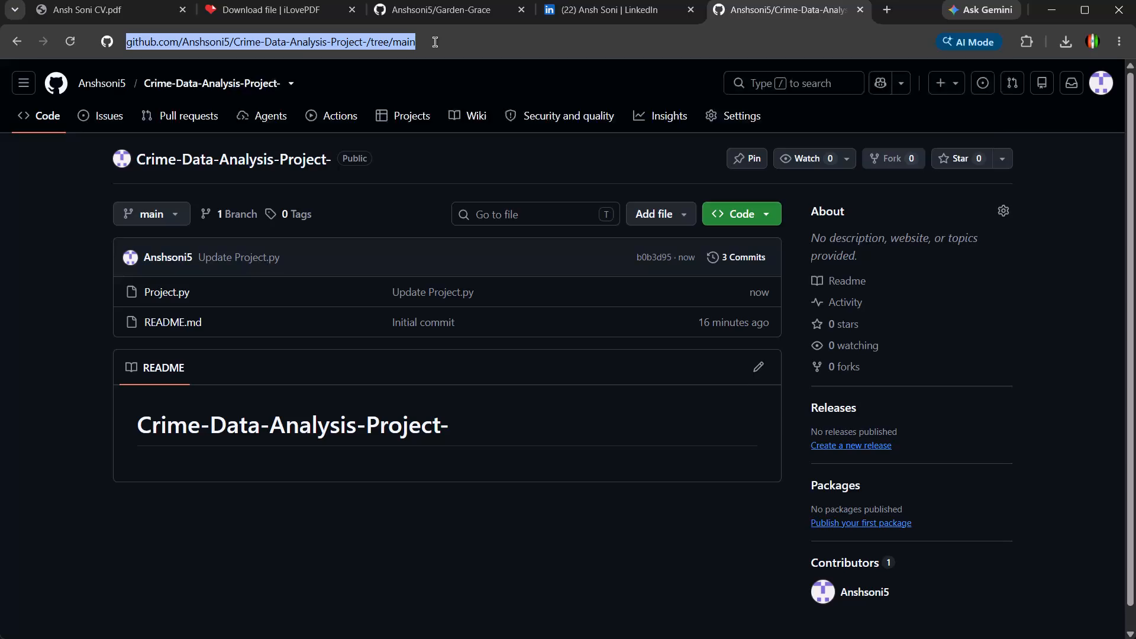
# Copy the Crime-Data-Analysis-Project- repository address and, in the Word CV, set it as the Crime Data Analysis Project's GitHub hyperlink.
pyautogui.hotkey('ctrl', 'c')
pyautogui.hotkey('alt', 'Tab')
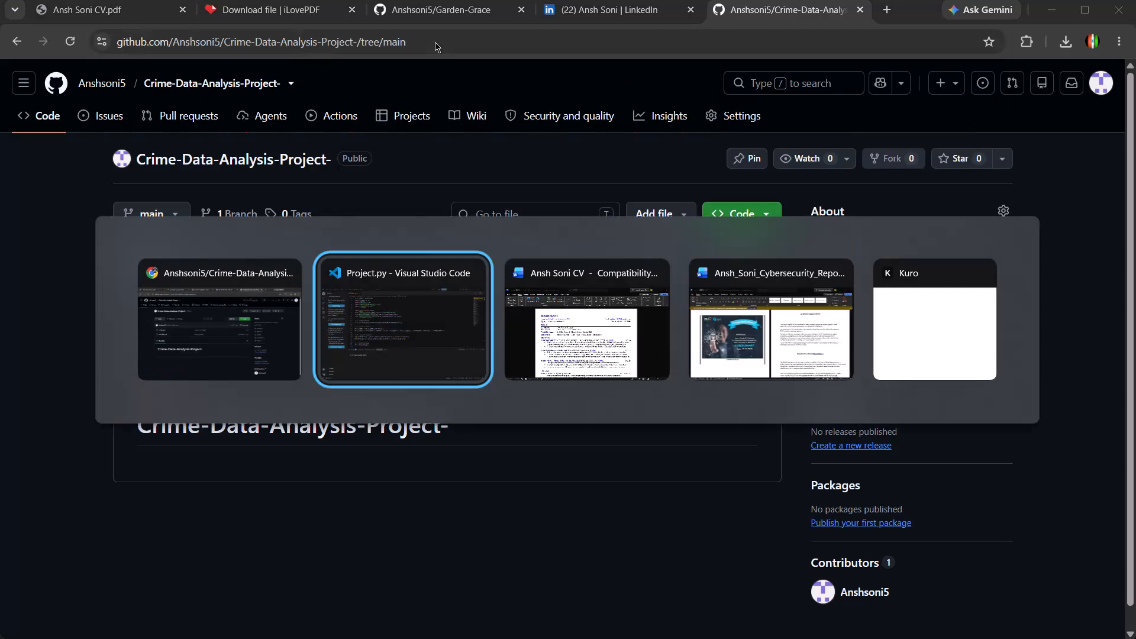
pyautogui.hotkey('alt', 'Tab')
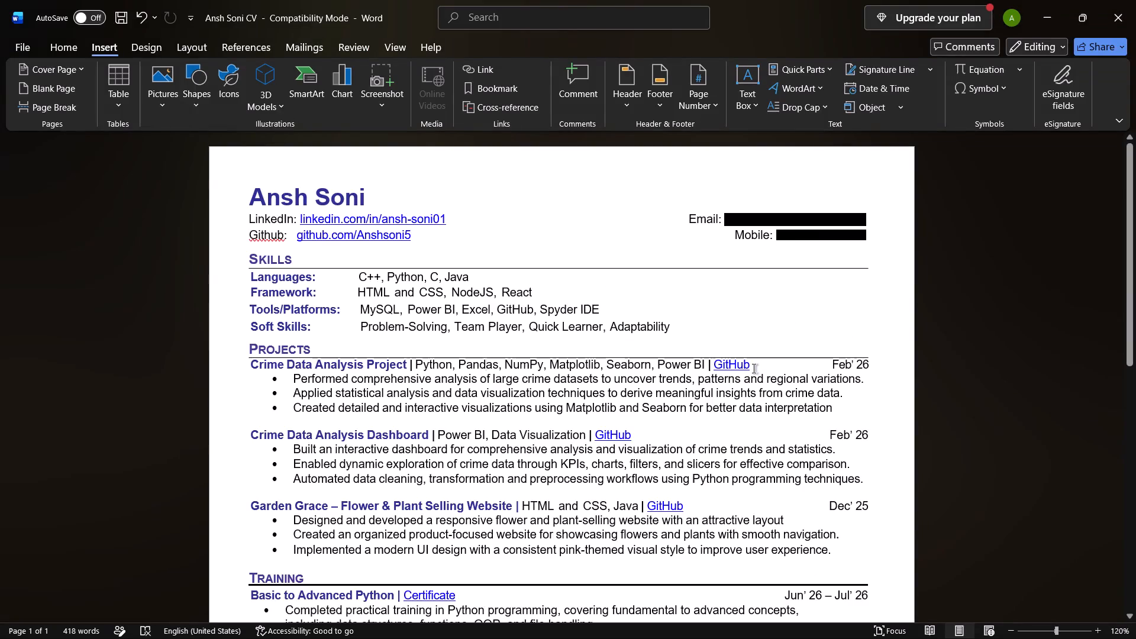
pyautogui.moveTo(750, 365); pyautogui.dragTo(728, 368)
pyautogui.moveTo(728, 368); pyautogui.dragTo(714, 366)
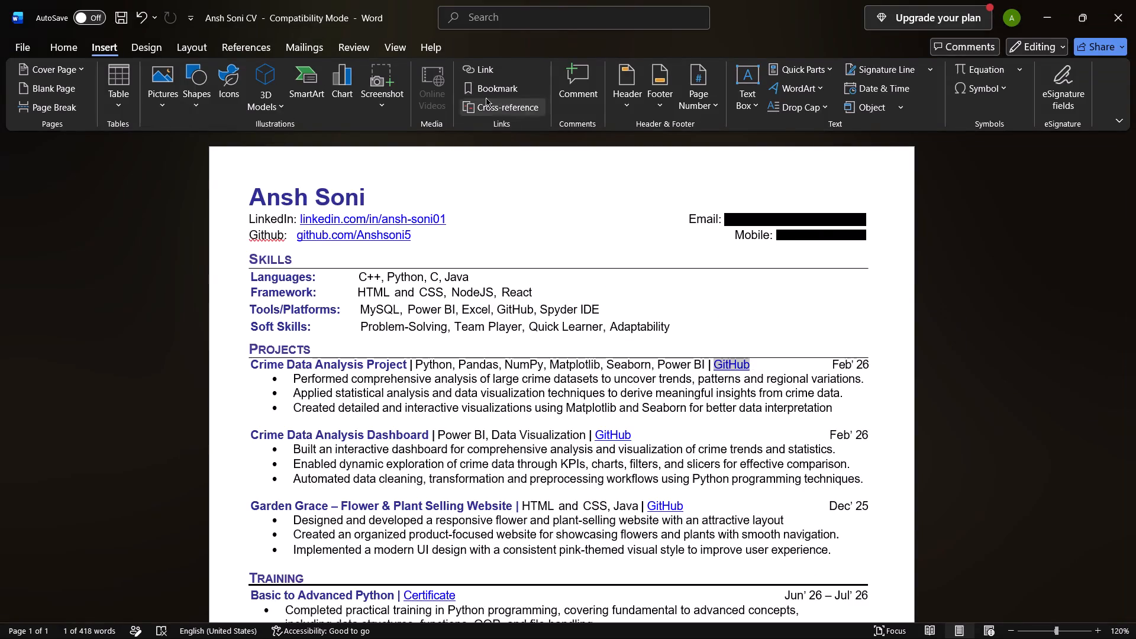
pyautogui.click(479, 70)
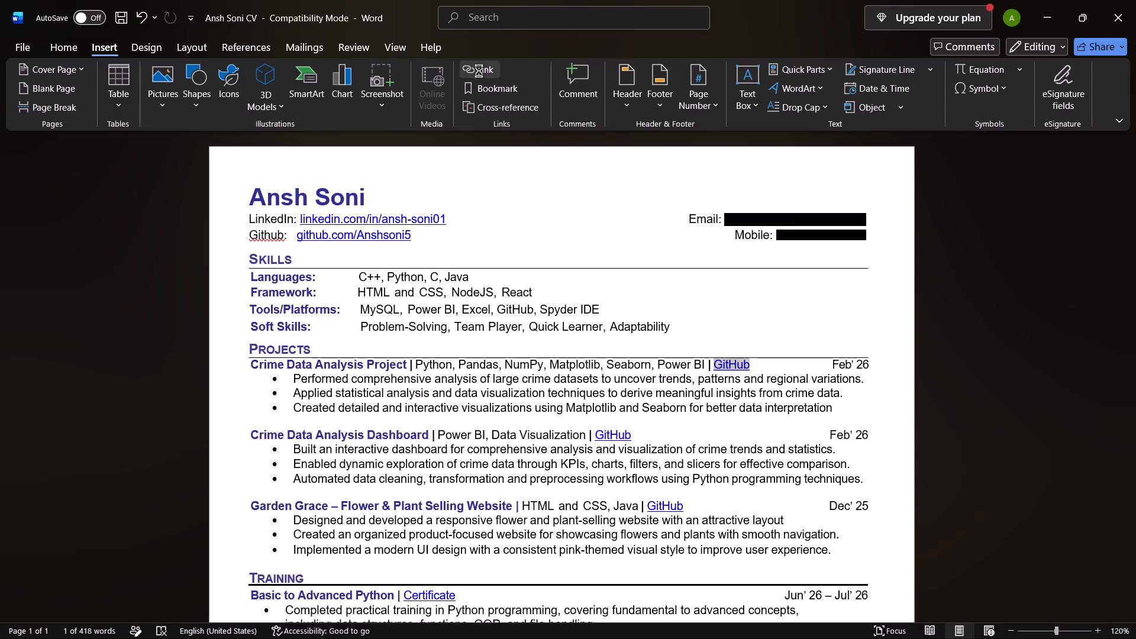
pyautogui.press('BackSpace')
pyautogui.hotkey('ctrl', 'v')
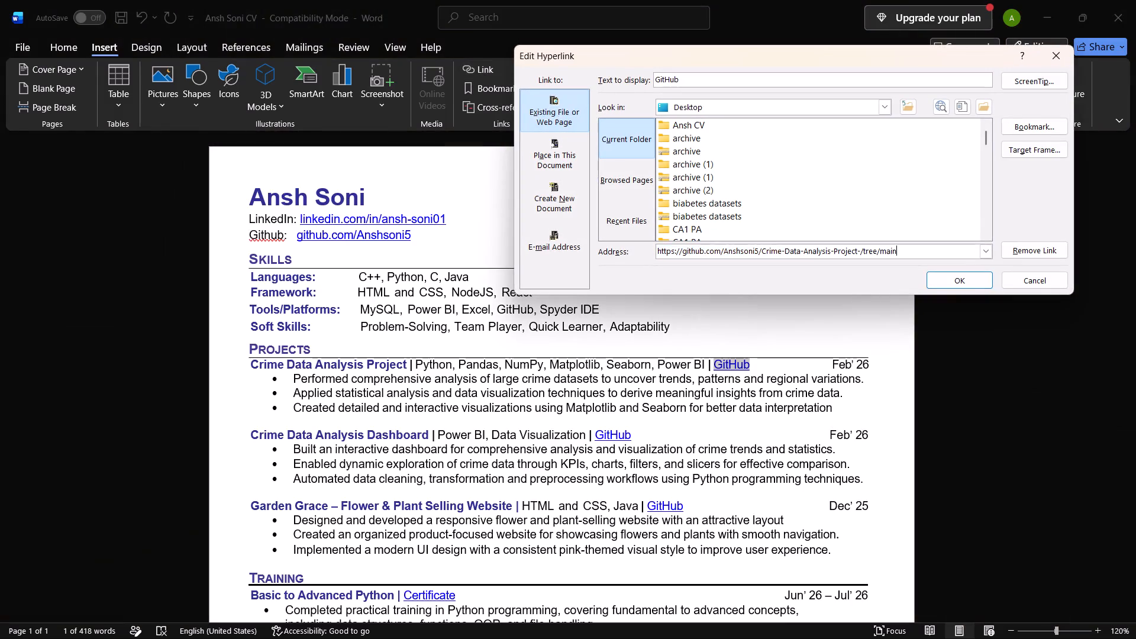
pyautogui.click(953, 285)
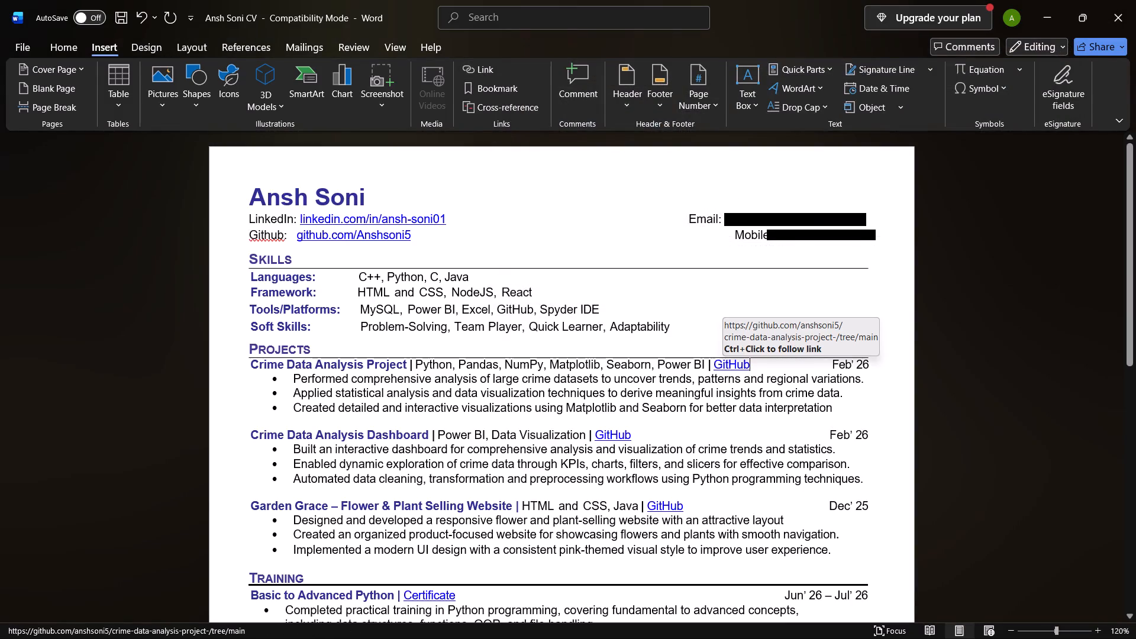
# Test the Crime Data Analysis Project's GitHub link, close the browser window it opens, and look over the CV.
pyautogui.keyDown('ctrl'); pyautogui.click(721, 368); pyautogui.keyUp('ctrl')
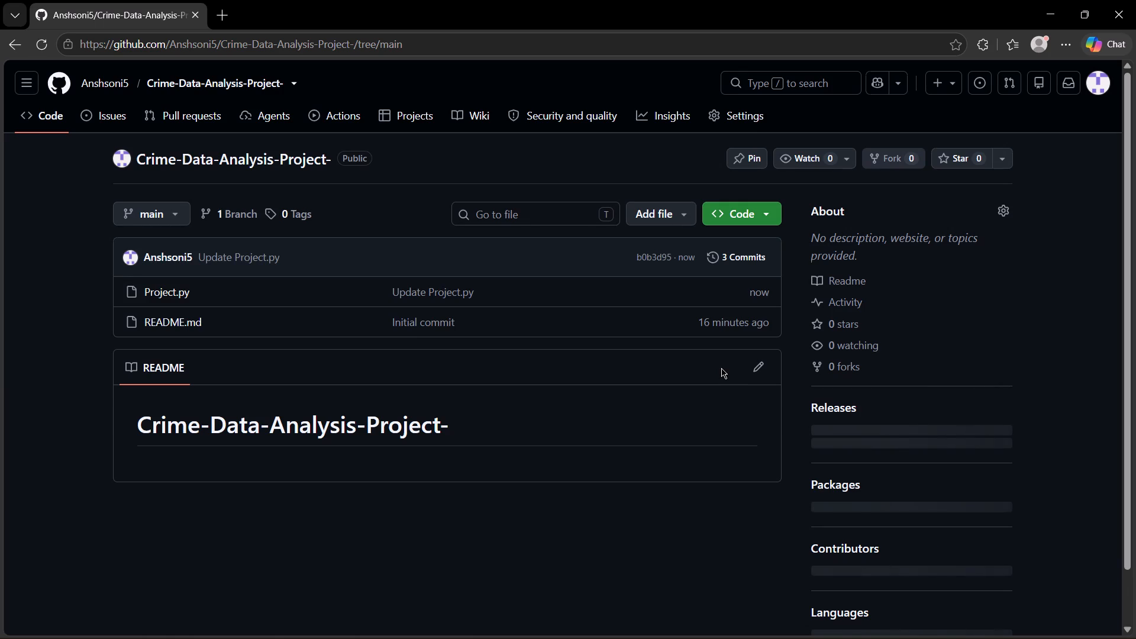
pyautogui.click(1135, 0)
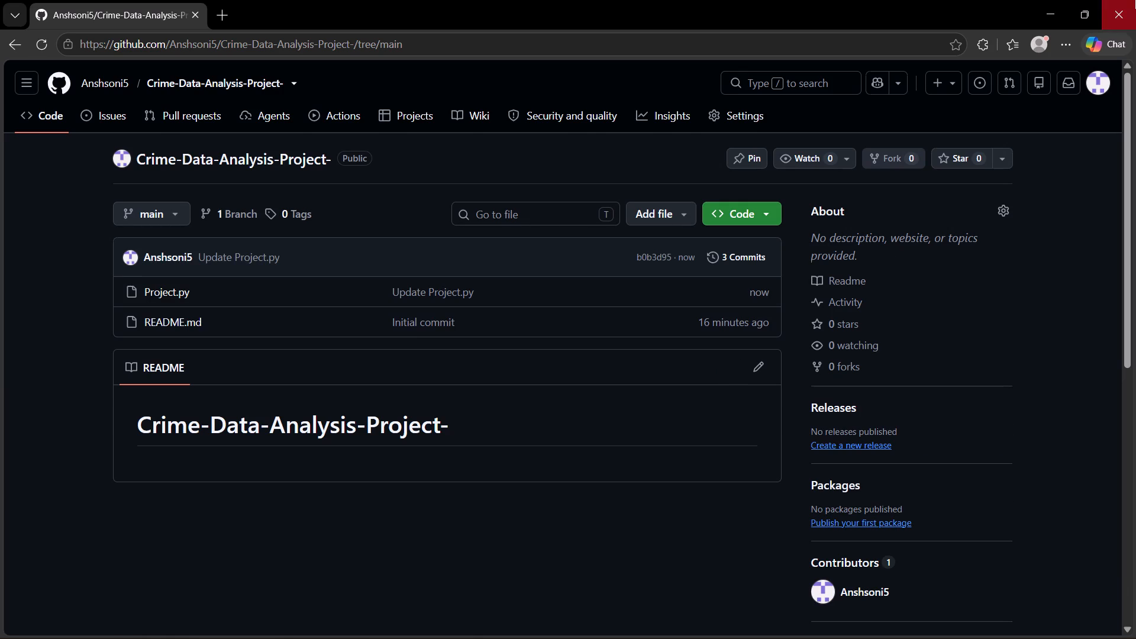
pyautogui.scroll(-1, 621, 344)
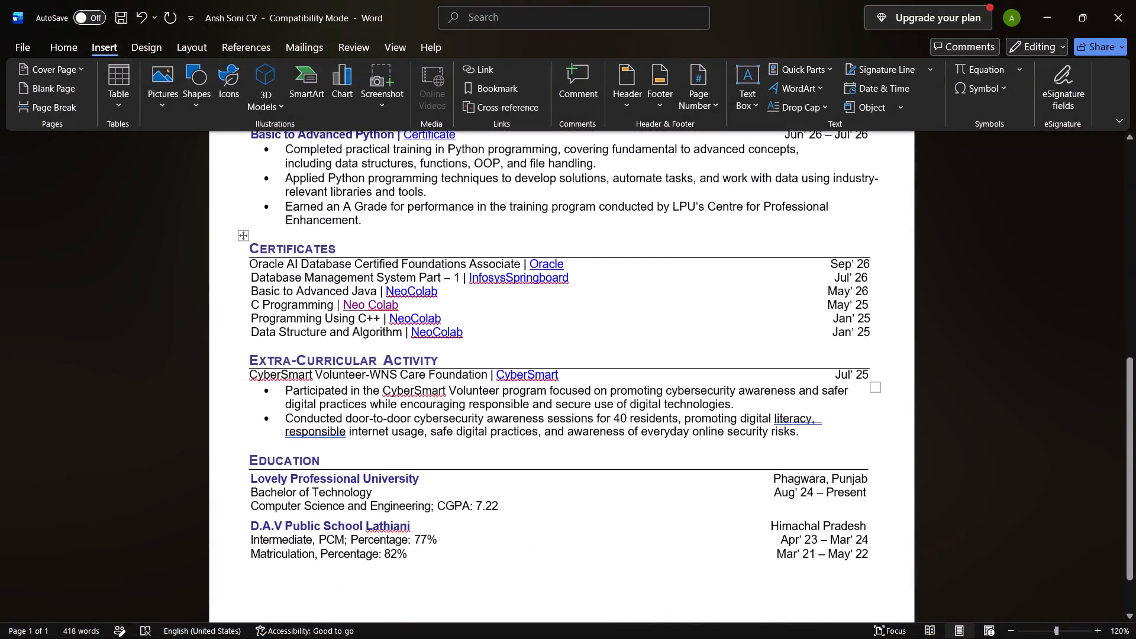
pyautogui.scroll(1, 547, 354)
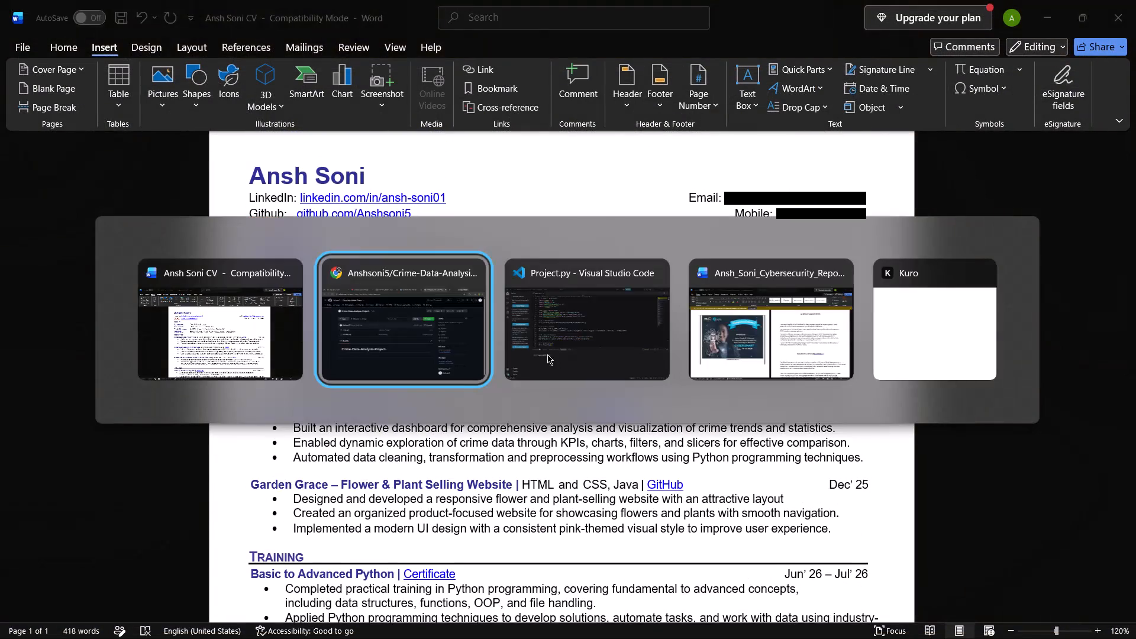
# In Chrome, close the repository tab and capture a screenshot of the full Crime Analysis Dashboard image from the LinkedIn Power BI post.
pyautogui.hotkey('ctrl', 'w')
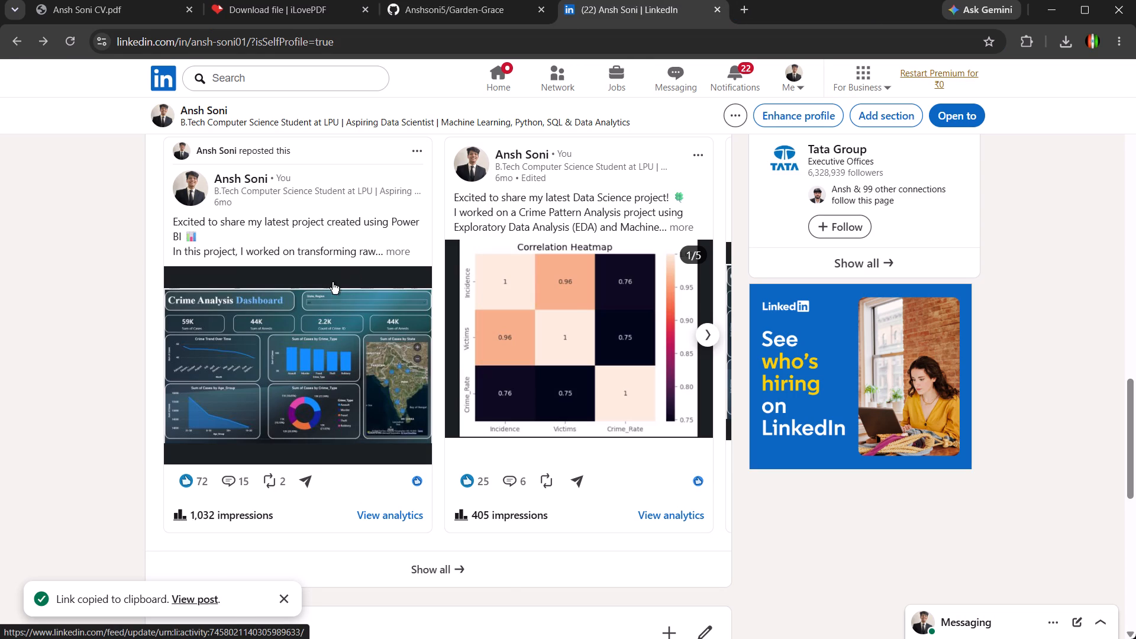
pyautogui.click(293, 360)
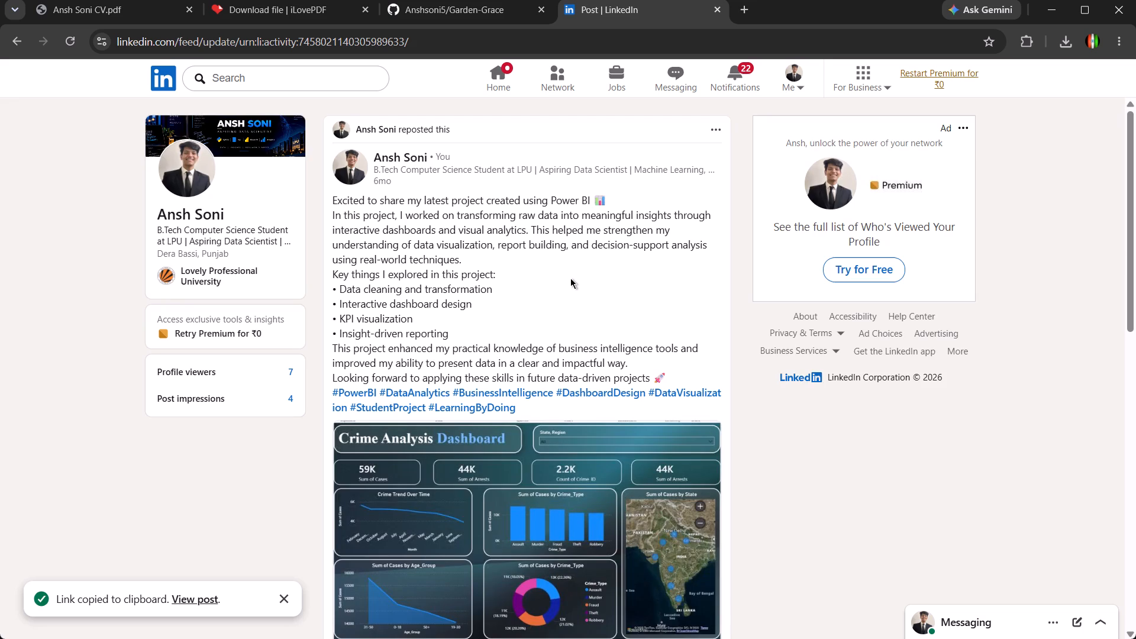
pyautogui.scroll(-2, 570, 278)
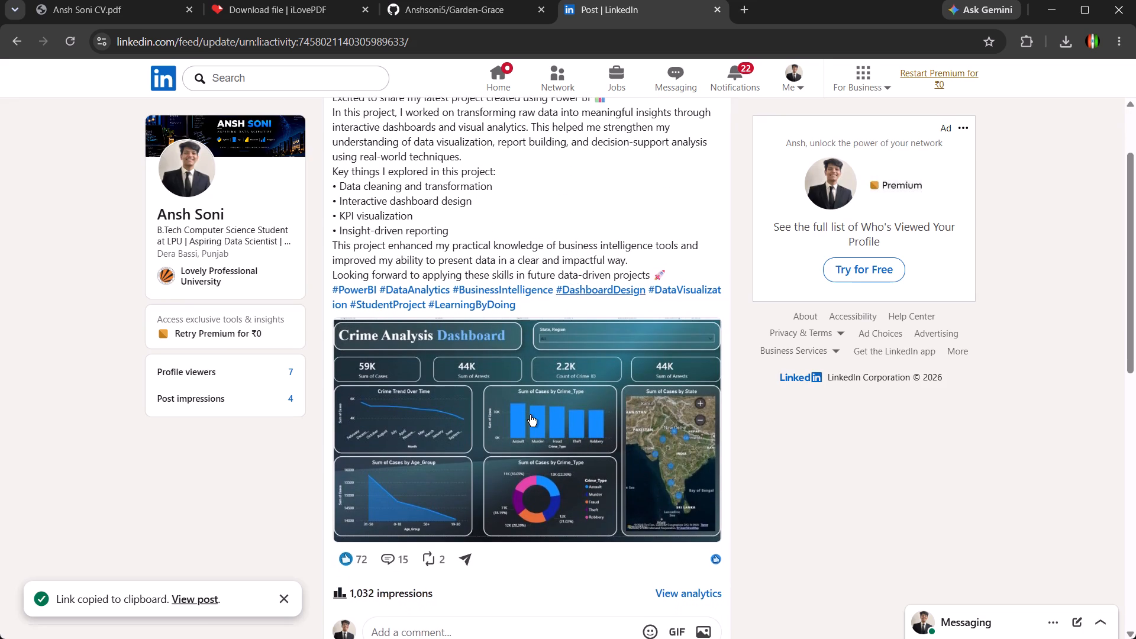
pyautogui.scroll(-1, 530, 415)
pyautogui.click(530, 415)
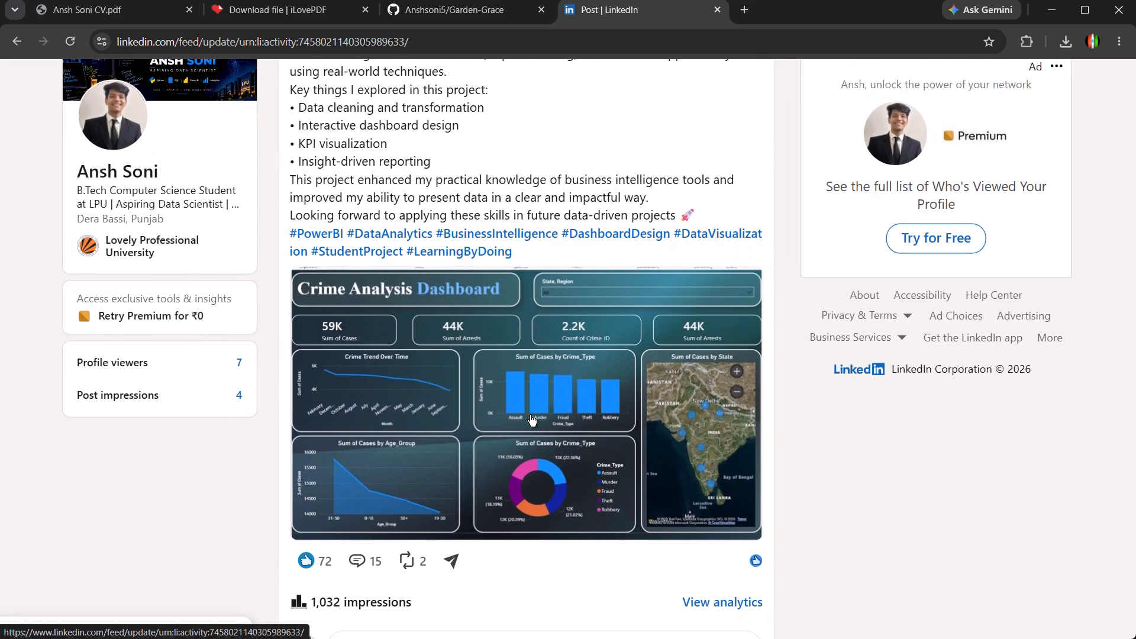
pyautogui.click(642, 202)
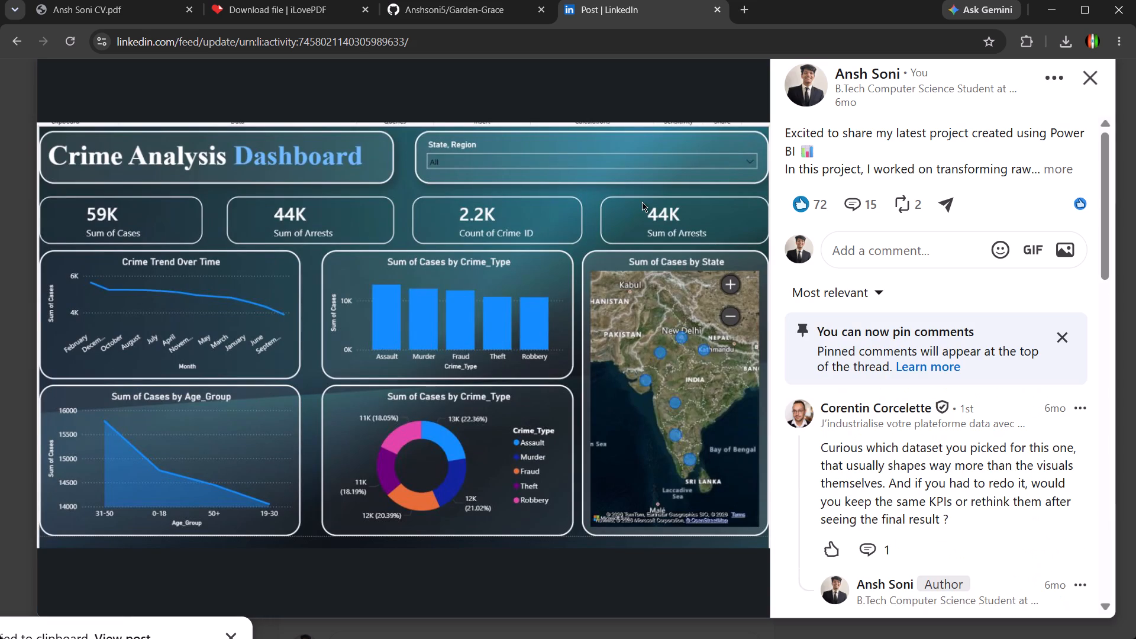
pyautogui.press('Print')
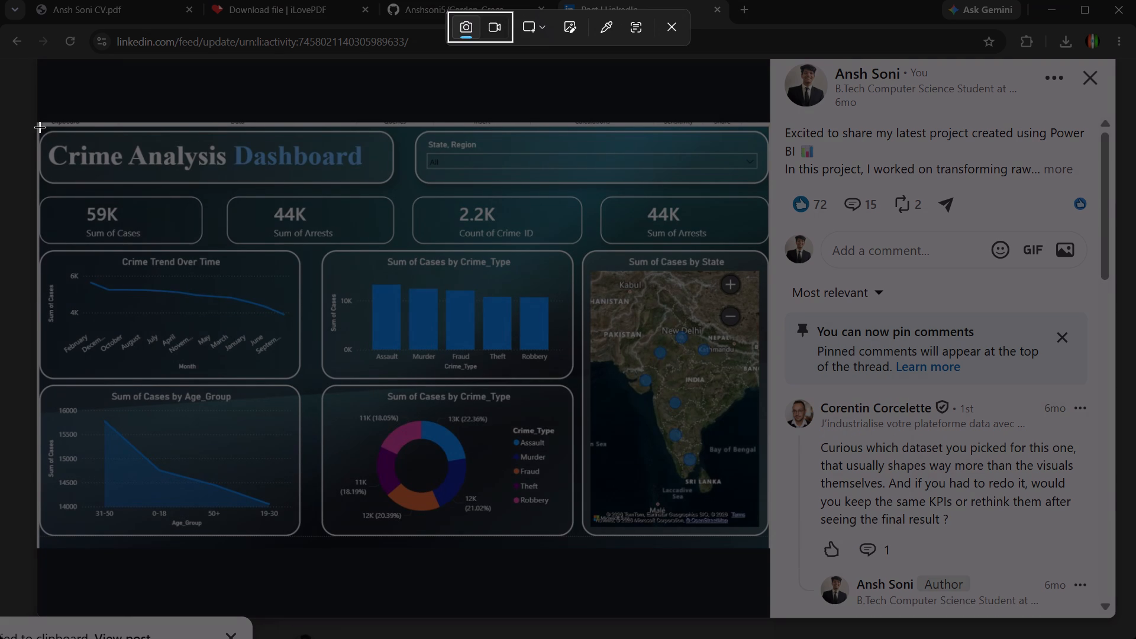
pyautogui.moveTo(40, 127); pyautogui.dragTo(679, 524)
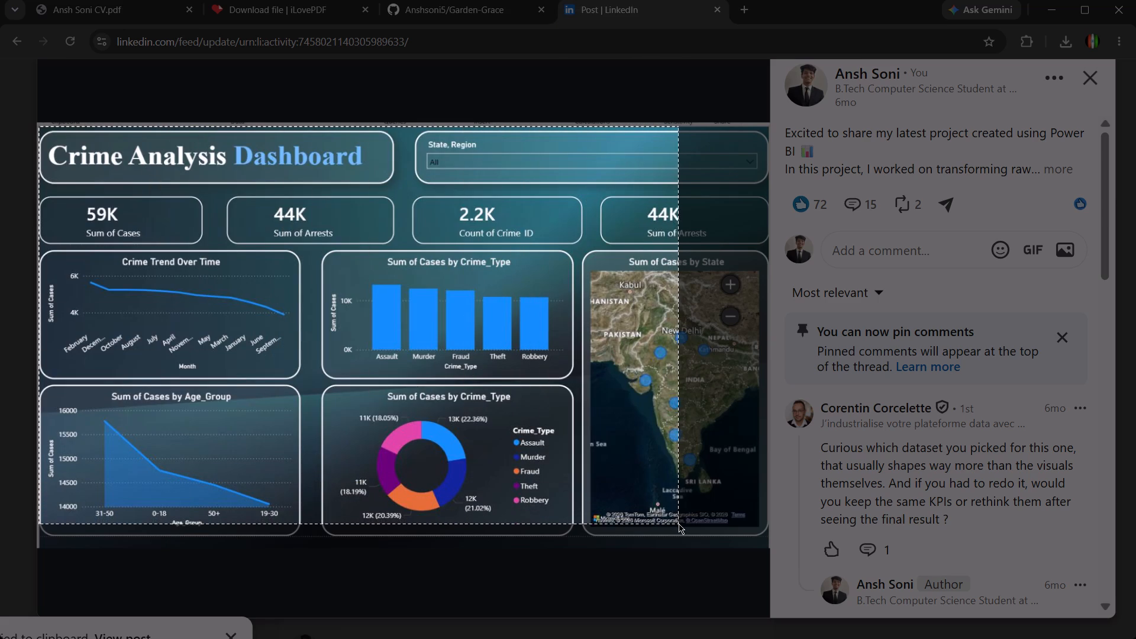
pyautogui.moveTo(679, 524); pyautogui.dragTo(782, 547)
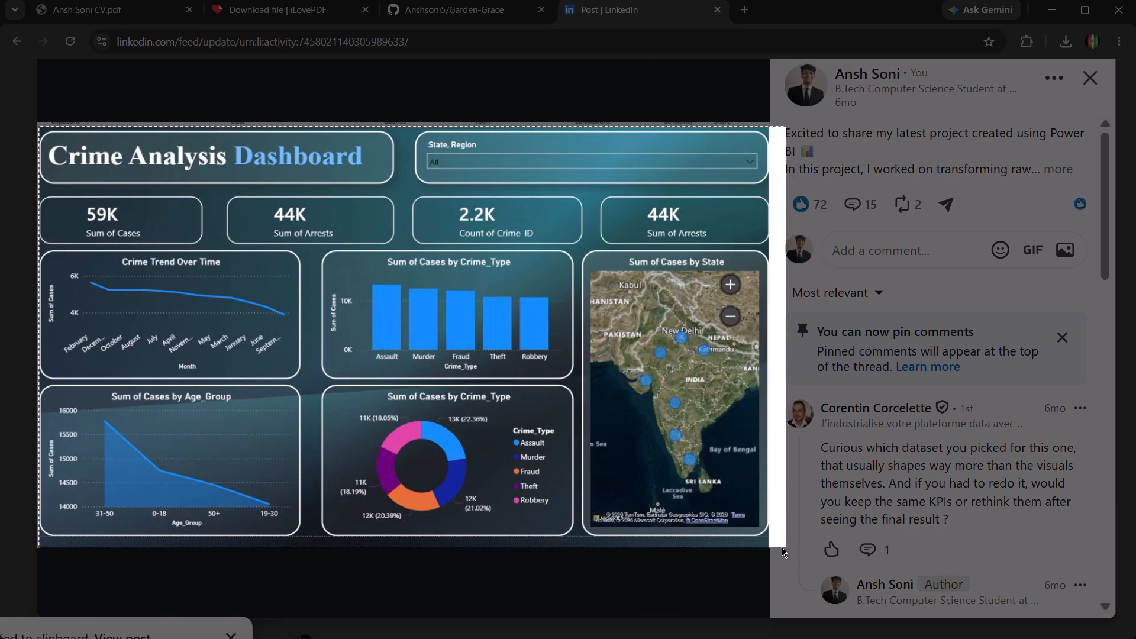
pyautogui.moveTo(782, 547); pyautogui.dragTo(769, 547)
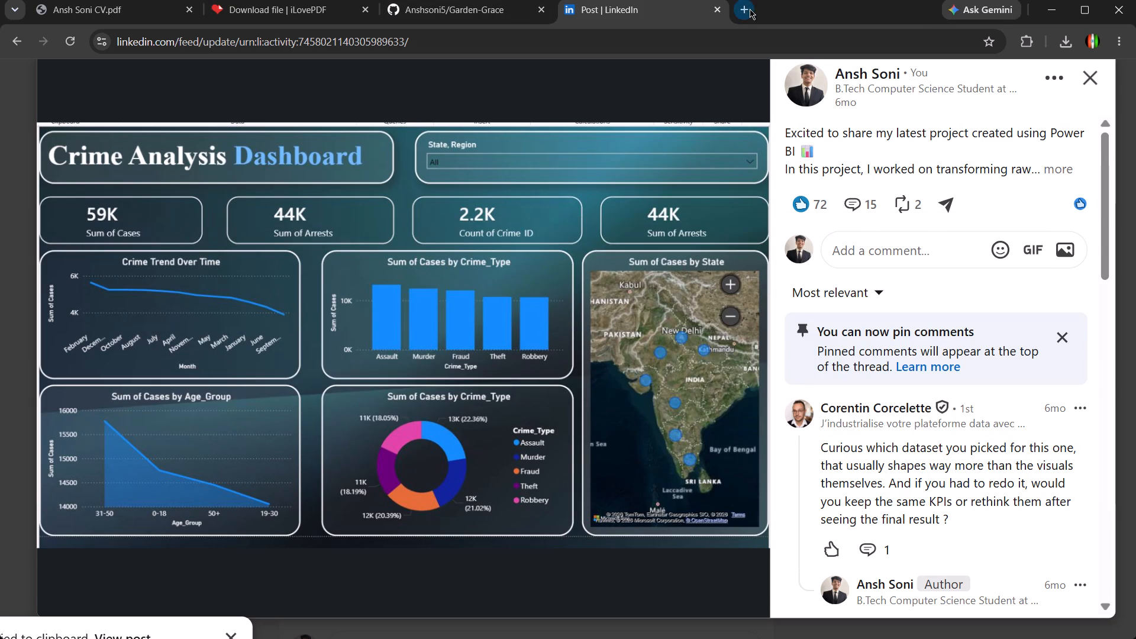
# Create a public GitHub repository named Crime Data Analysis Dashboard, using the project title copied from the Word CV.
pyautogui.click(750, 9)
pyautogui.write('github')
pyautogui.press('Return')
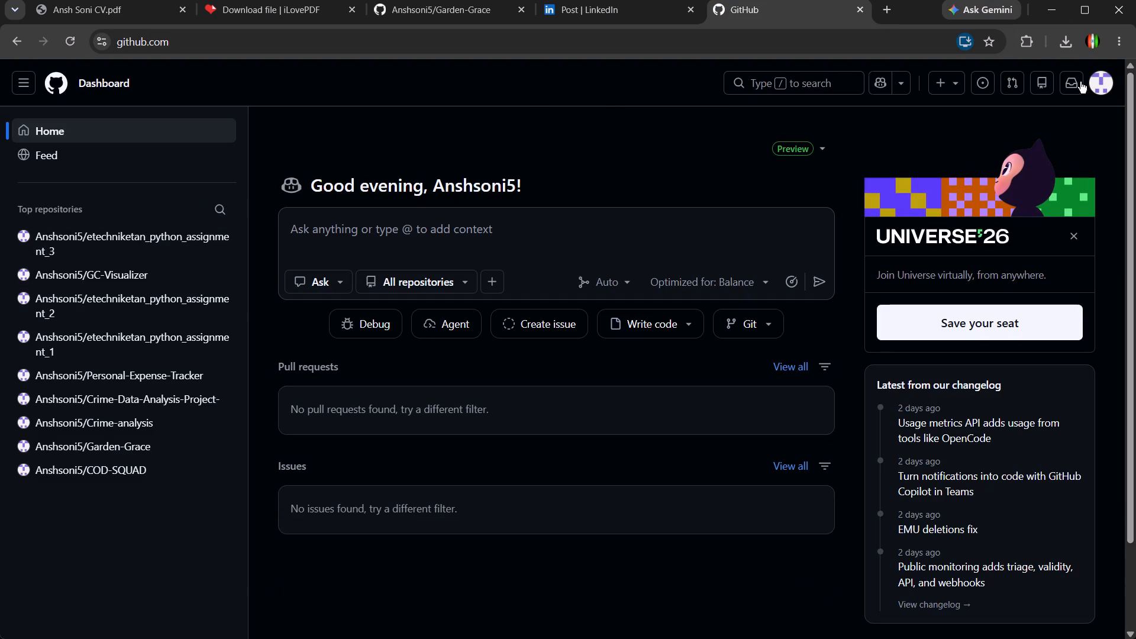
pyautogui.click(1041, 85)
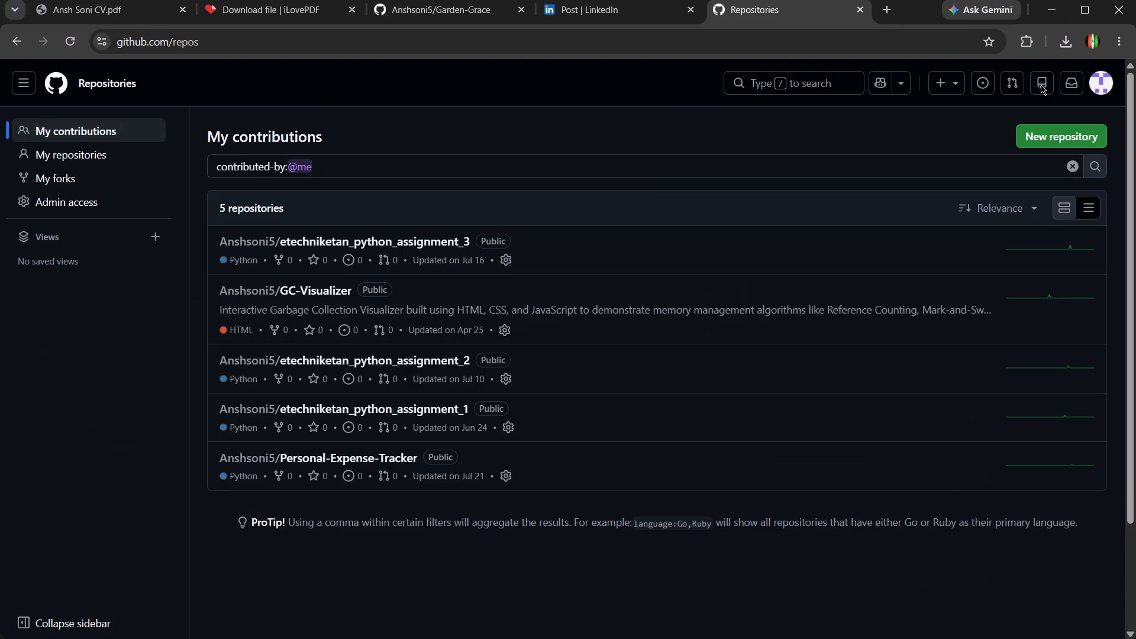
pyautogui.click(70, 163)
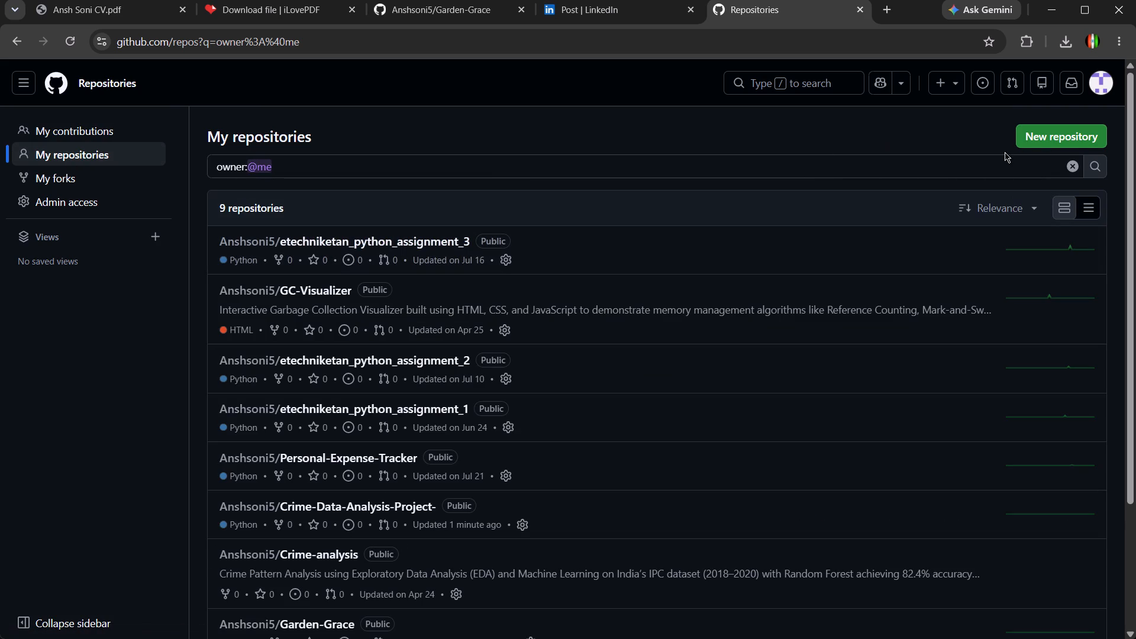
pyautogui.click(1028, 142)
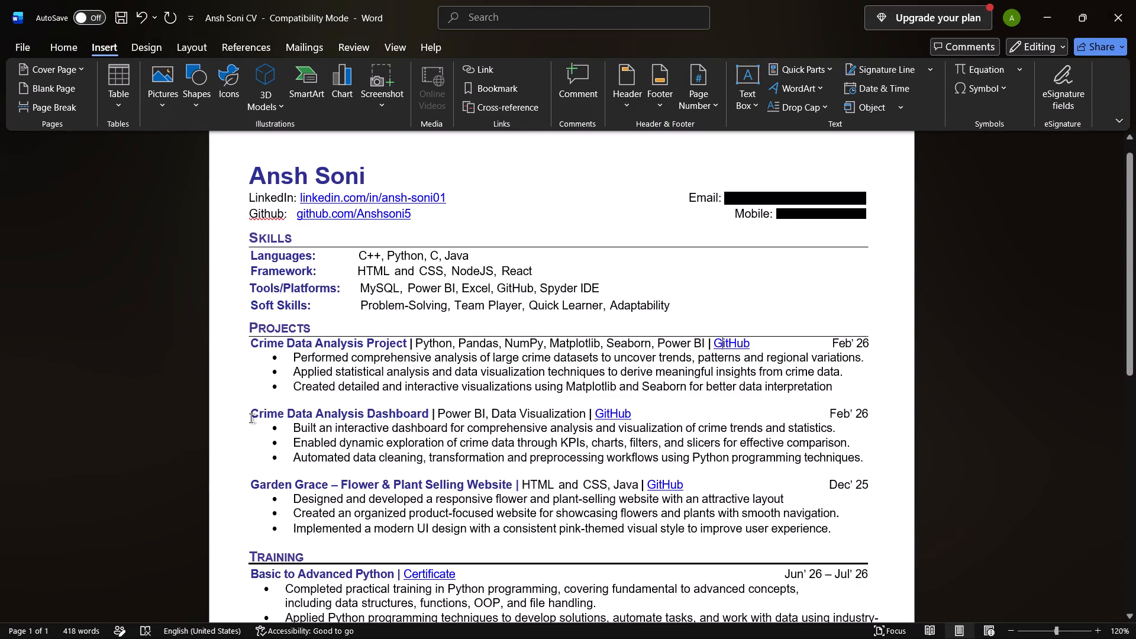
pyautogui.moveTo(250, 415); pyautogui.dragTo(419, 412)
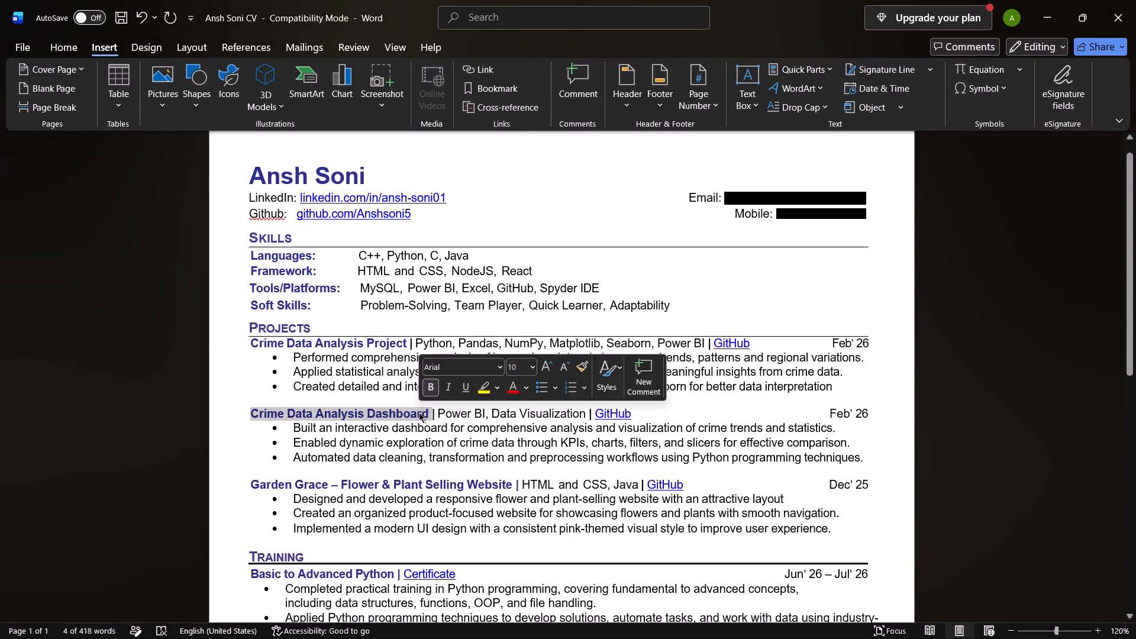
pyautogui.hotkey('ctrl', 'c')
pyautogui.hotkey('alt', 'Tab')
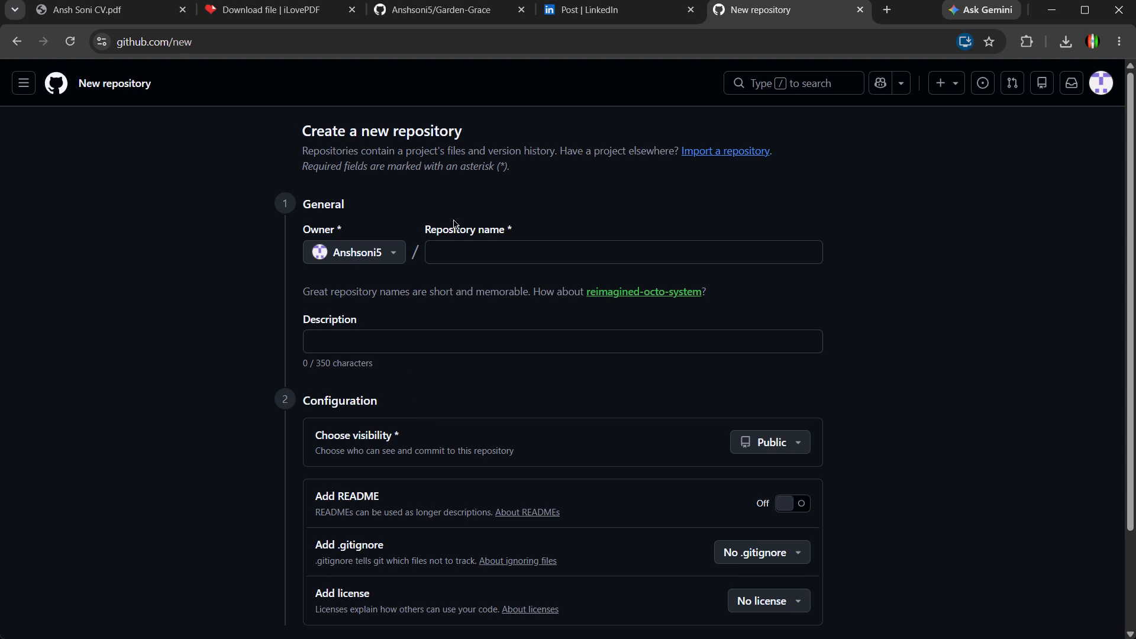
pyautogui.click(454, 246)
pyautogui.hotkey('ctrl', 'v')
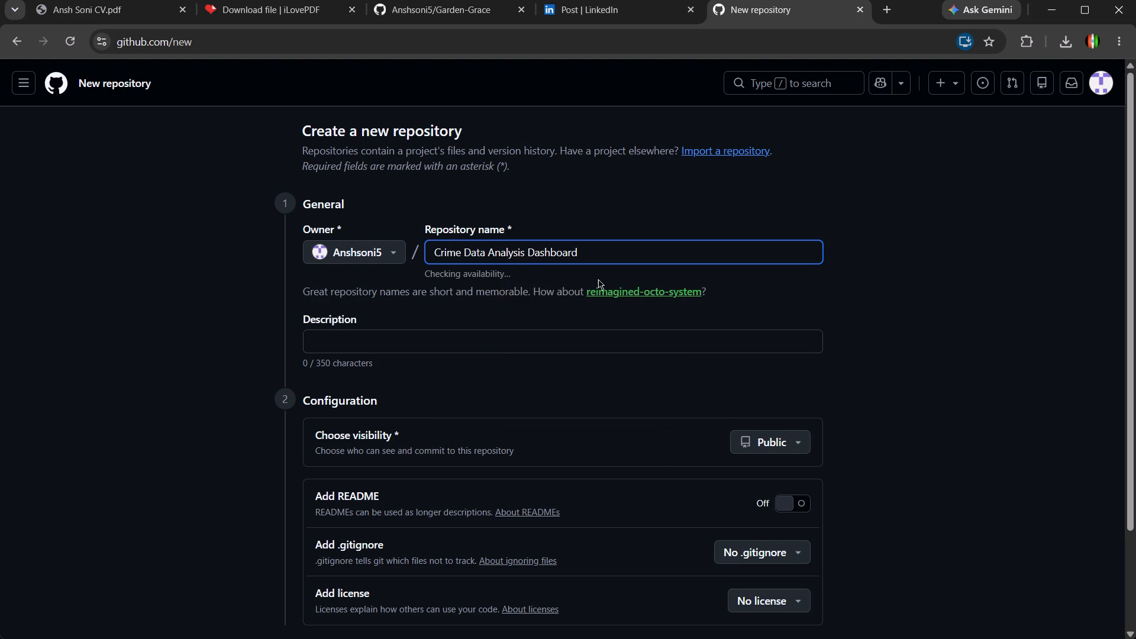
pyautogui.scroll(-3, 929, 329)
pyautogui.click(761, 525)
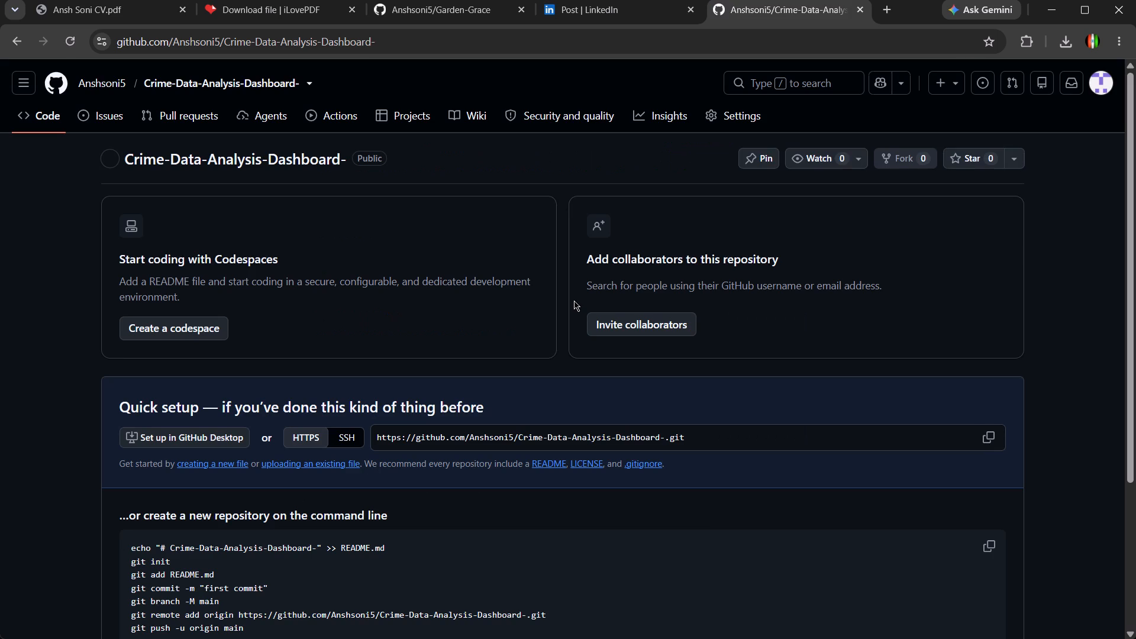
# Review the setup options of the new Crime-Data-Analysis-Dashboard- repository and return to the My repositories list.
pyautogui.hscroll(1, 624, 395)
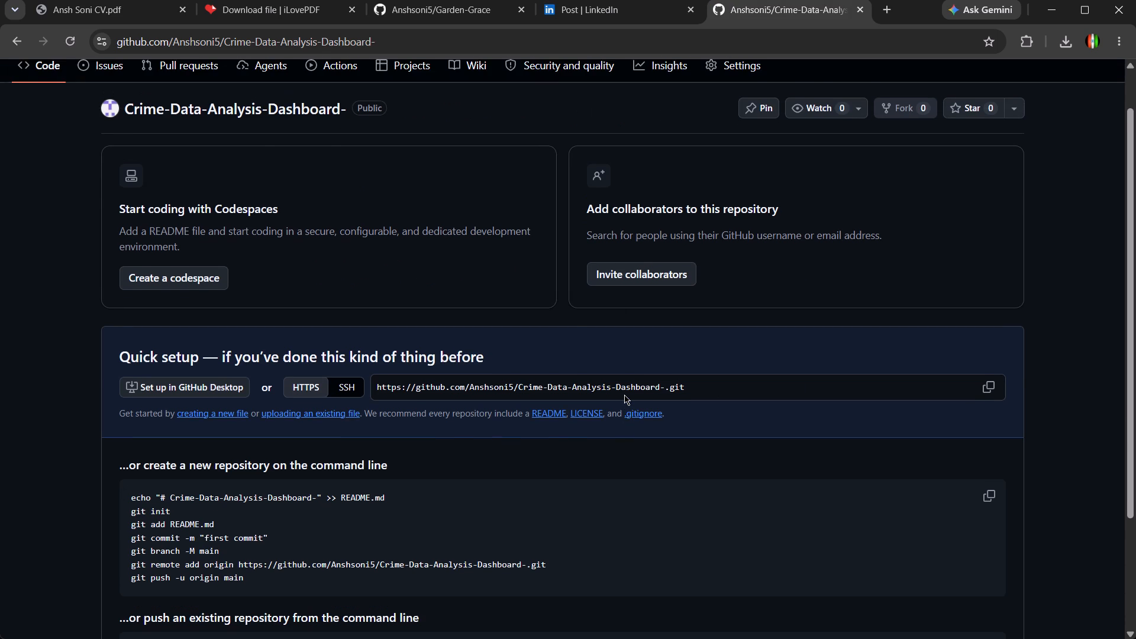
pyautogui.scroll(1, 666, 252)
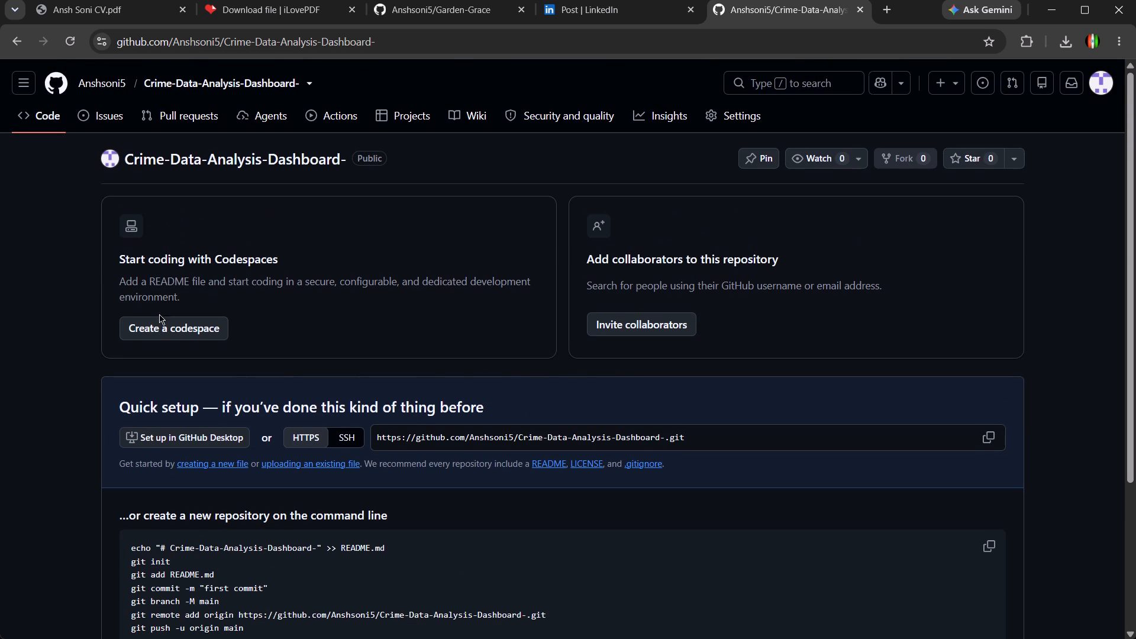
pyautogui.scroll(-4, 275, 367)
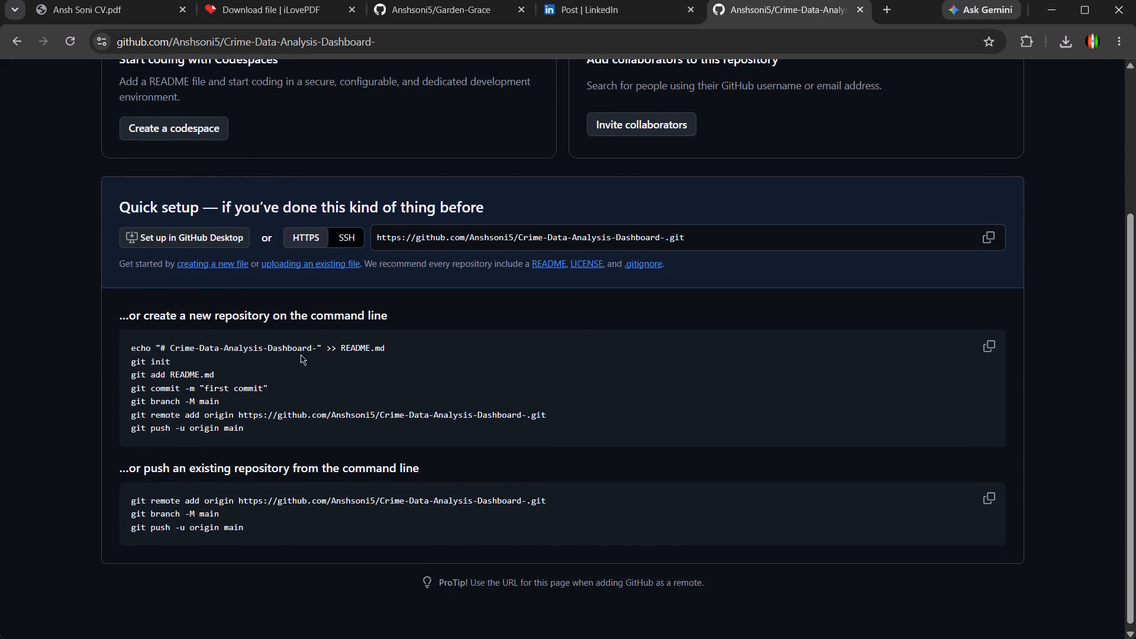
pyautogui.scroll(3, 452, 317)
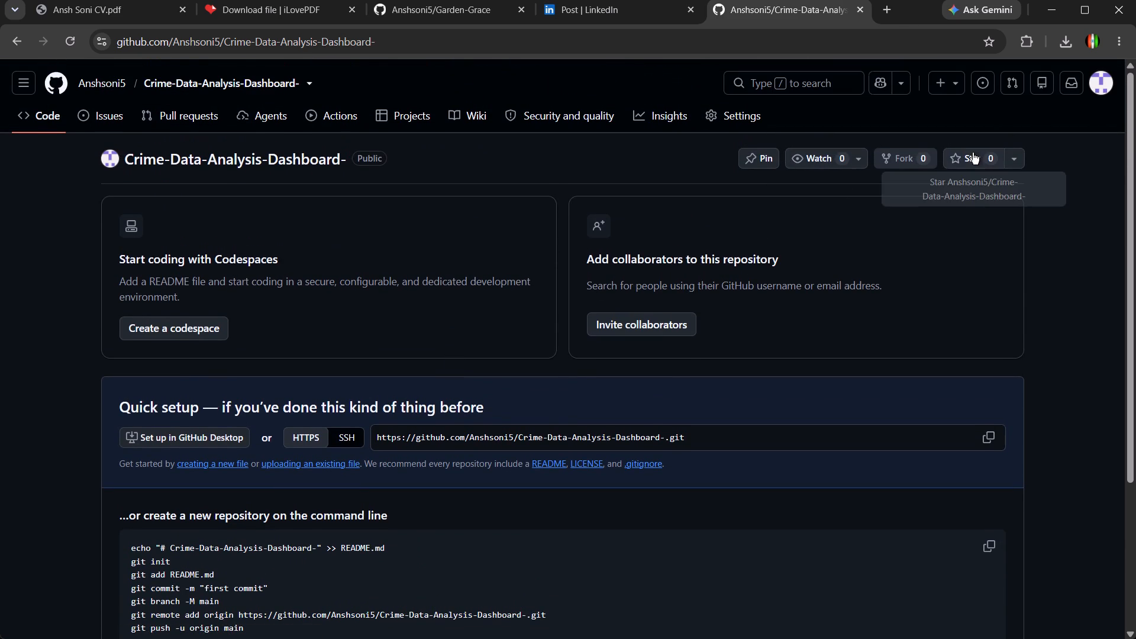
pyautogui.hscroll(5, 651, 244)
pyautogui.scroll(7, 651, 244)
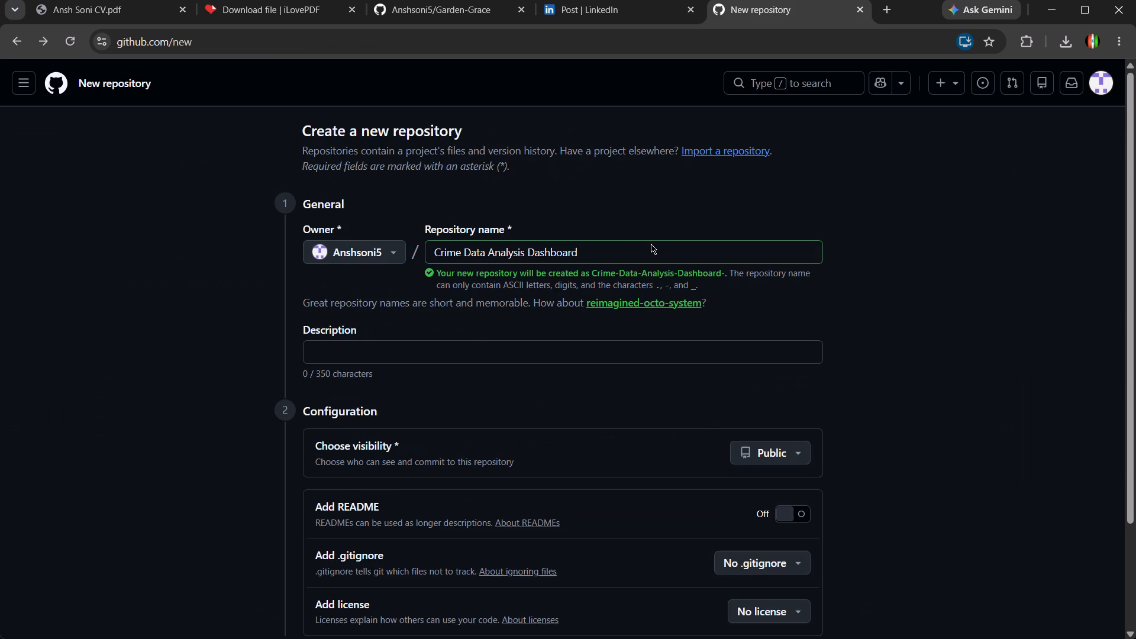
pyautogui.click(112, 80)
pyautogui.hscroll(7, 24, 144)
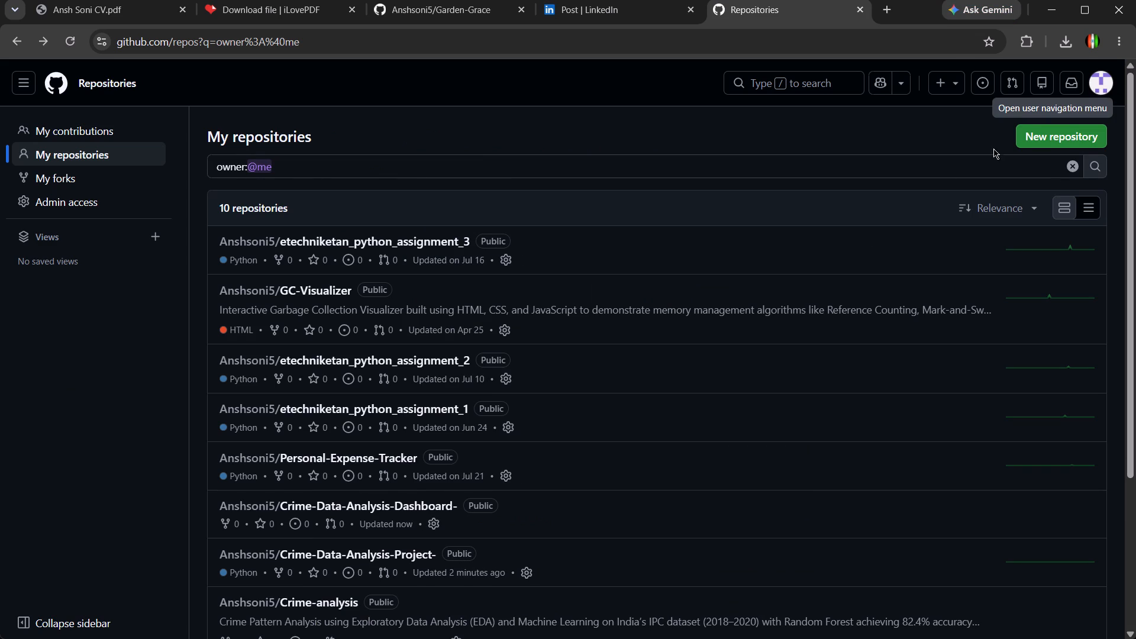
# Upload the Crime Analysis Dashboard screenshot, Screenshot 2026-10-26 021143.png, to the Crime-Data-Analysis-Dashboard- repository, commit it and check the uploaded image.
pyautogui.scroll(-2, 657, 431)
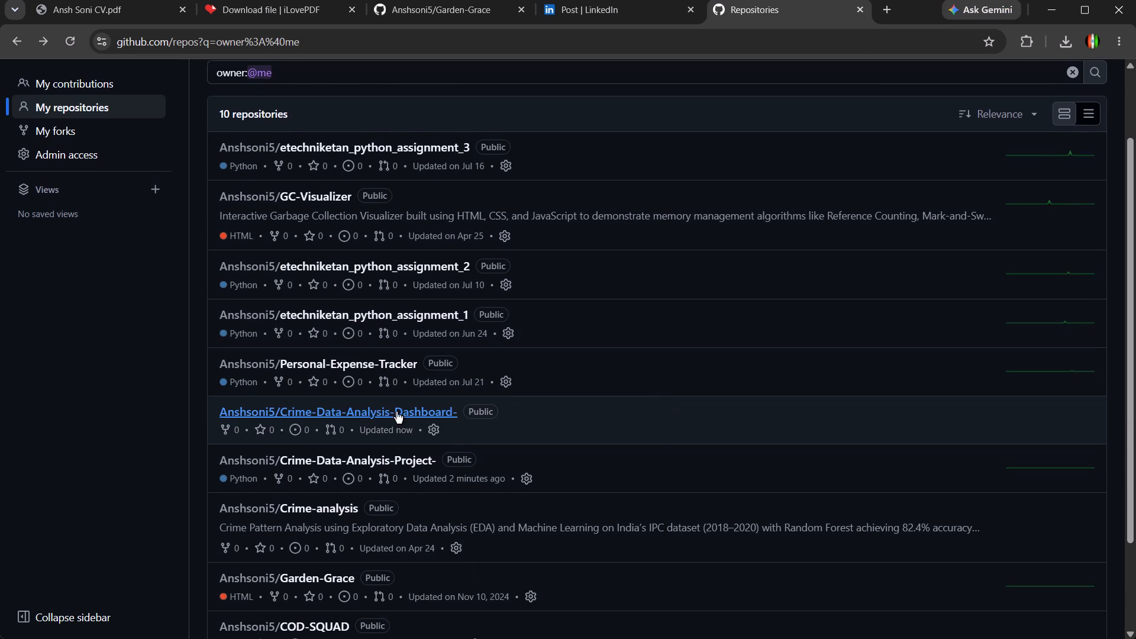
pyautogui.click(372, 414)
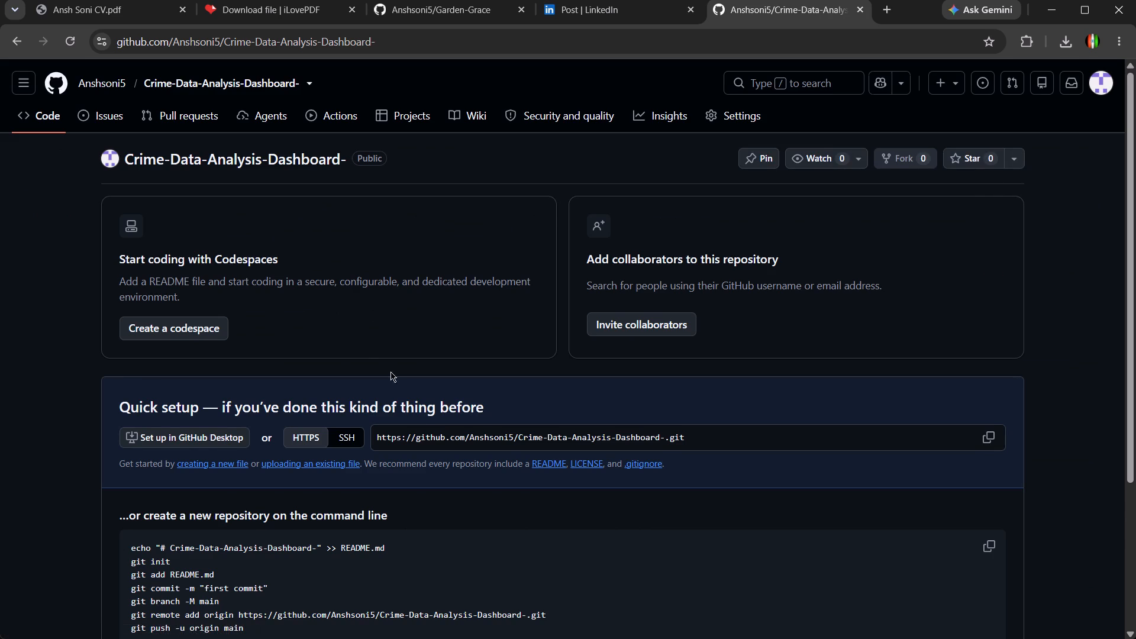
pyautogui.scroll(-1, 363, 346)
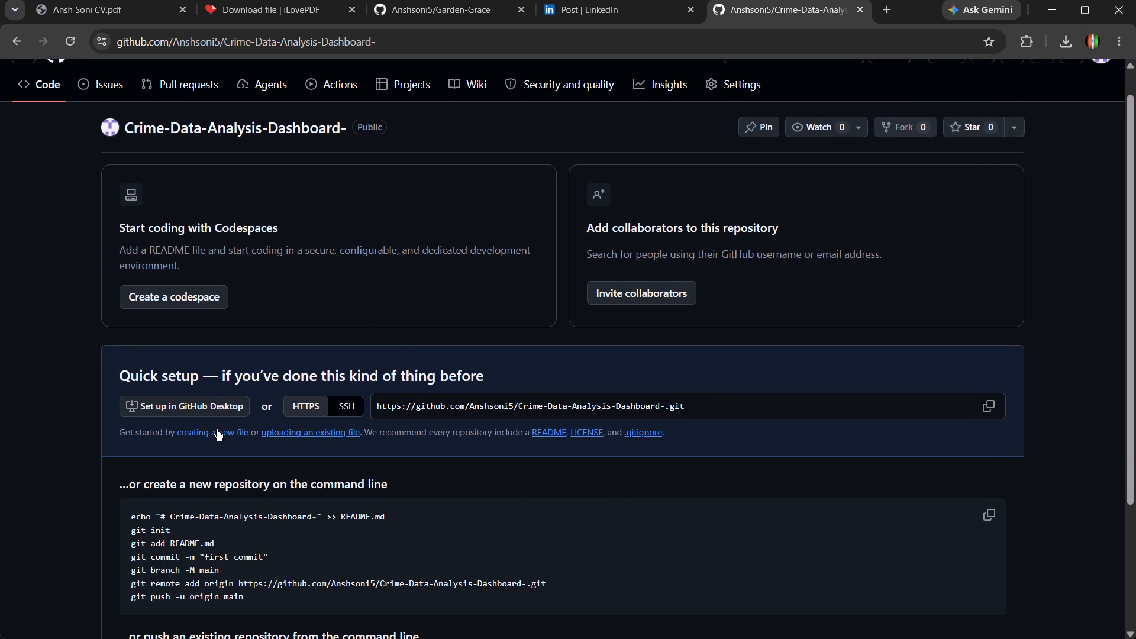
pyautogui.click(288, 437)
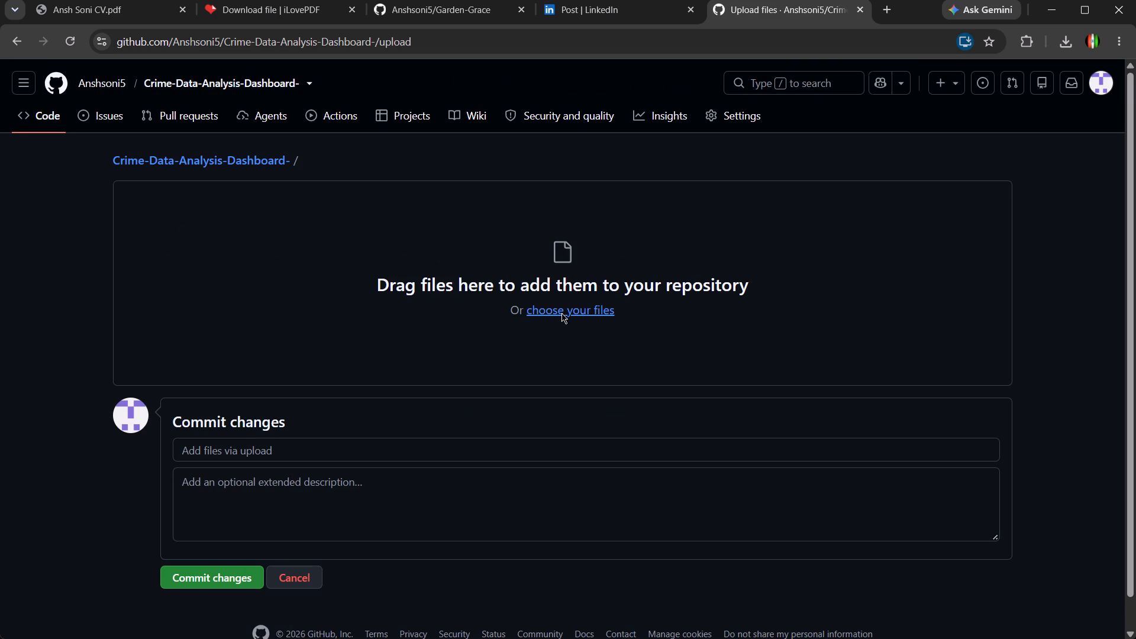
pyautogui.click(561, 313)
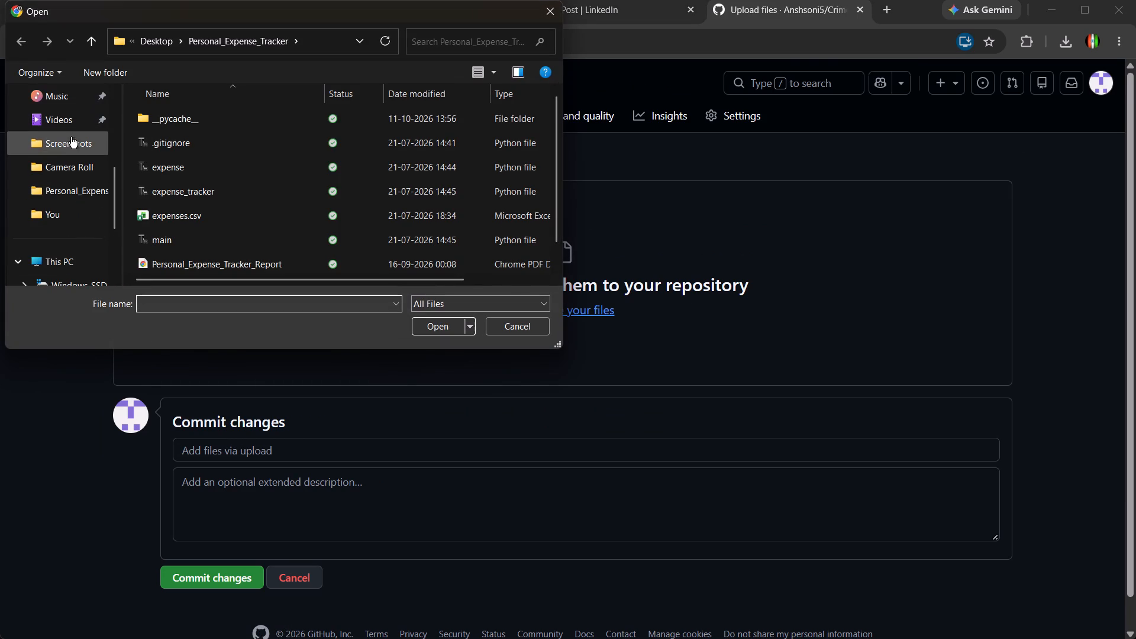
pyautogui.click(72, 142)
pyautogui.scroll(-2, 386, 243)
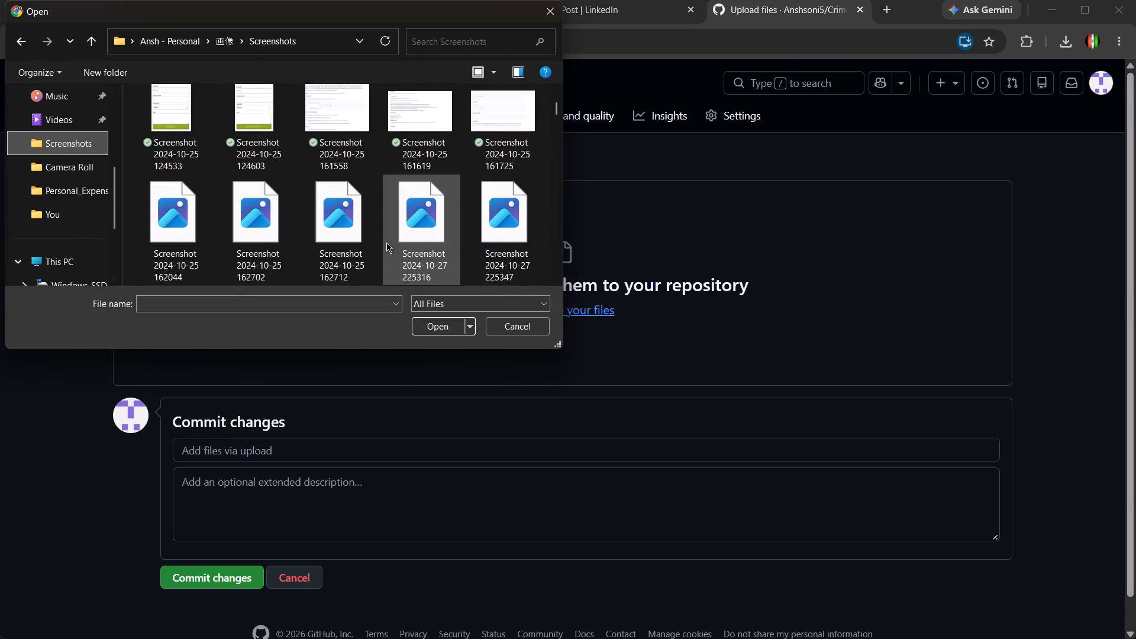
pyautogui.scroll(-10, 386, 243)
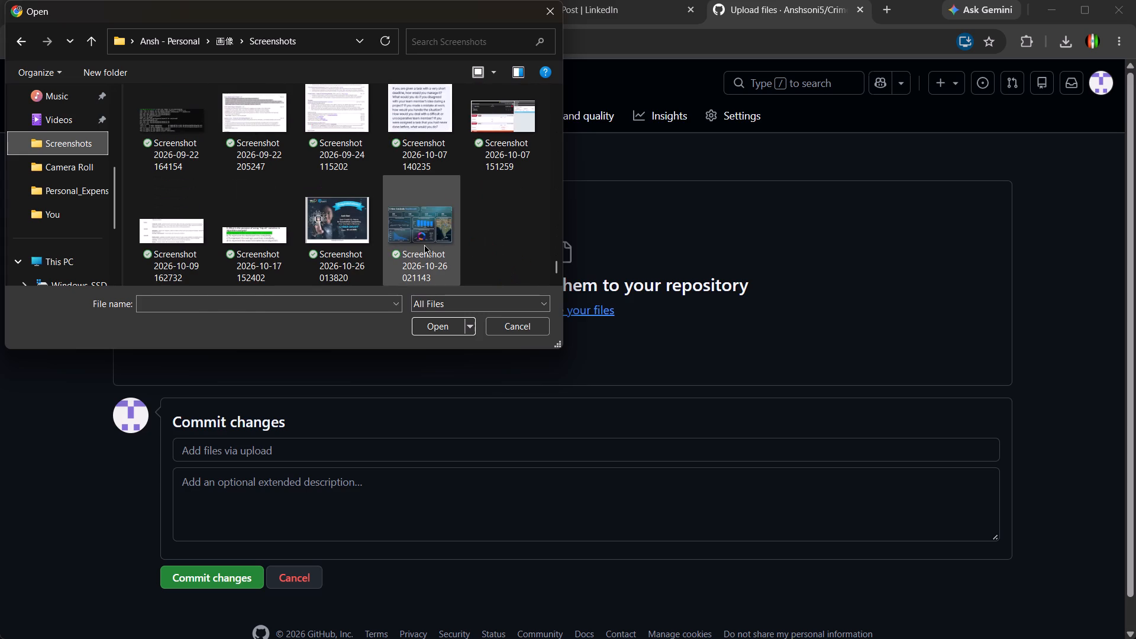
pyautogui.click(424, 245)
pyautogui.click(435, 330)
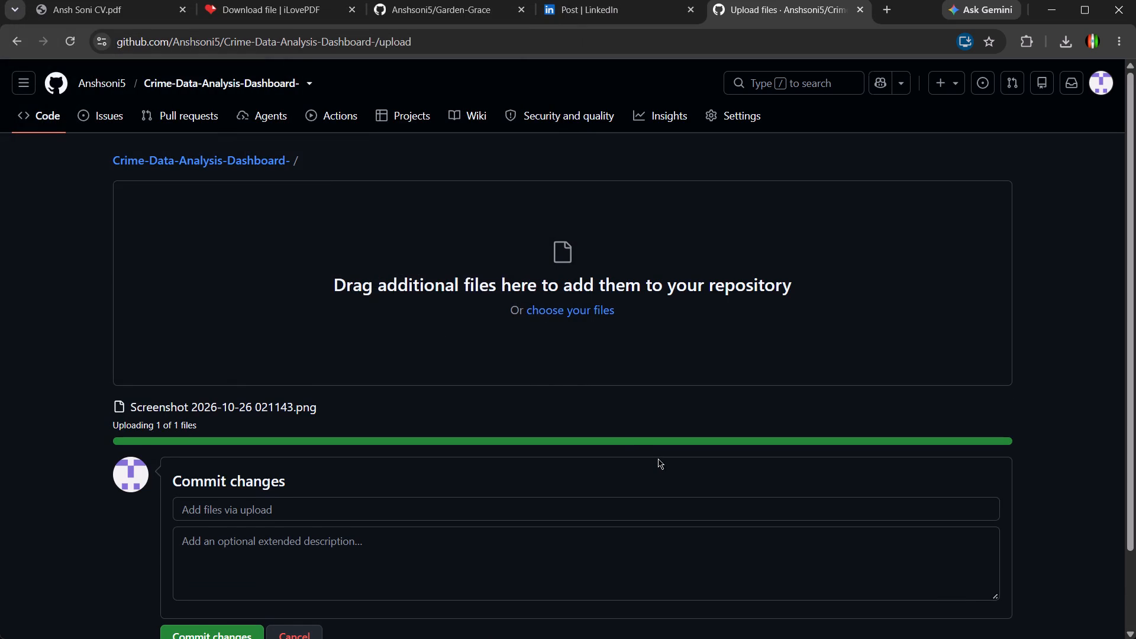
pyautogui.scroll(-1, 658, 459)
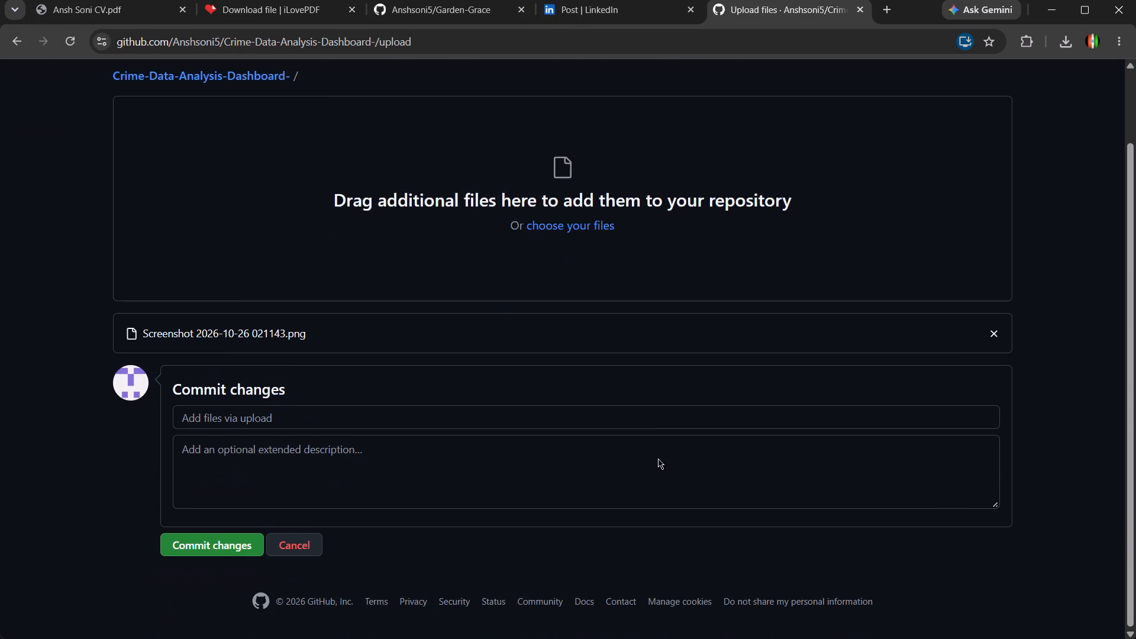
pyautogui.scroll(-1, 658, 459)
pyautogui.click(186, 546)
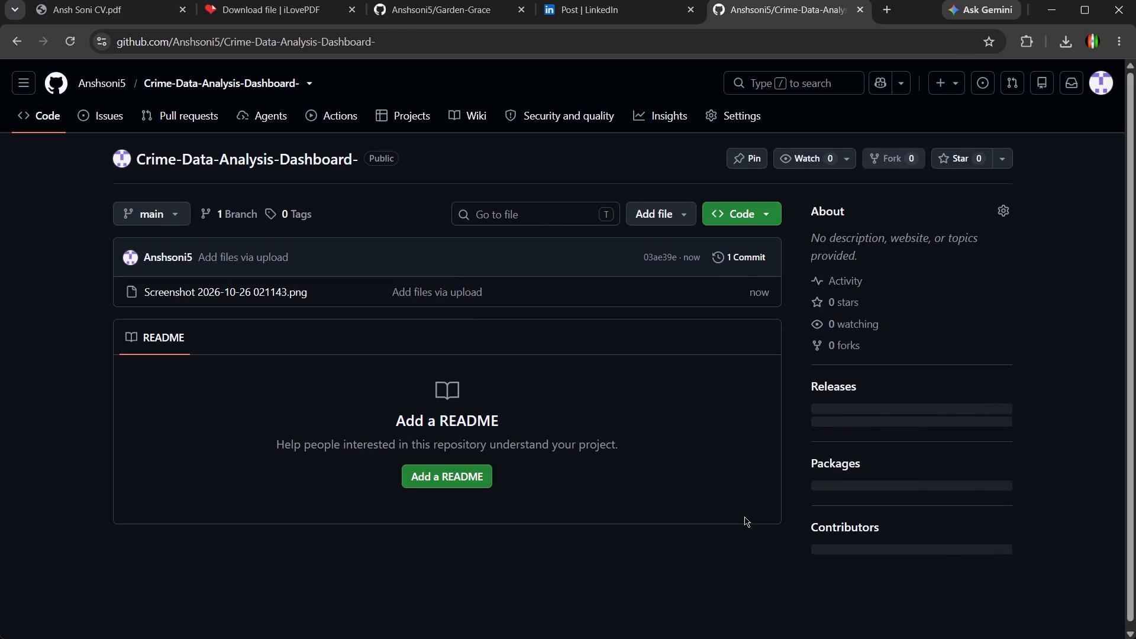
pyautogui.click(261, 292)
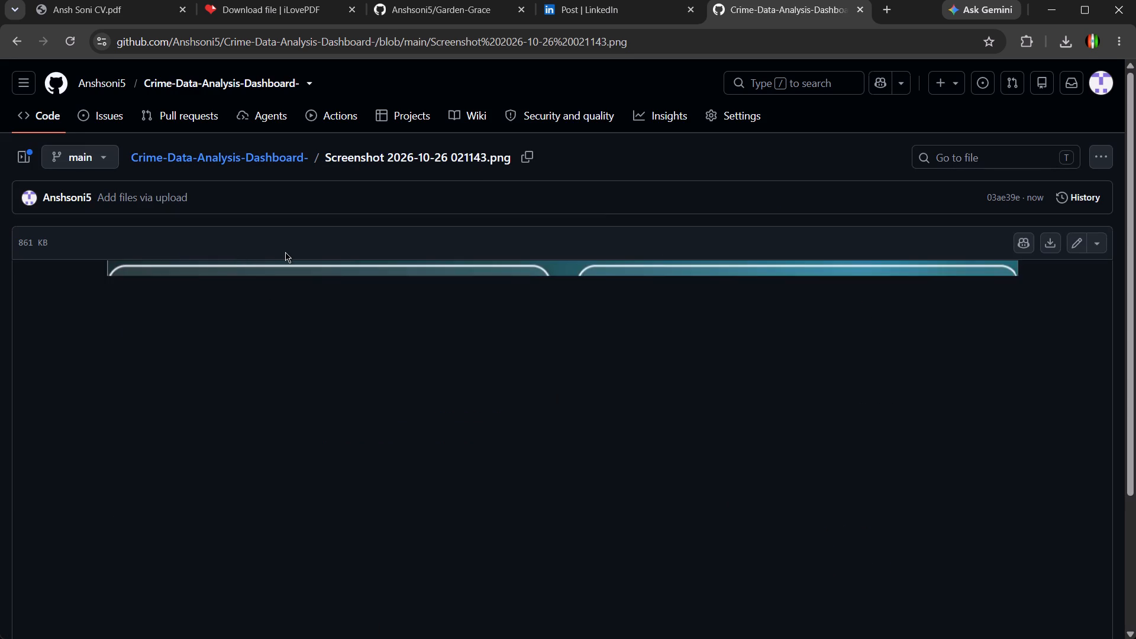
pyautogui.scroll(-2, 286, 311)
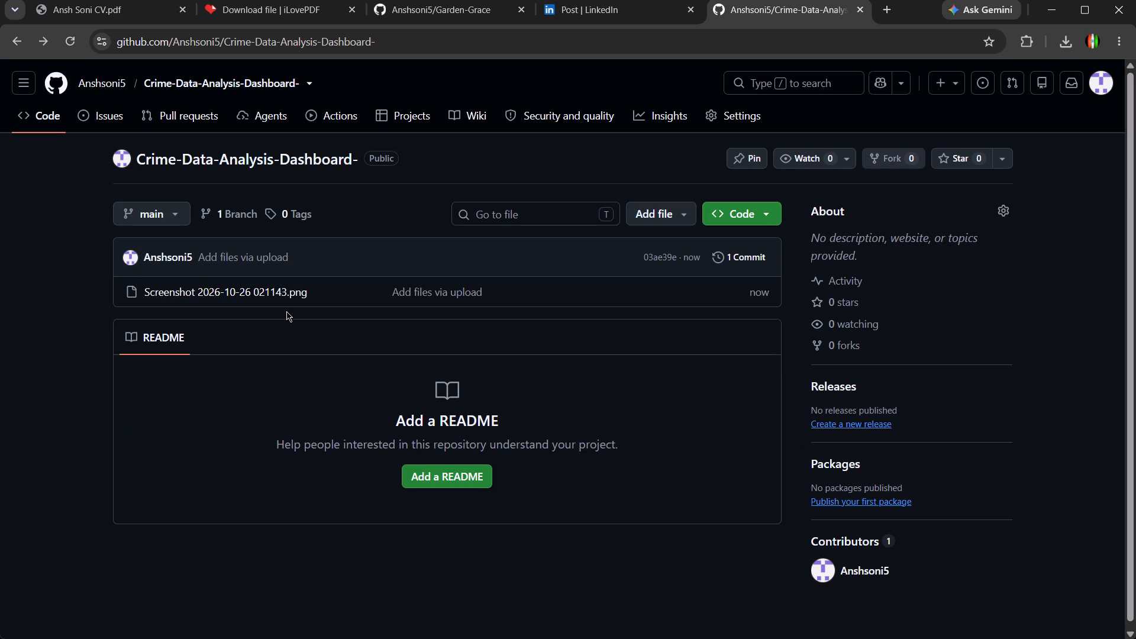
# In the Word CV, set the Crime Data Analysis Dashboard's GitHub hyperlink to the address copied from the new Crime-Data-Analysis-Dashboard- repository.
pyautogui.click(438, 34)
pyautogui.hotkey('ctrl', 'c')
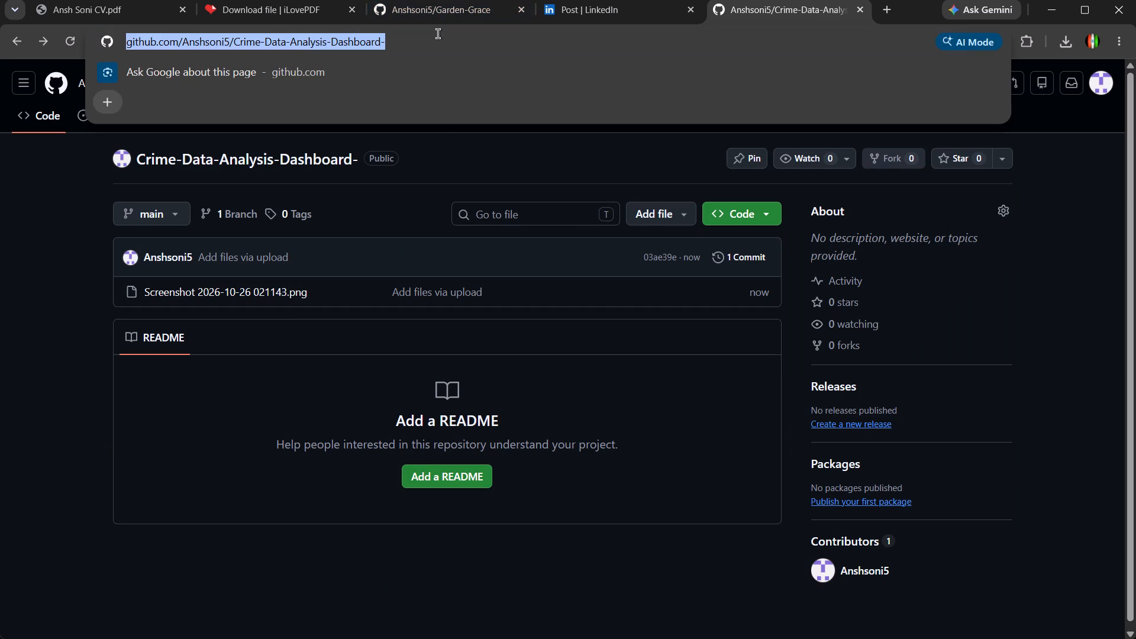
pyautogui.hotkey('alt', 'Tab')
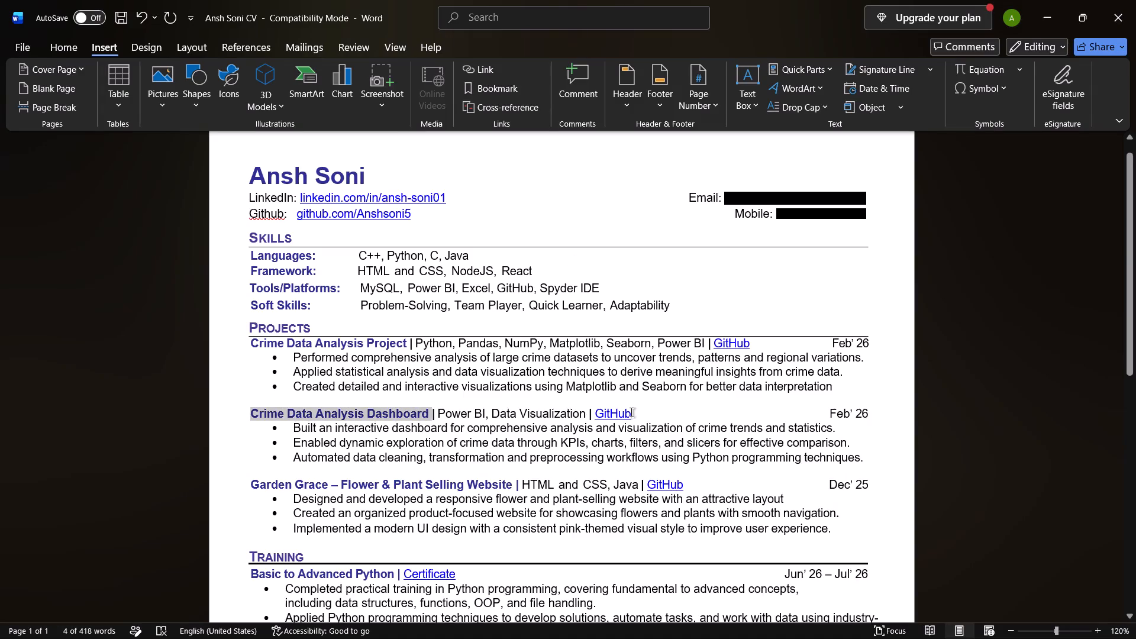
pyautogui.moveTo(628, 413); pyautogui.dragTo(594, 414)
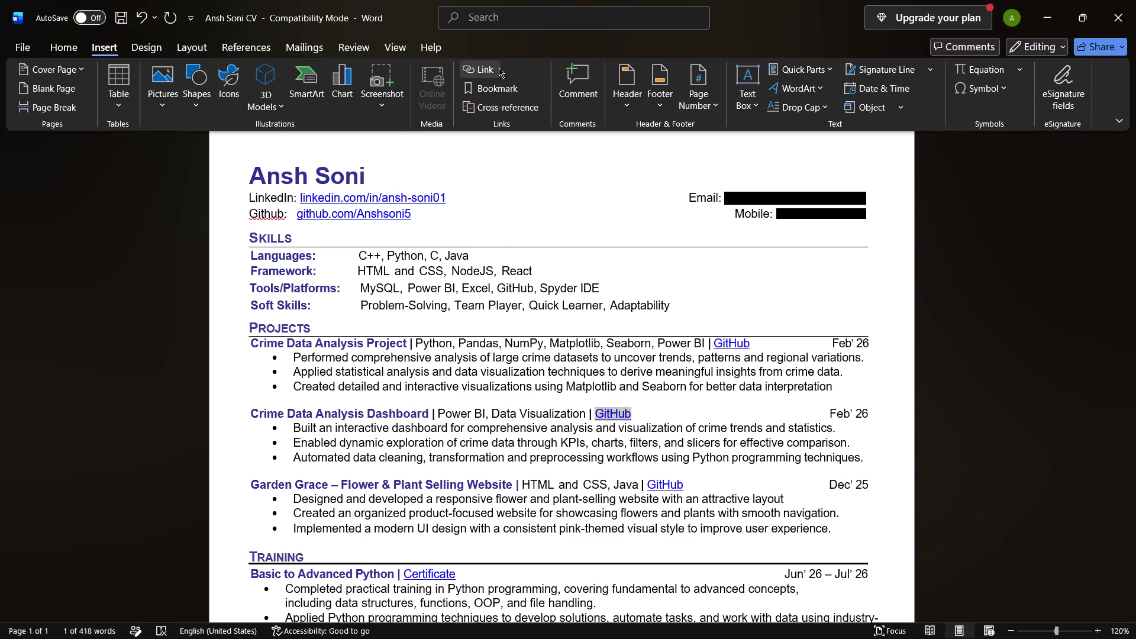
pyautogui.click(499, 67)
pyautogui.press('BackSpace')
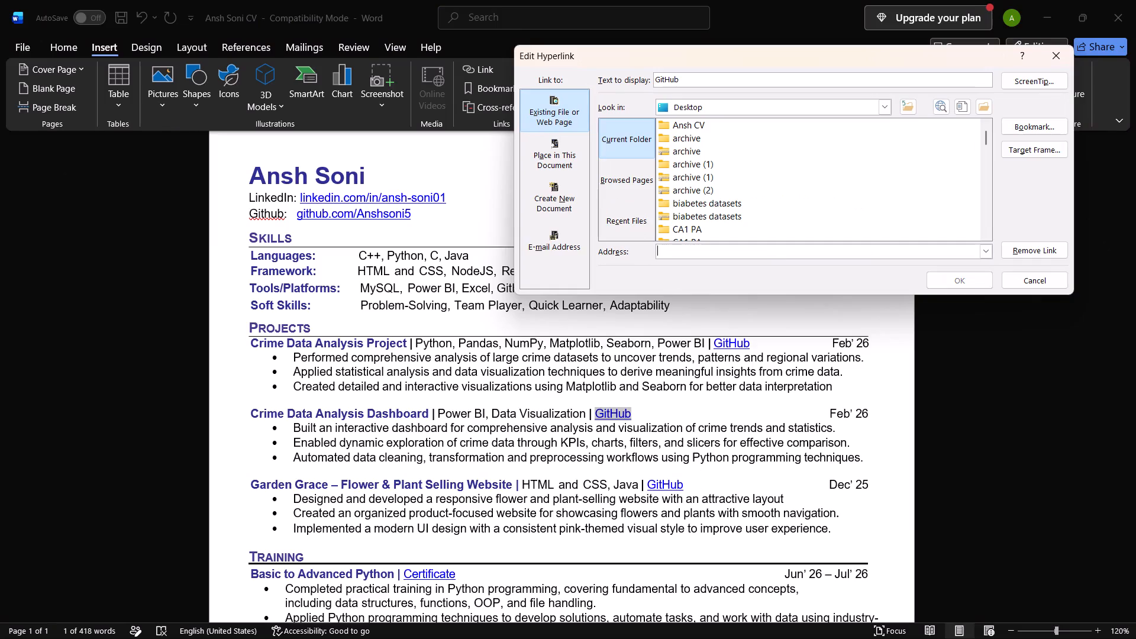
pyautogui.hotkey('ctrl', 'v')
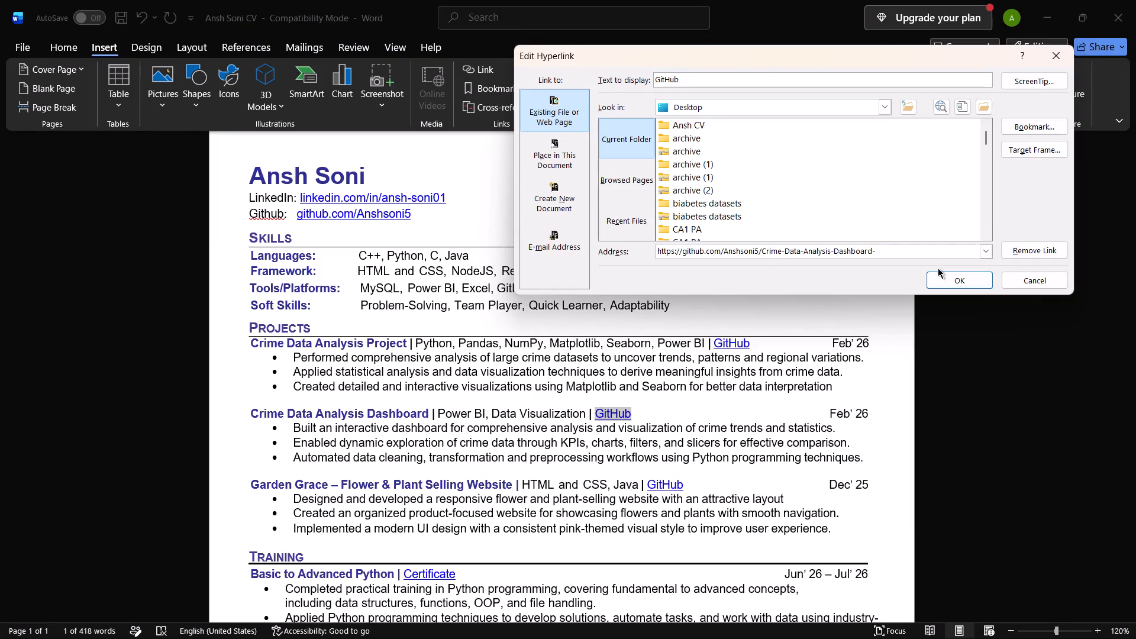
pyautogui.click(940, 276)
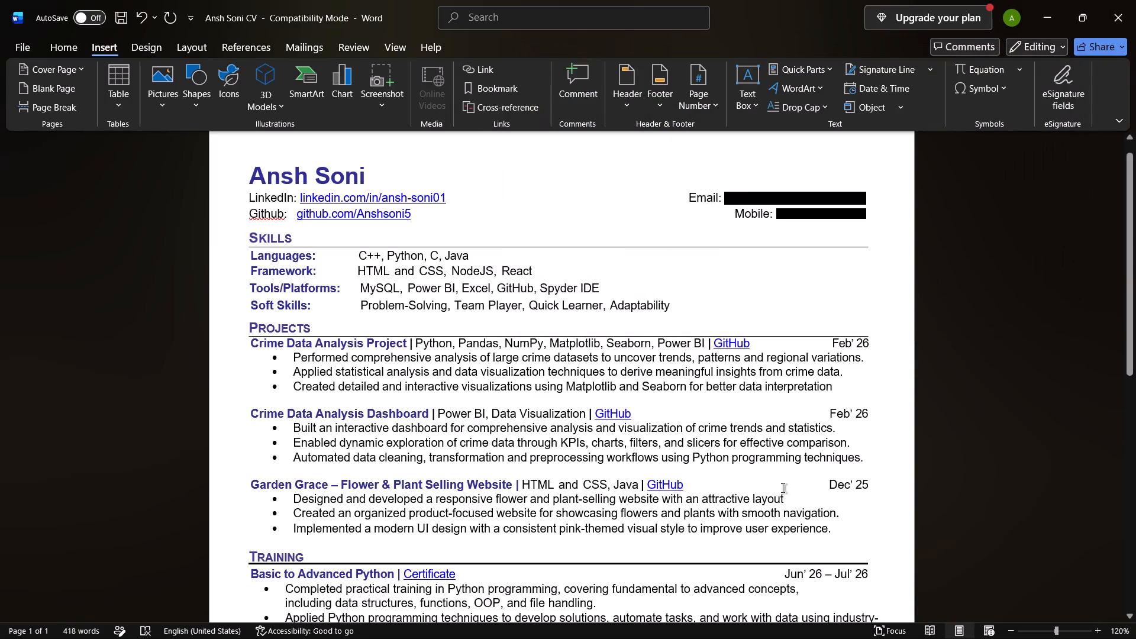
# Look over the rest of the CV and open the Basic to Advanced Python certificate link to check the issuing organisation.
pyautogui.scroll(-1, 705, 491)
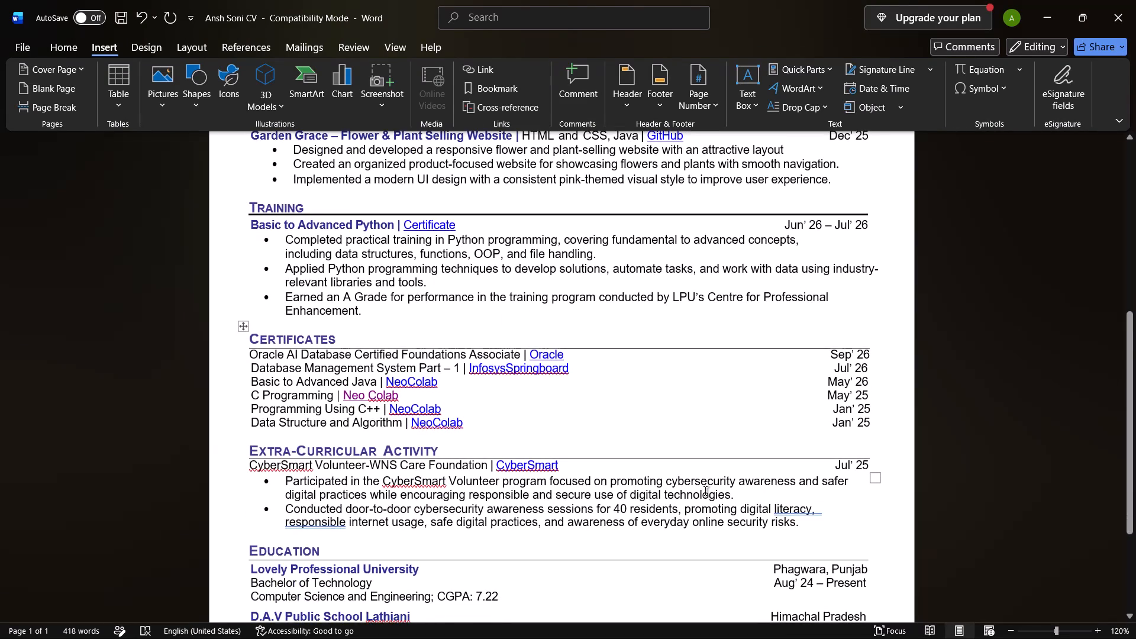
pyautogui.scroll(-1, 705, 491)
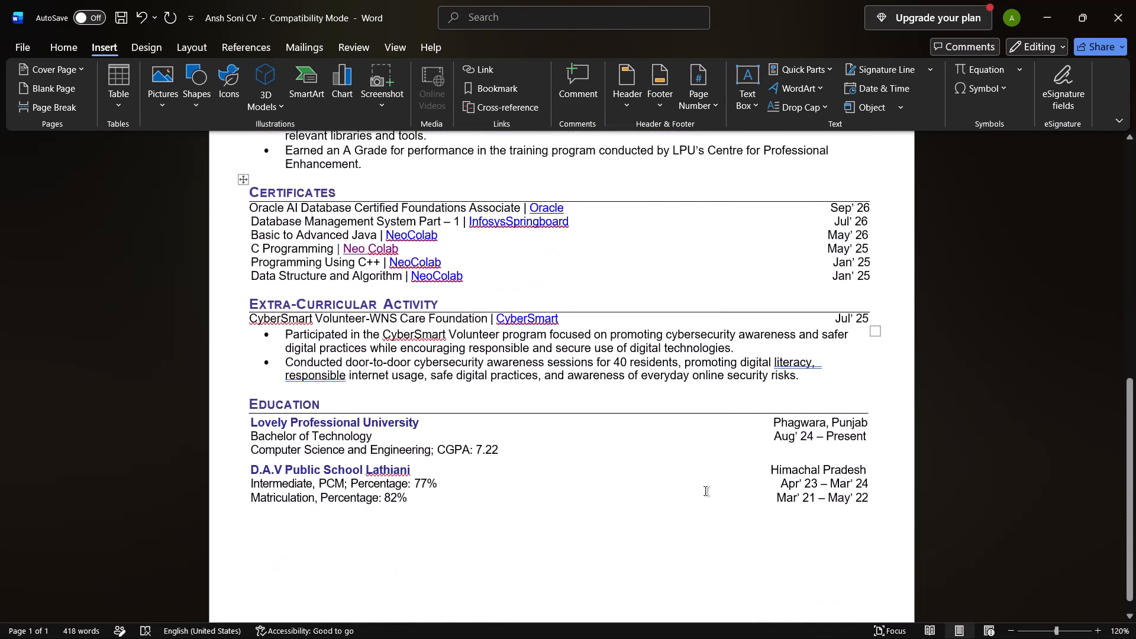
pyautogui.scroll(1, 705, 491)
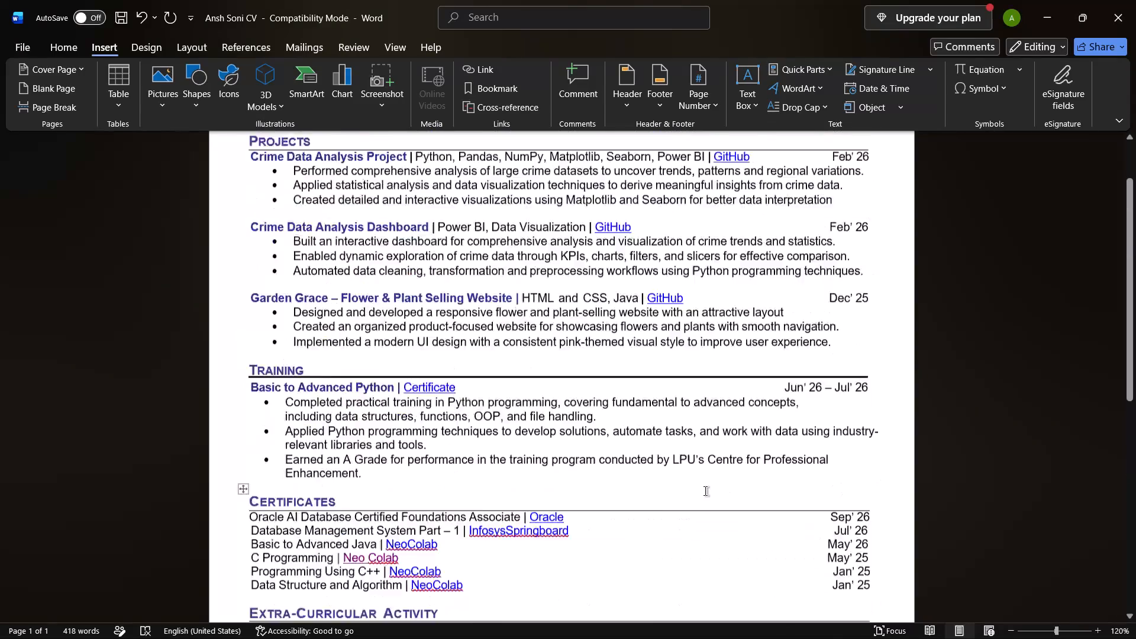
pyautogui.scroll(1, 705, 491)
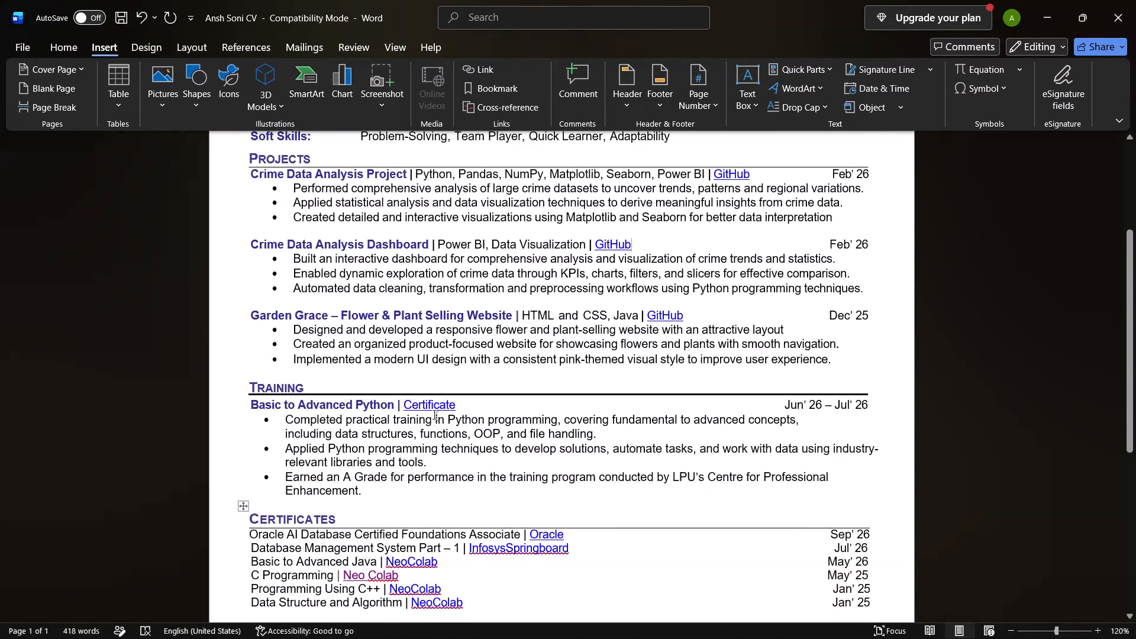
pyautogui.scroll(-1, 434, 415)
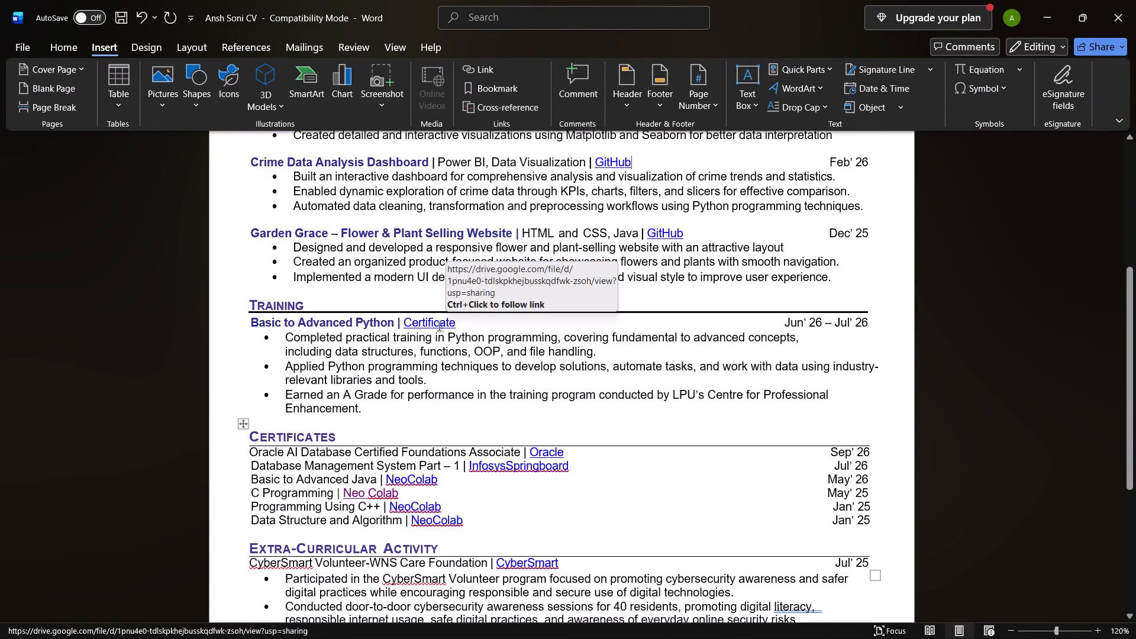
pyautogui.keyDown('ctrl'); pyautogui.click(439, 327); pyautogui.keyUp('ctrl')
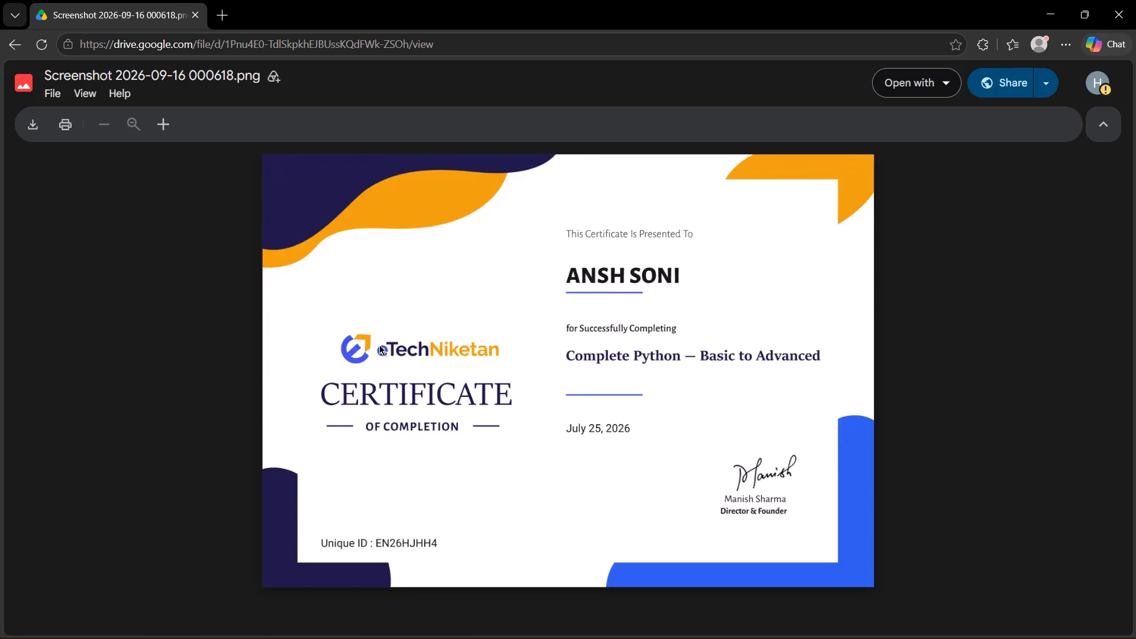
pyautogui.moveTo(379, 345); pyautogui.dragTo(459, 347)
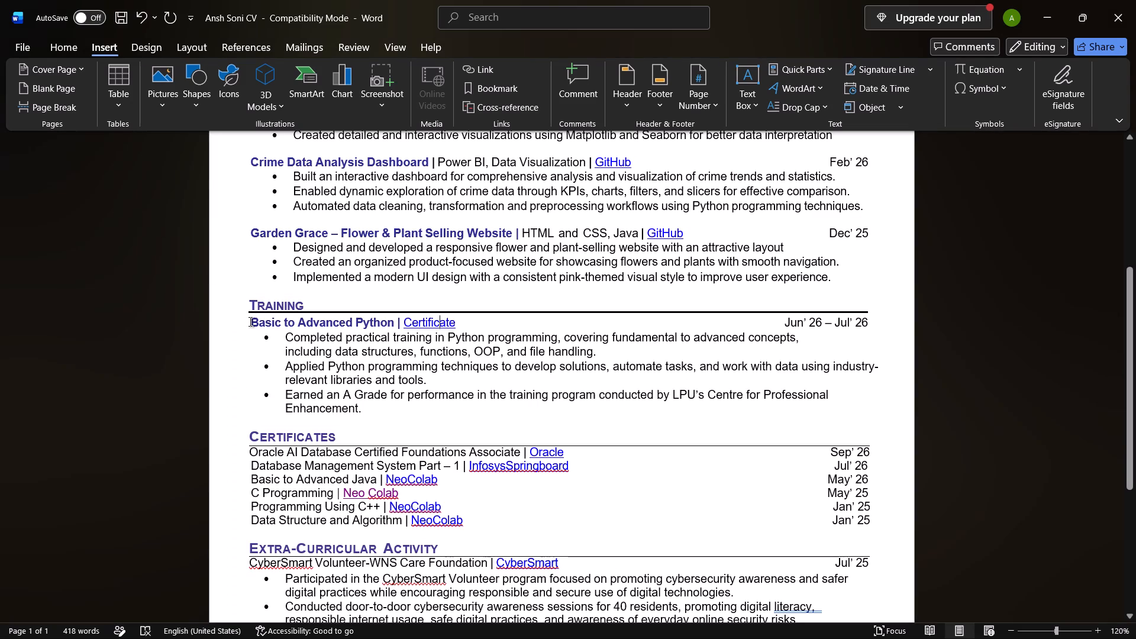
# Add a line reading eTechNiketan above Basic to Advanced Python in the CV's Training section, checking the spelling against the certificate.
pyautogui.click(250, 322)
pyautogui.press('Return')
pyautogui.press('Up')
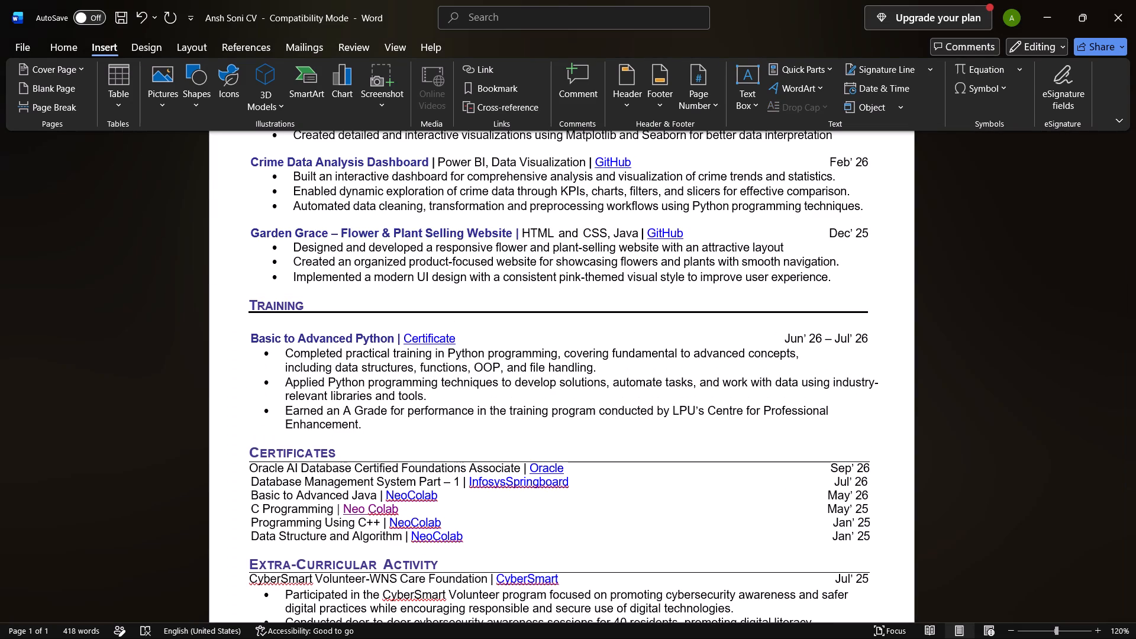
pyautogui.press('e')
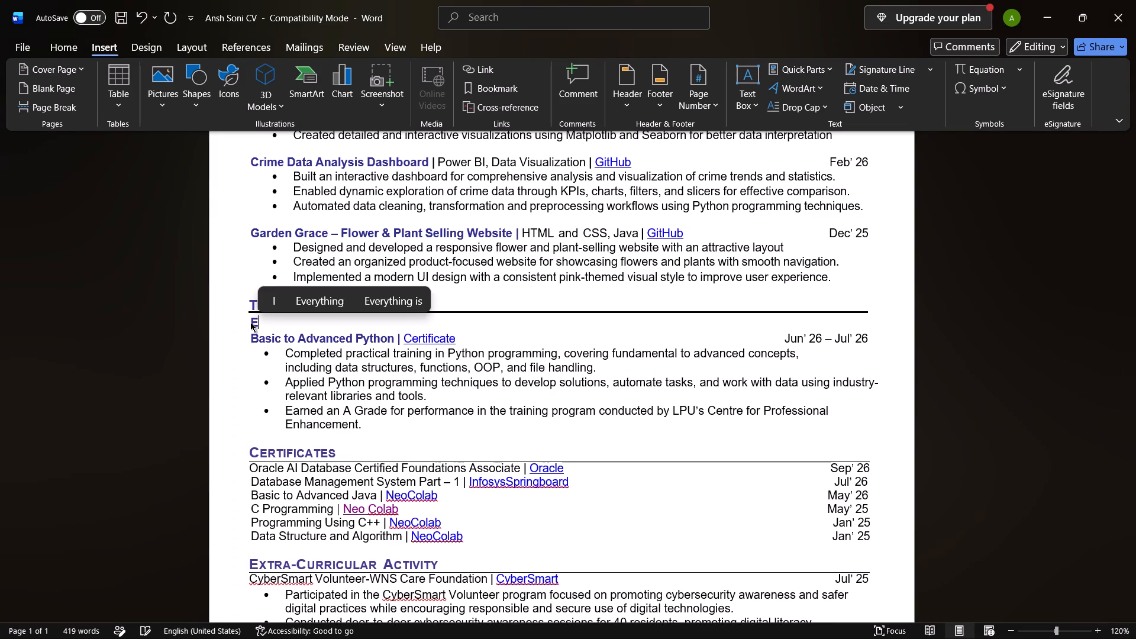
pyautogui.hotkey('alt', 'Tab')
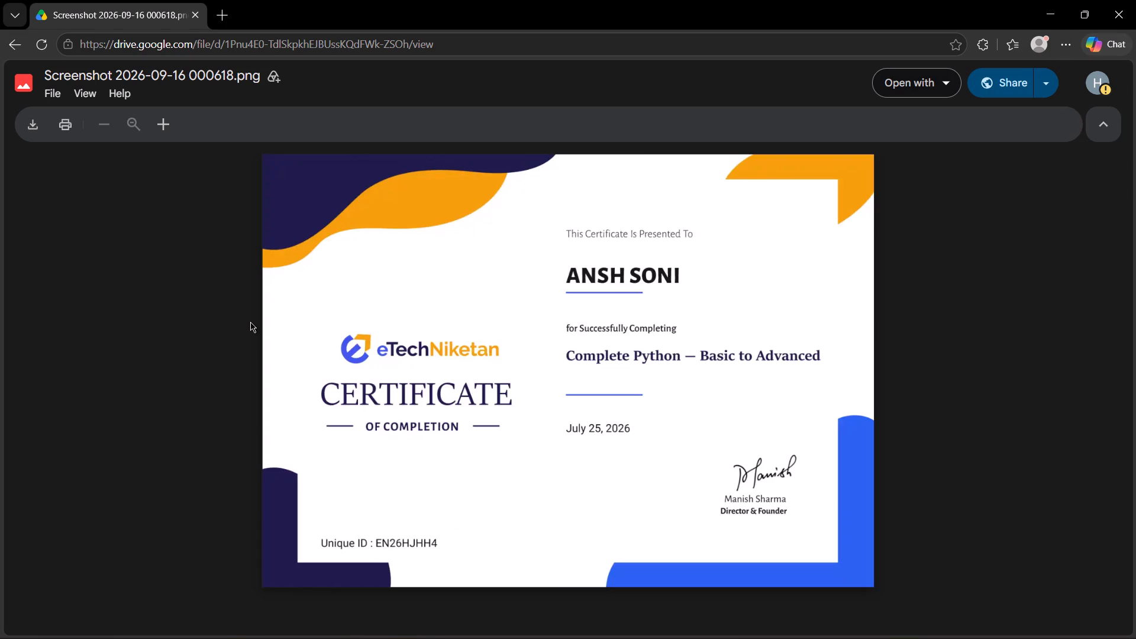
pyautogui.hotkey('alt', 'Tab')
pyautogui.press('BackSpace')
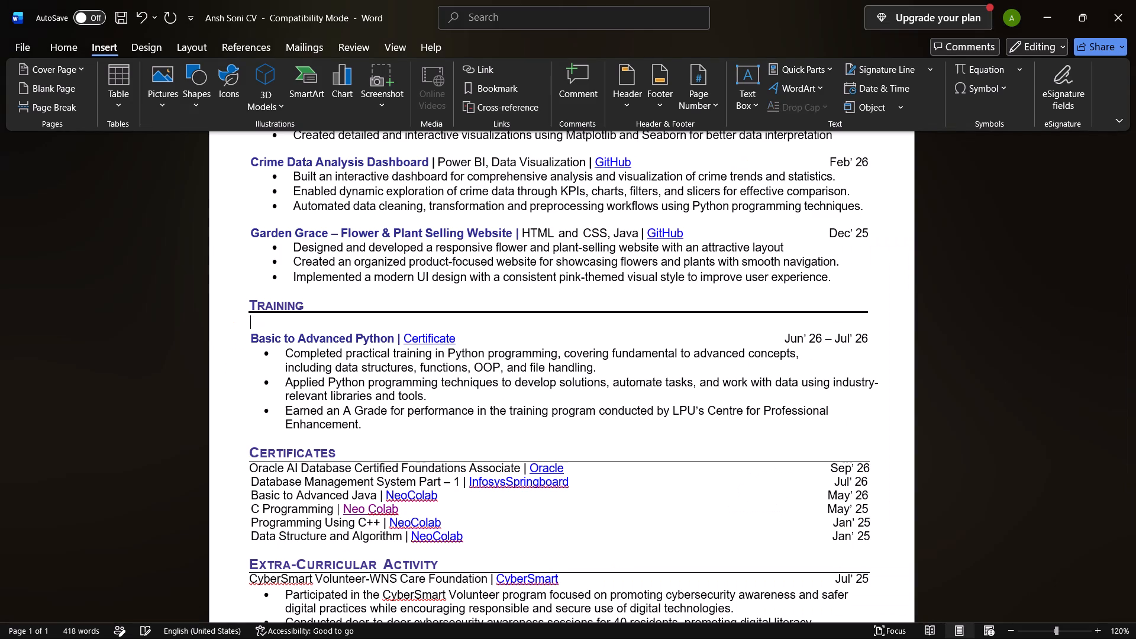
pyautogui.press('e')
pyautogui.press('t')
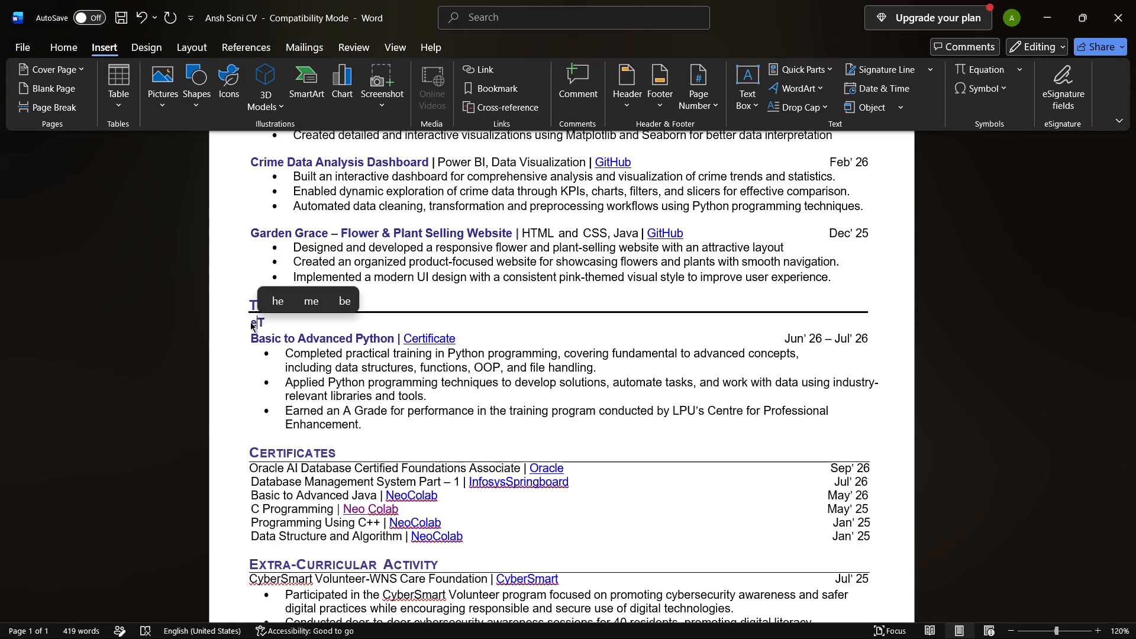
pyautogui.write('ea')
pyautogui.press('BackSpace')
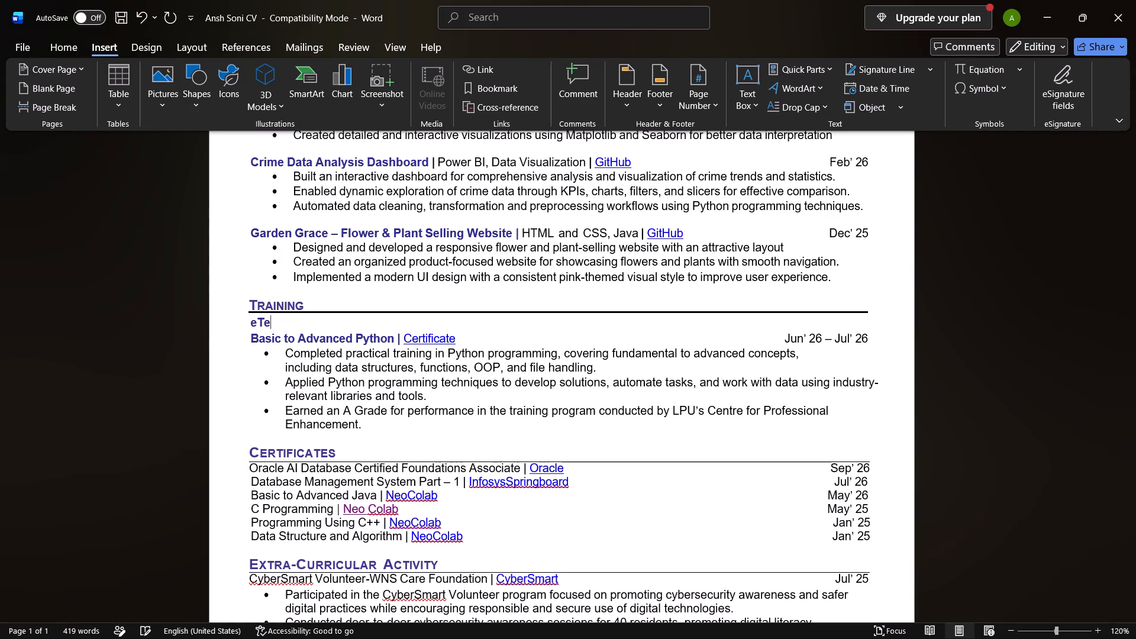
pyautogui.write('ch')
pyautogui.hotkey('alt', 'Tab')
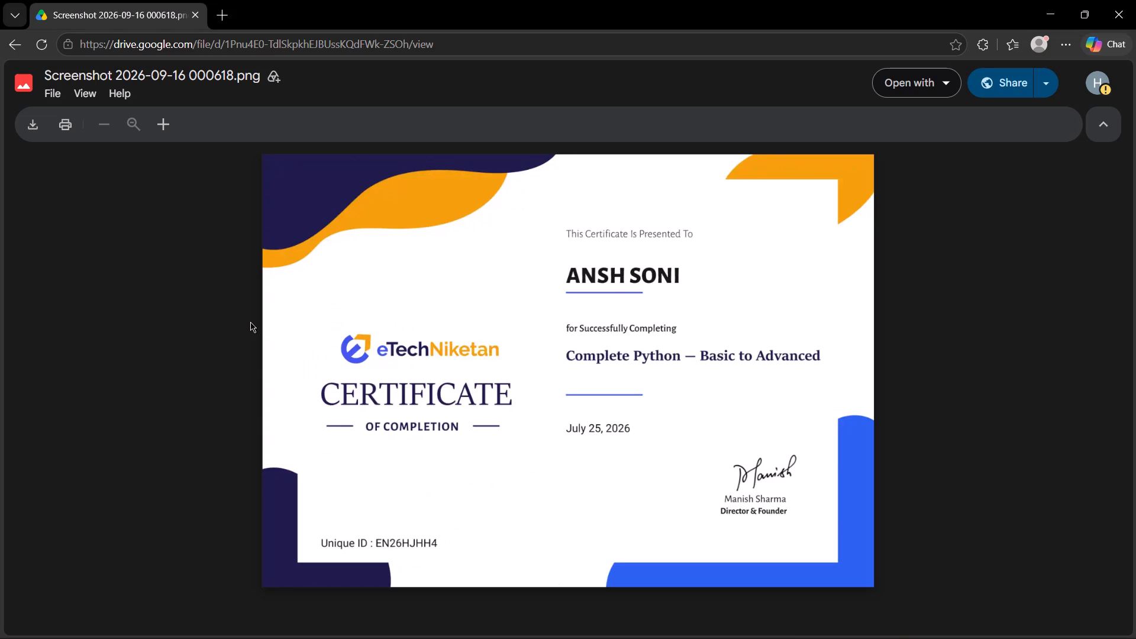
pyautogui.hotkey('alt', 'Tab')
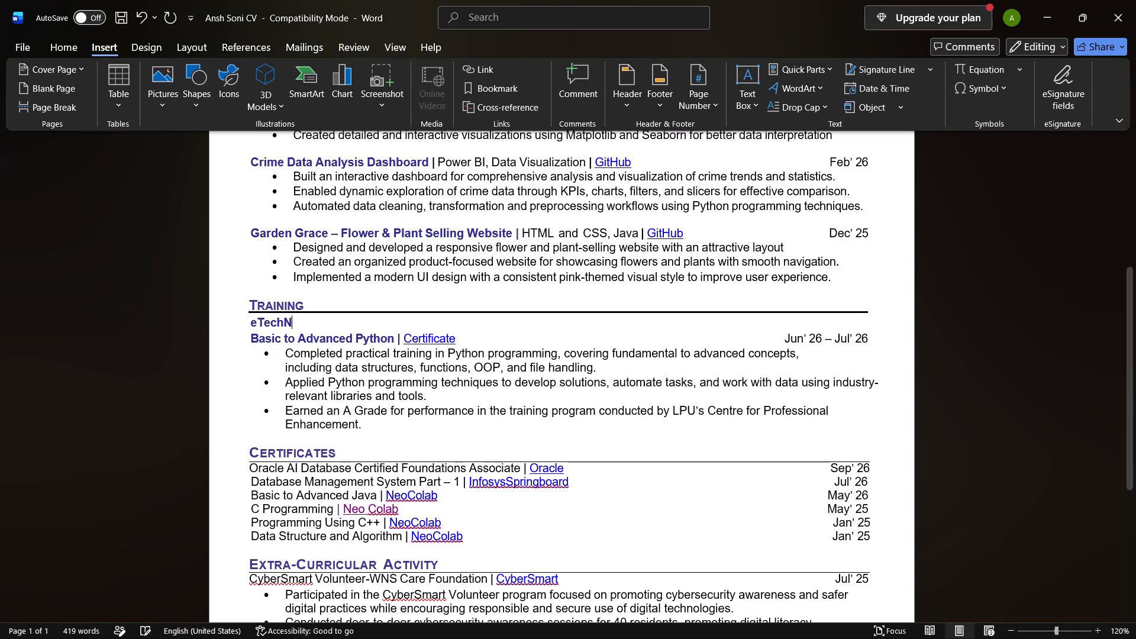
pyautogui.write('iketan')
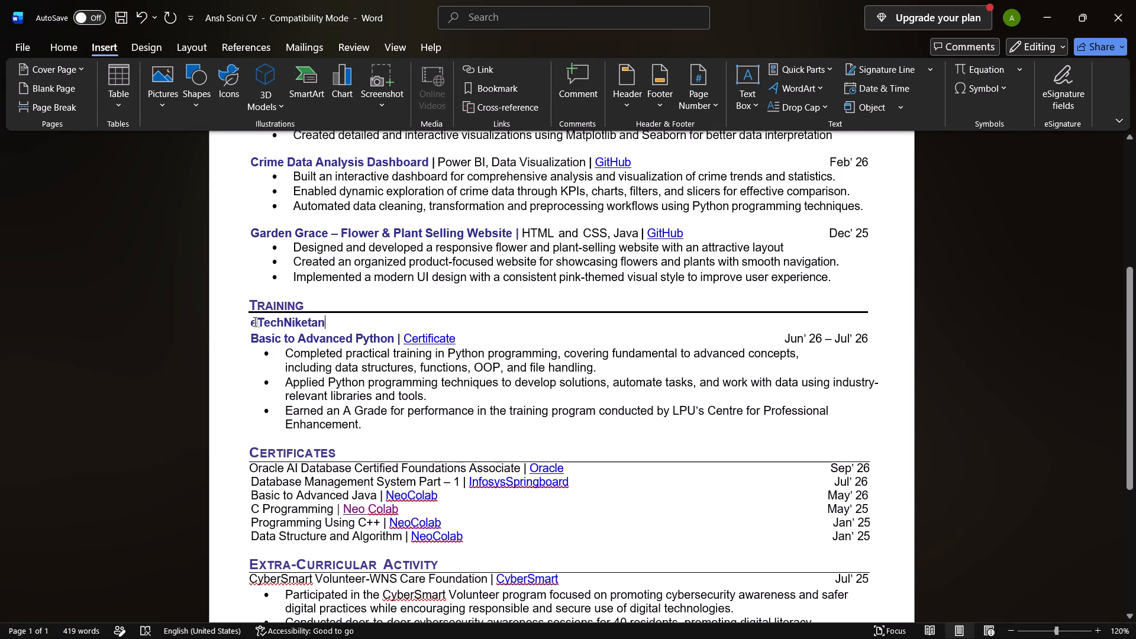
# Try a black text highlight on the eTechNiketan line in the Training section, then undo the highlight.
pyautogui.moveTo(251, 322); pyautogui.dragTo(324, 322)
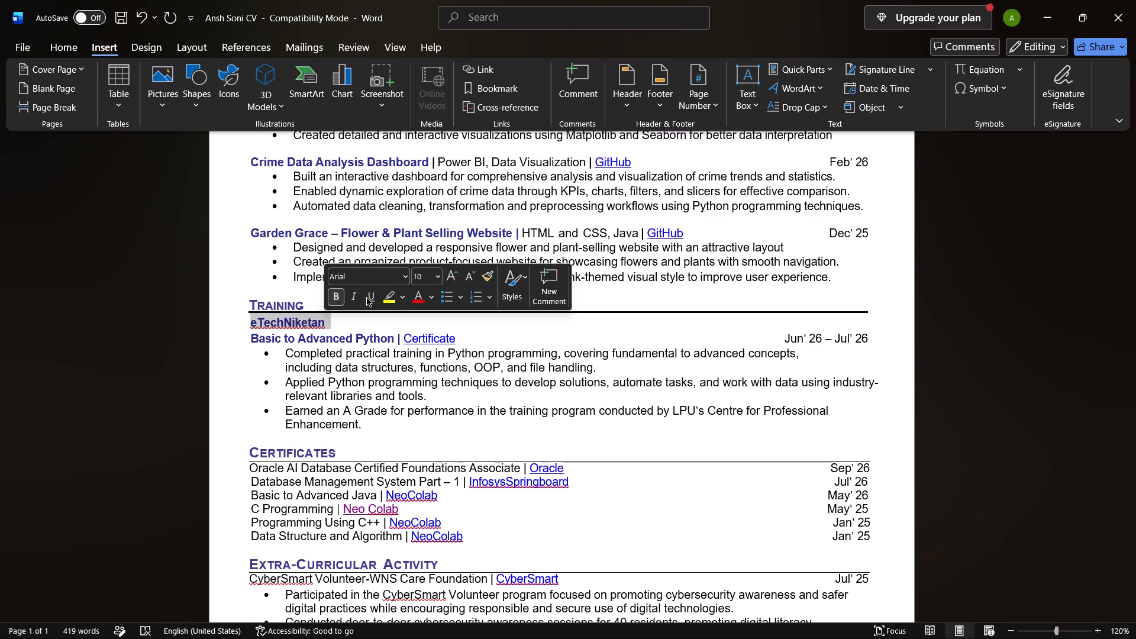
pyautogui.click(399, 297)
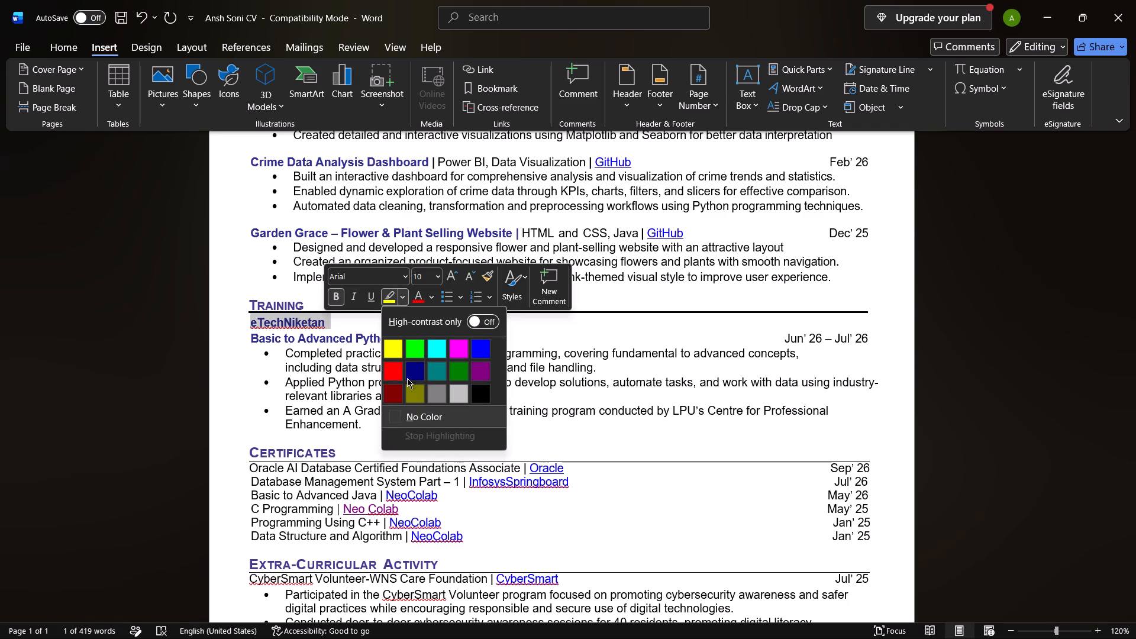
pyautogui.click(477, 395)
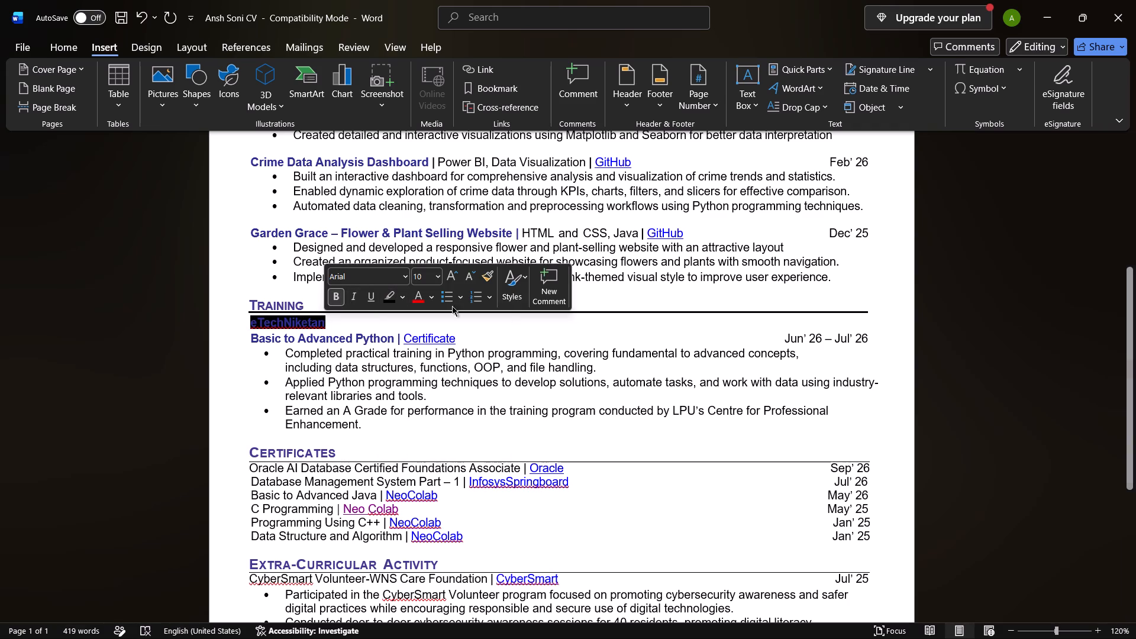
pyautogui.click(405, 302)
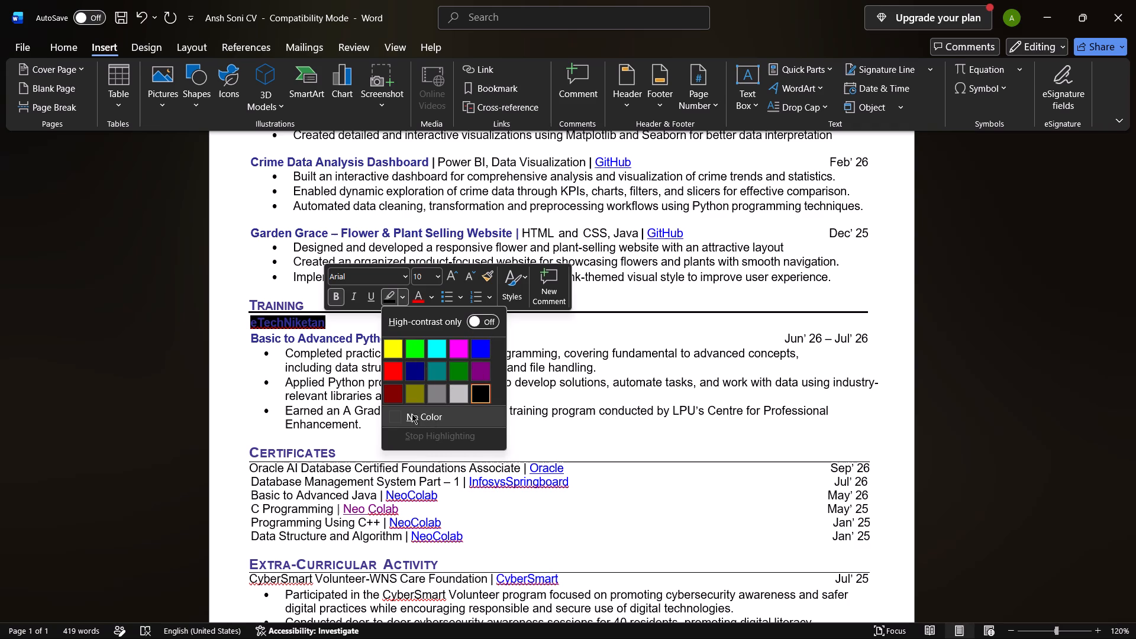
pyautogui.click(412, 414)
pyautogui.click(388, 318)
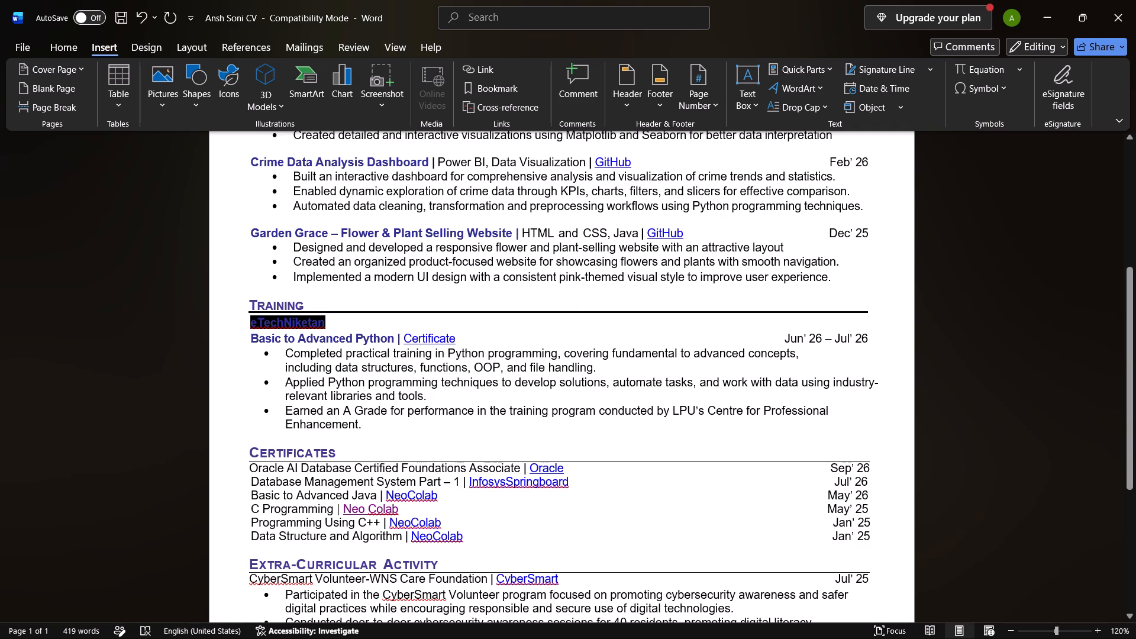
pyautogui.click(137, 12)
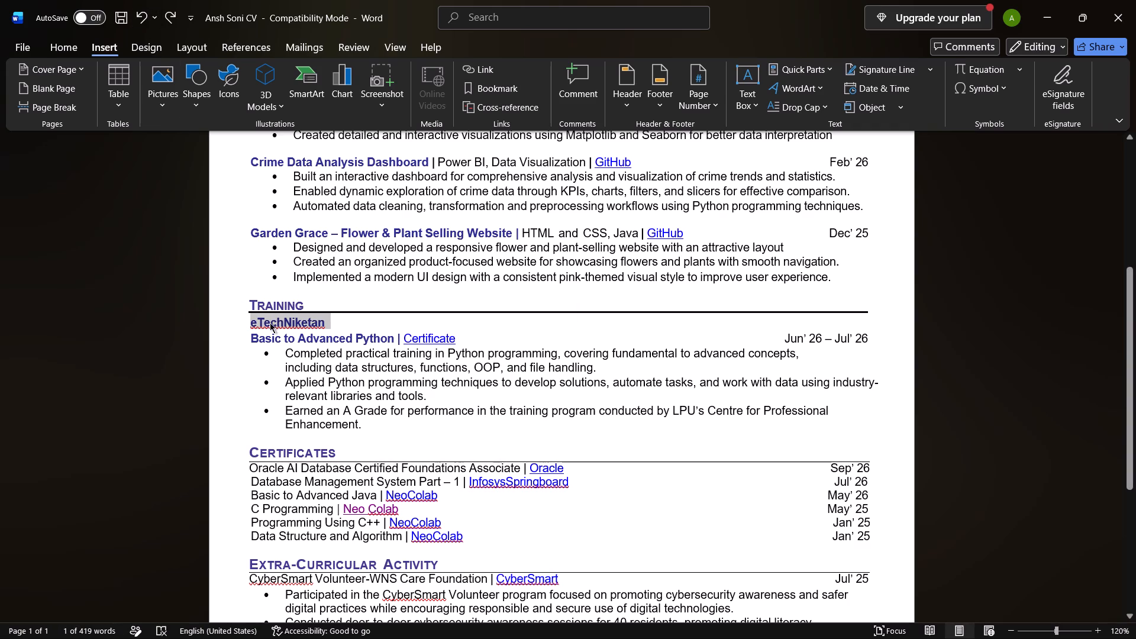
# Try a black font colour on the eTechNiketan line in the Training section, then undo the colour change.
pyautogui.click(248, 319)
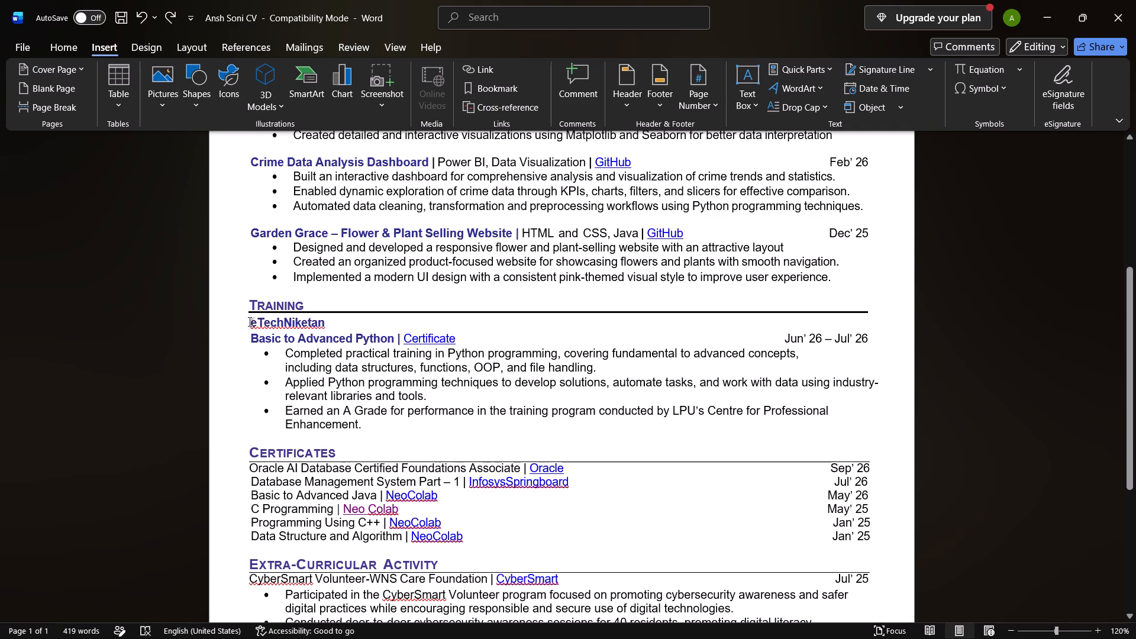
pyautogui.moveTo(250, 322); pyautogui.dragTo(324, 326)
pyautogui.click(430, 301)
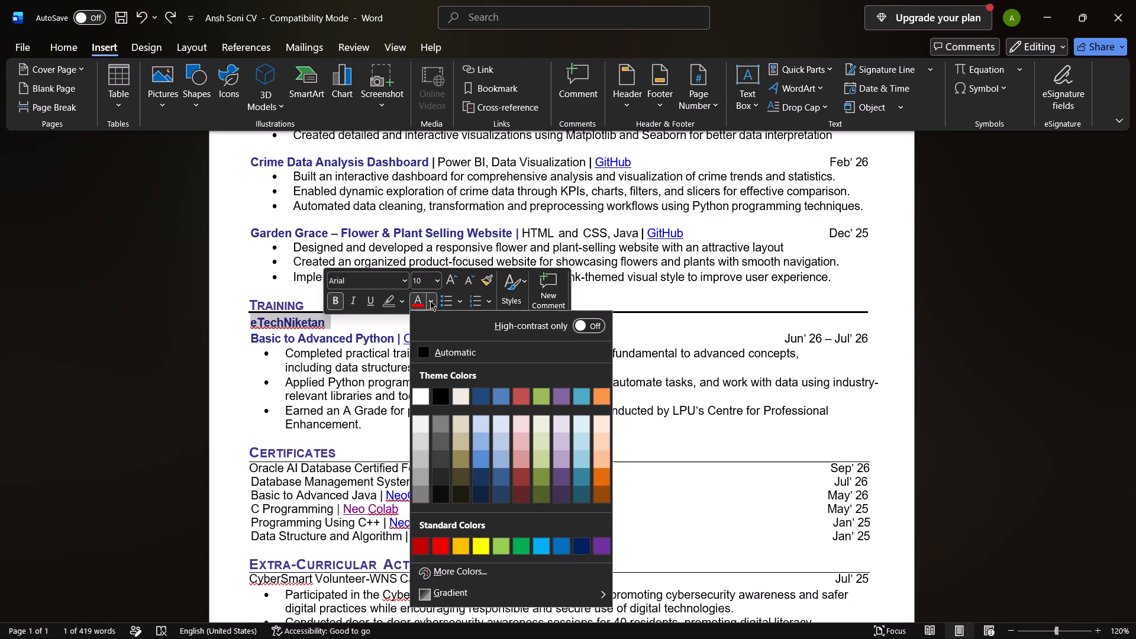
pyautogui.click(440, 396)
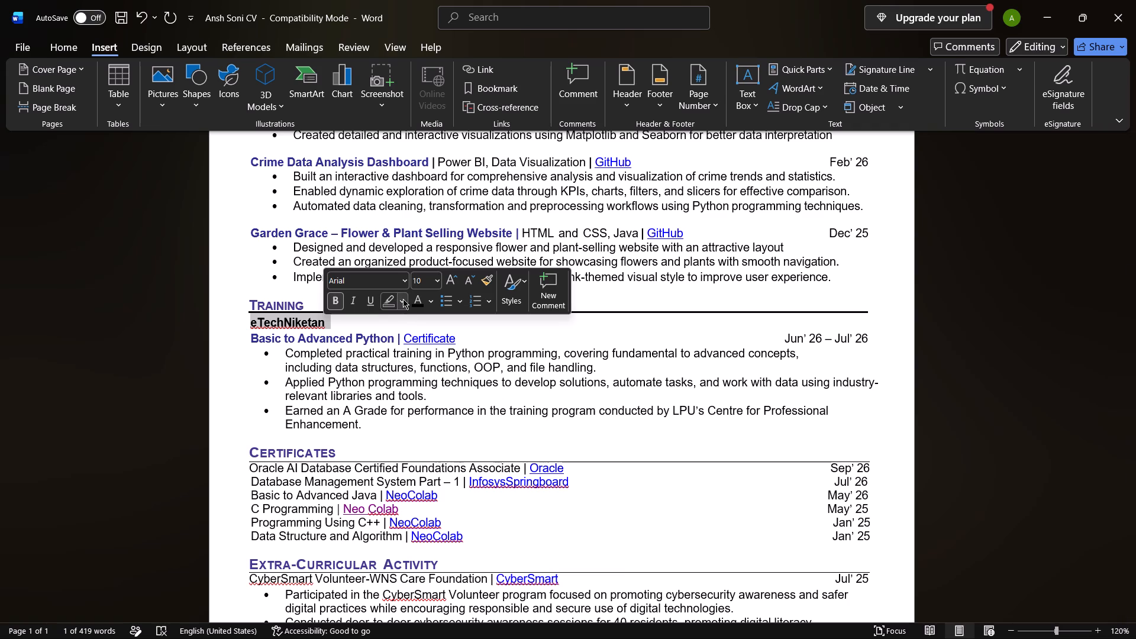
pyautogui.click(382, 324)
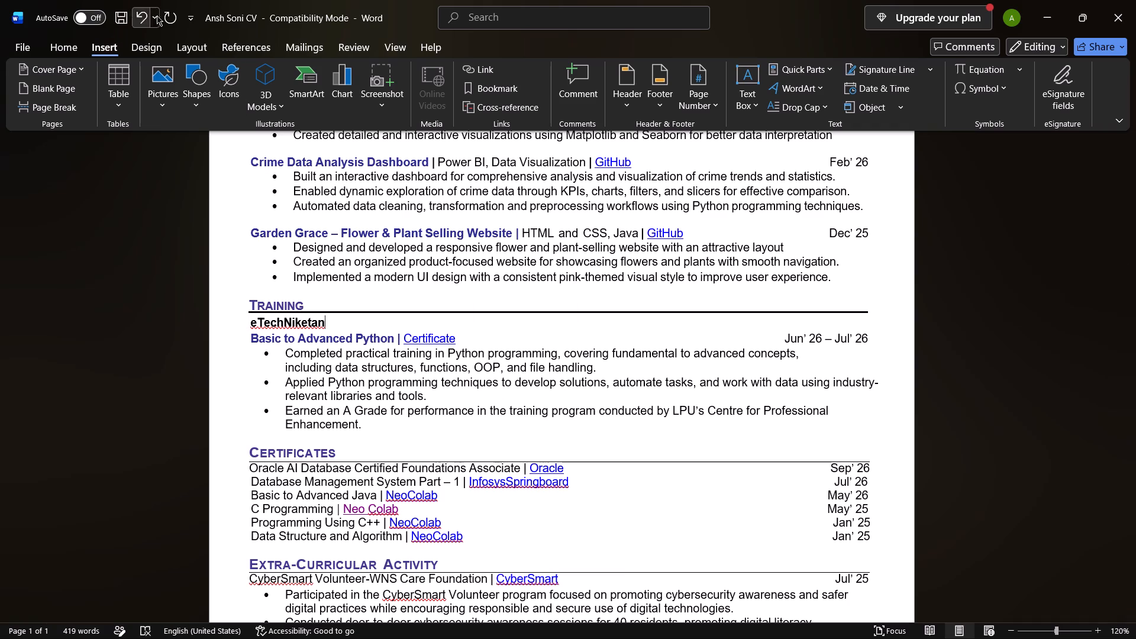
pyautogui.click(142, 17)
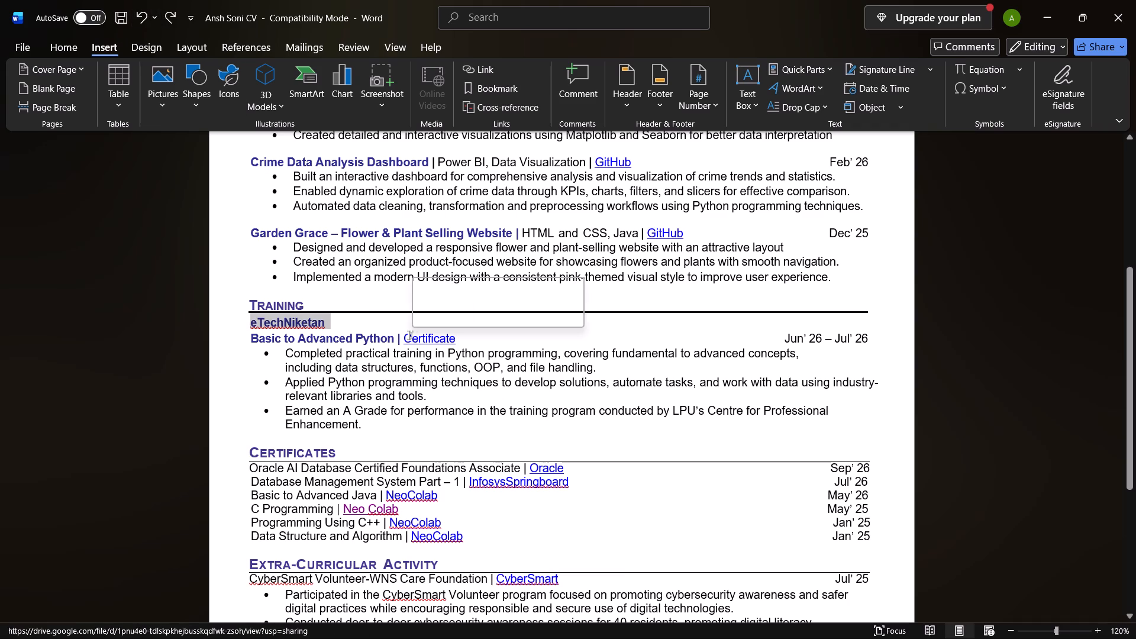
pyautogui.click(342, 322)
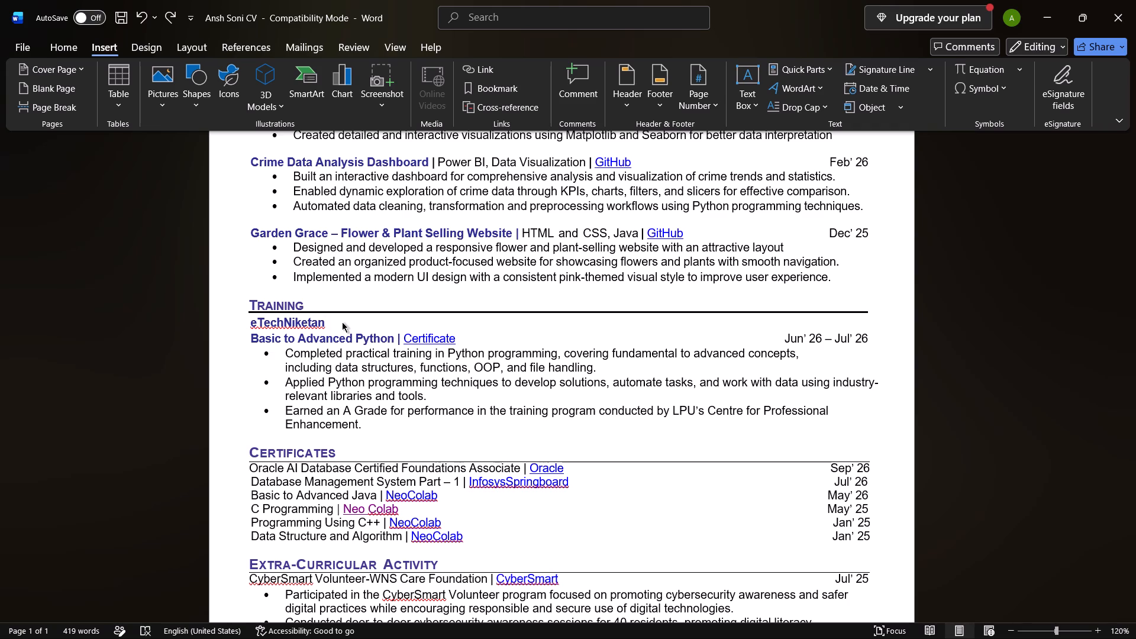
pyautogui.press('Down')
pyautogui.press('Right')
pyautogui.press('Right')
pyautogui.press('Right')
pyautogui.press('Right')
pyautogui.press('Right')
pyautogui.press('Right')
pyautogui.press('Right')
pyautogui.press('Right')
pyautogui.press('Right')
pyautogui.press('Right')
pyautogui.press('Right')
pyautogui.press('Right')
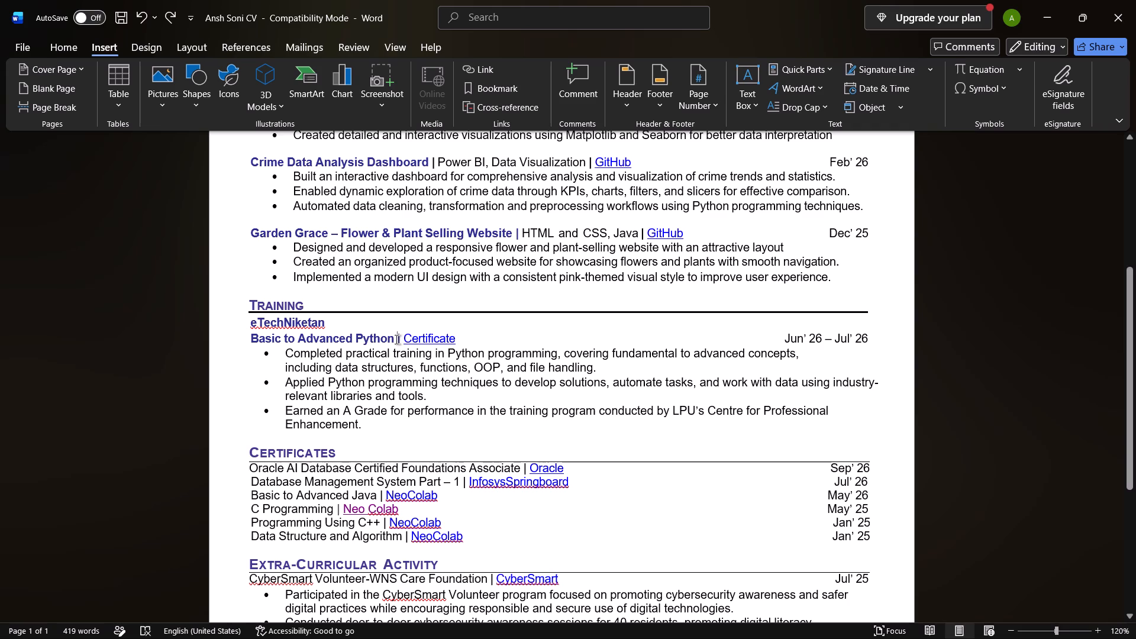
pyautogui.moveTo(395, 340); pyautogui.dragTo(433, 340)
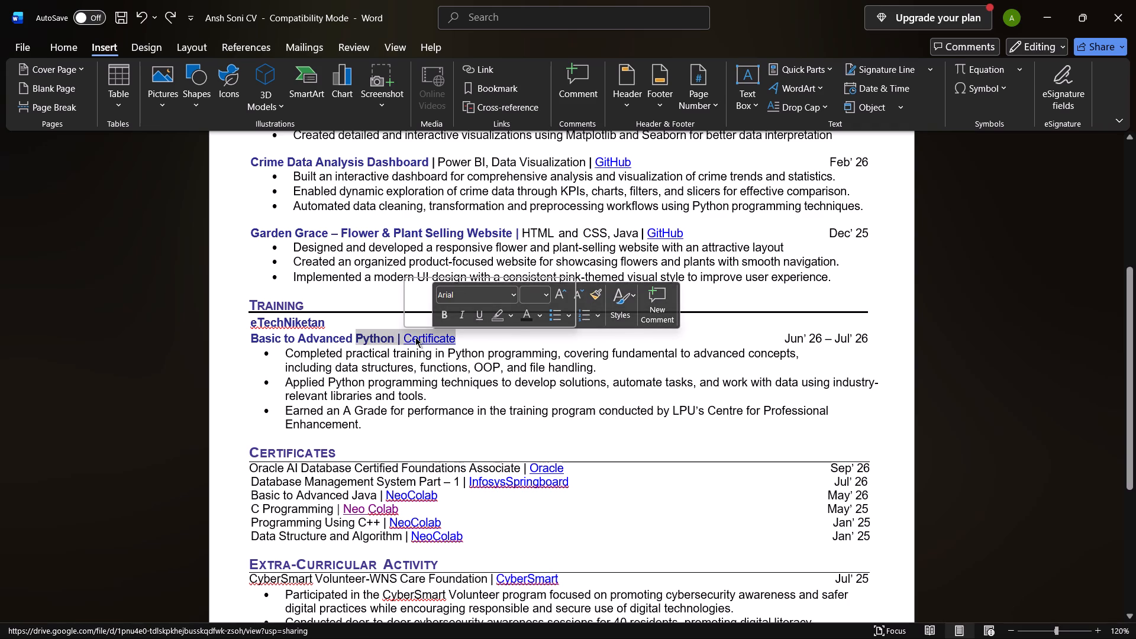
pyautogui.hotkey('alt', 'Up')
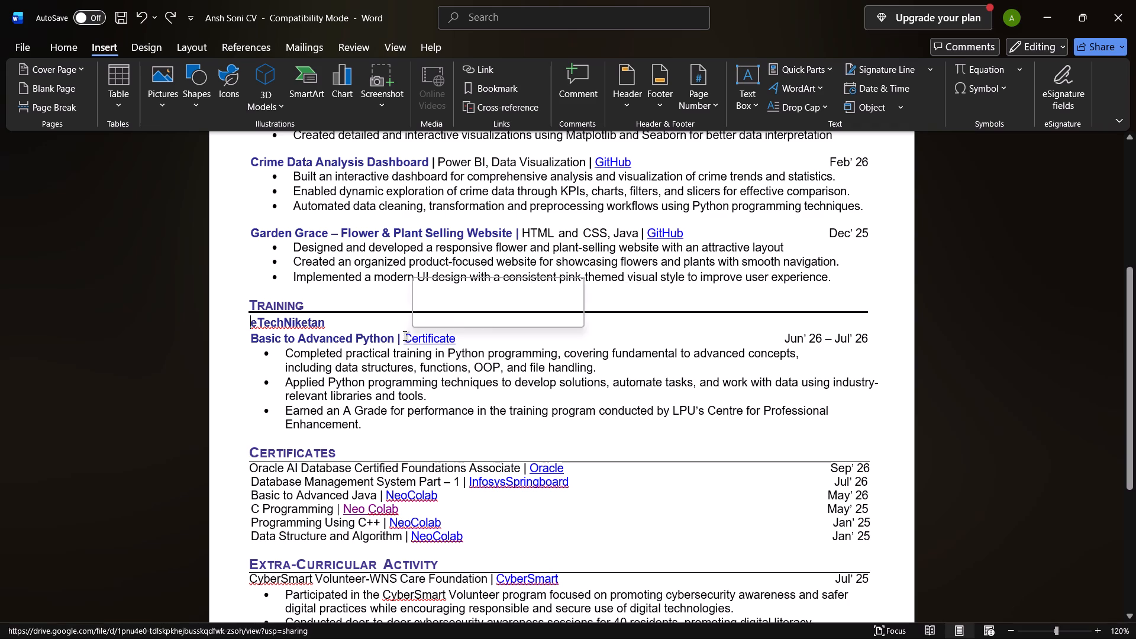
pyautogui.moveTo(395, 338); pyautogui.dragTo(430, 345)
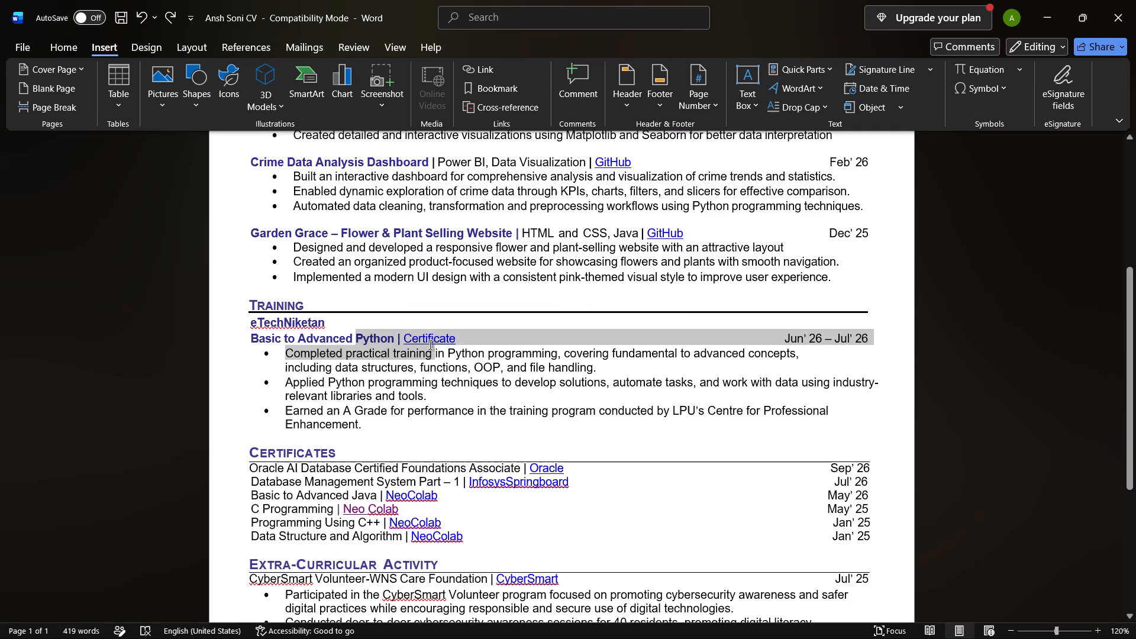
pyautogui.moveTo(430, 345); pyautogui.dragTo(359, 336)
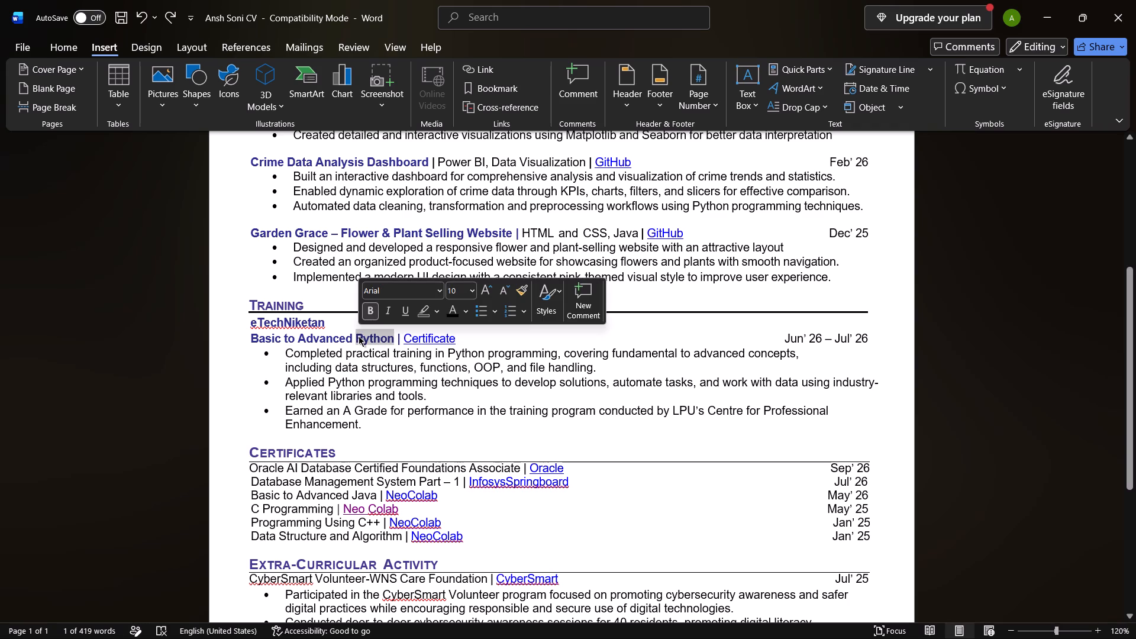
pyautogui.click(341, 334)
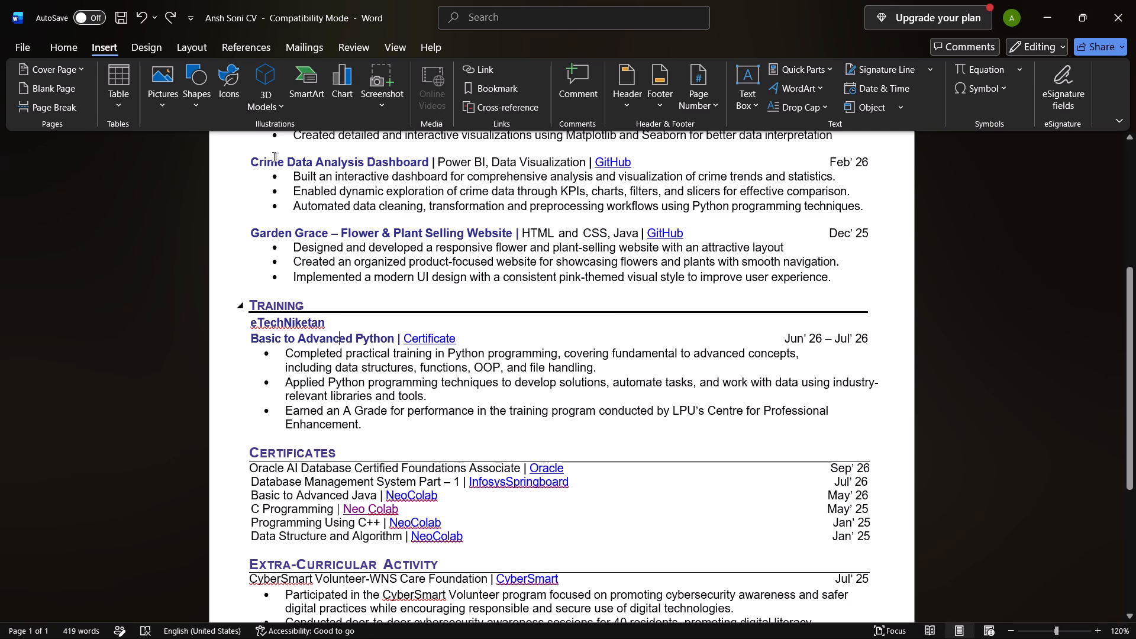
# Undo the typing of the eTechNiketan line until it is removed from above Basic to Advanced Python in the Training section.
pyautogui.click(143, 18)
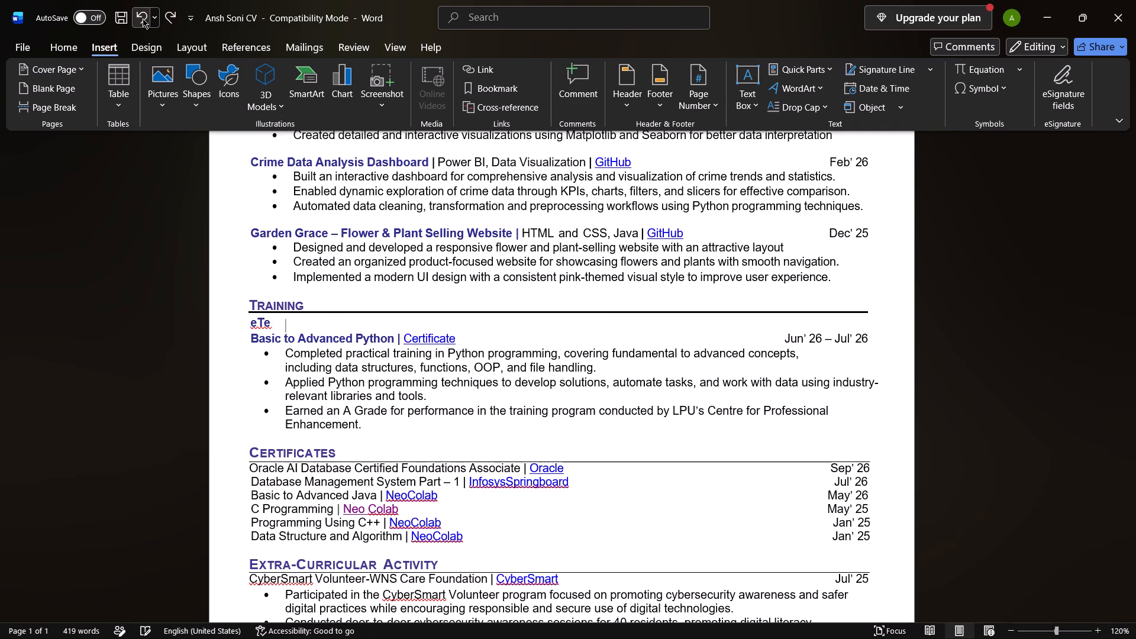
pyautogui.click(143, 18)
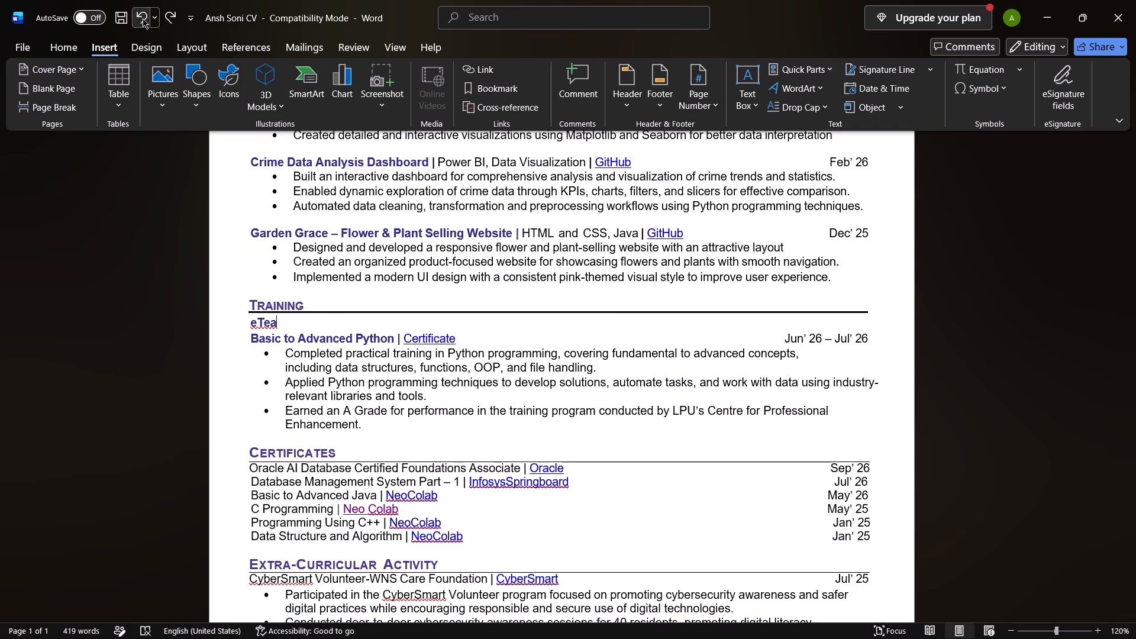
pyautogui.click(143, 18)
pyautogui.click(143, 18)
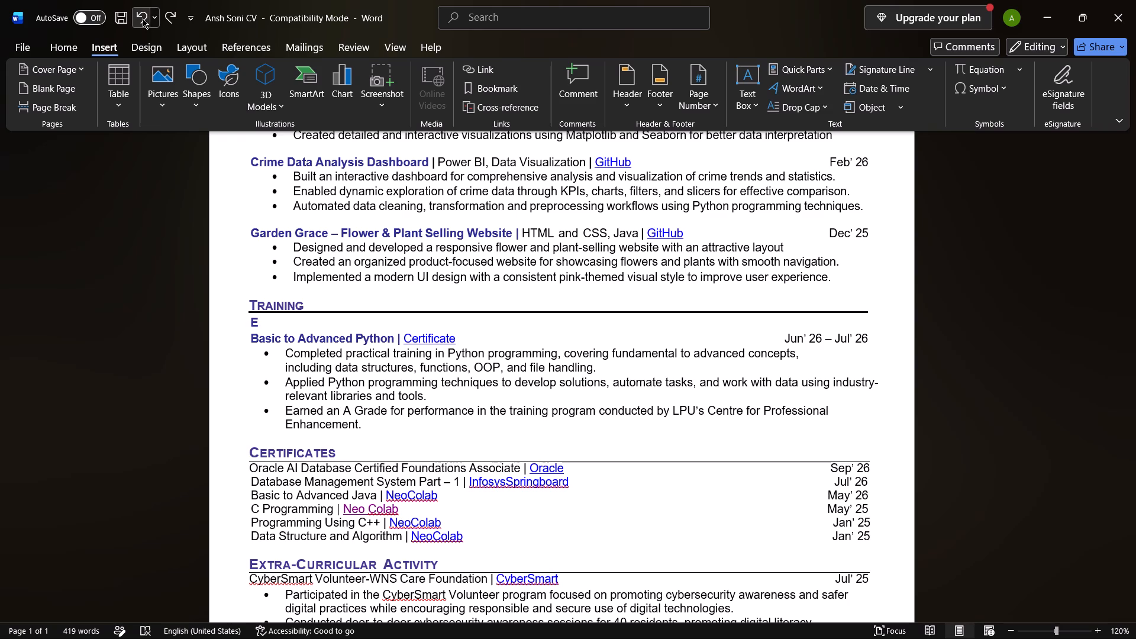
pyautogui.click(143, 18)
pyautogui.click(143, 18)
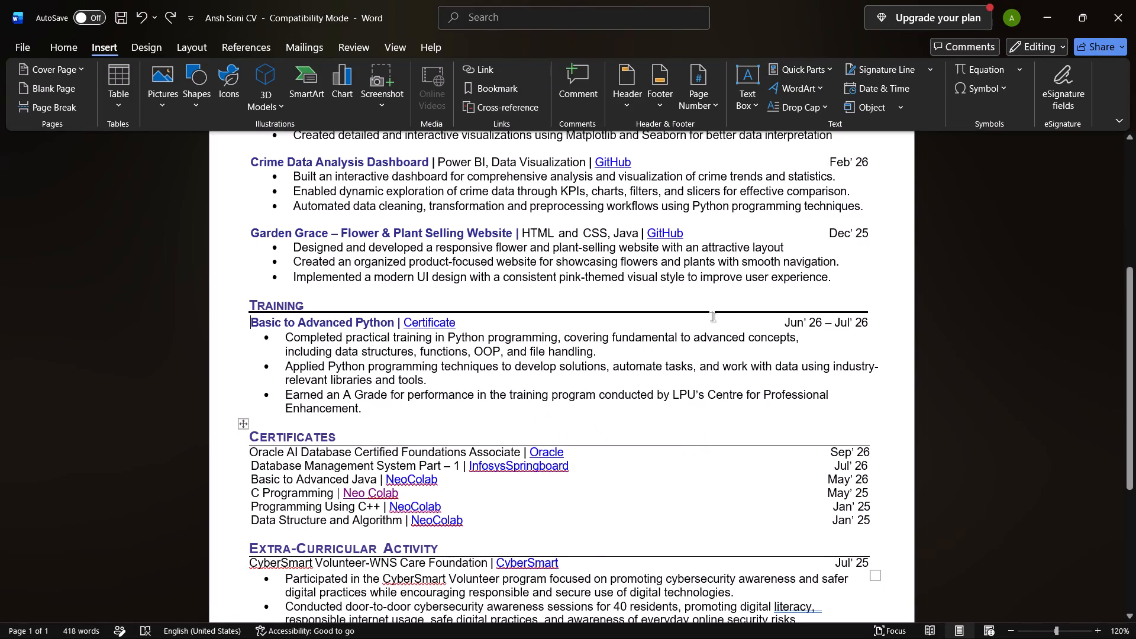
# Review the whole CV from Skills and Projects down to Education, finishing back at the header.
pyautogui.scroll(1, 711, 315)
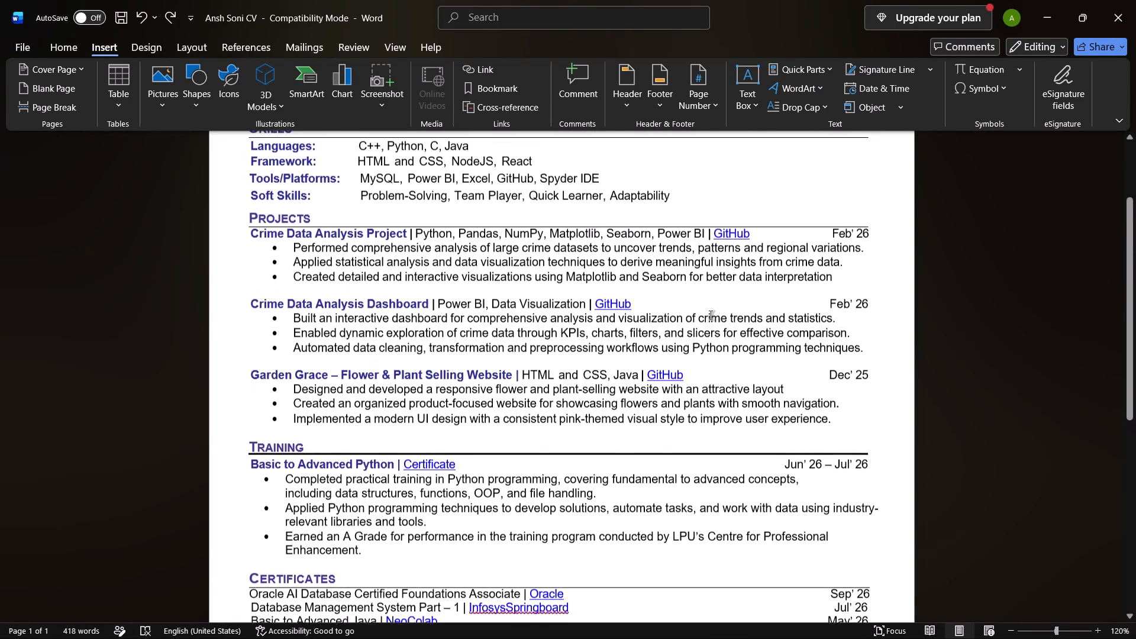
pyautogui.scroll(-1, 711, 315)
pyautogui.scroll(1, 711, 315)
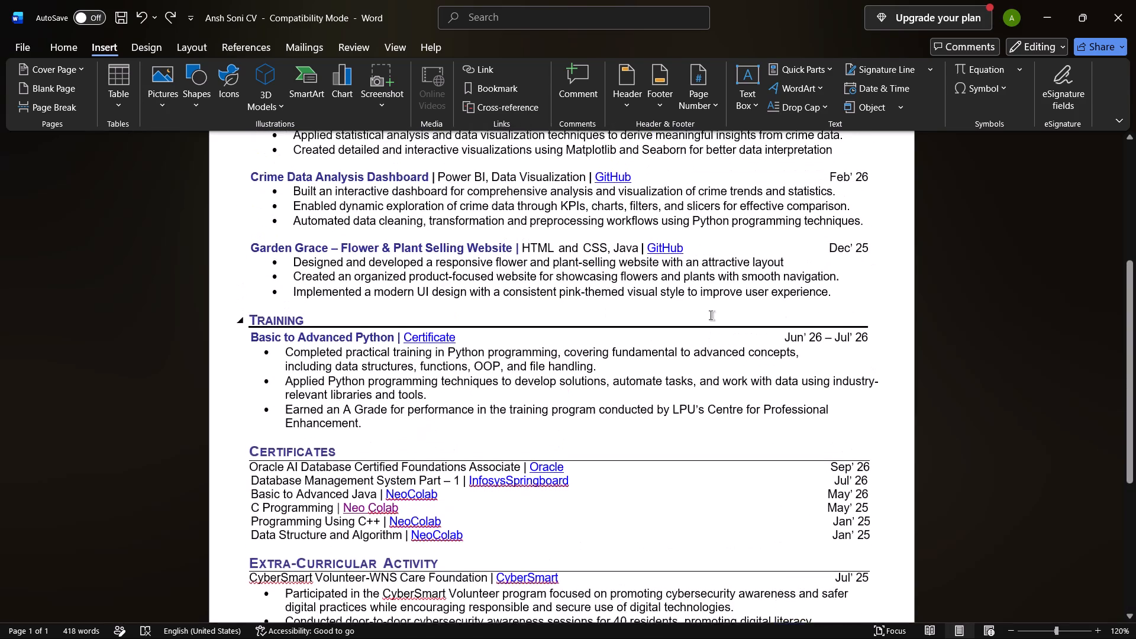
pyautogui.scroll(-2, 711, 315)
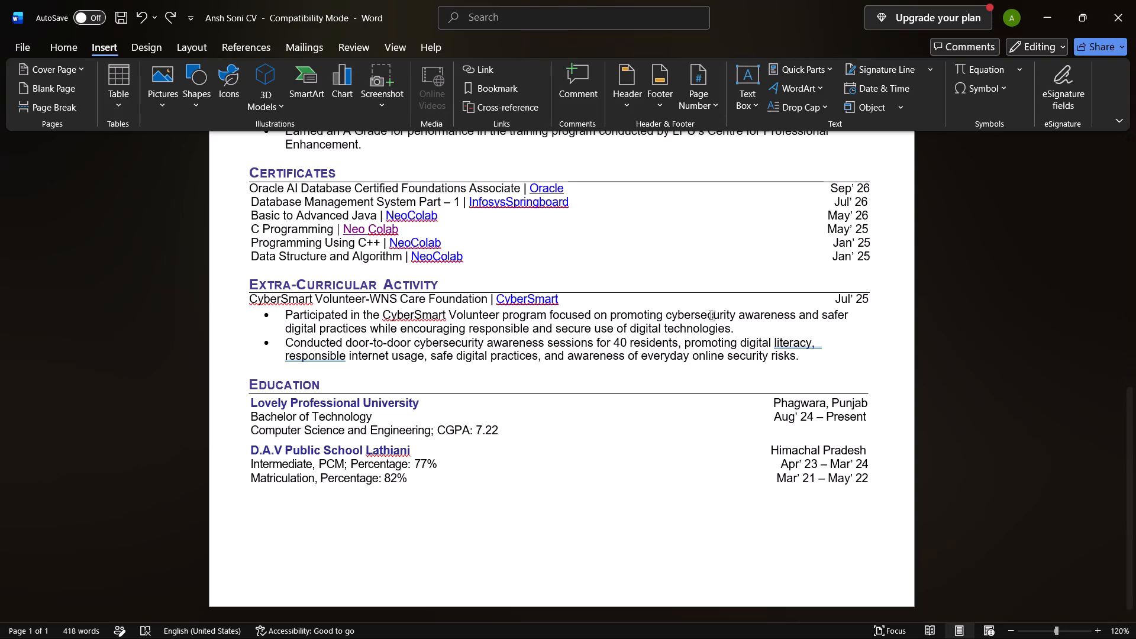
pyautogui.scroll(1, 639, 305)
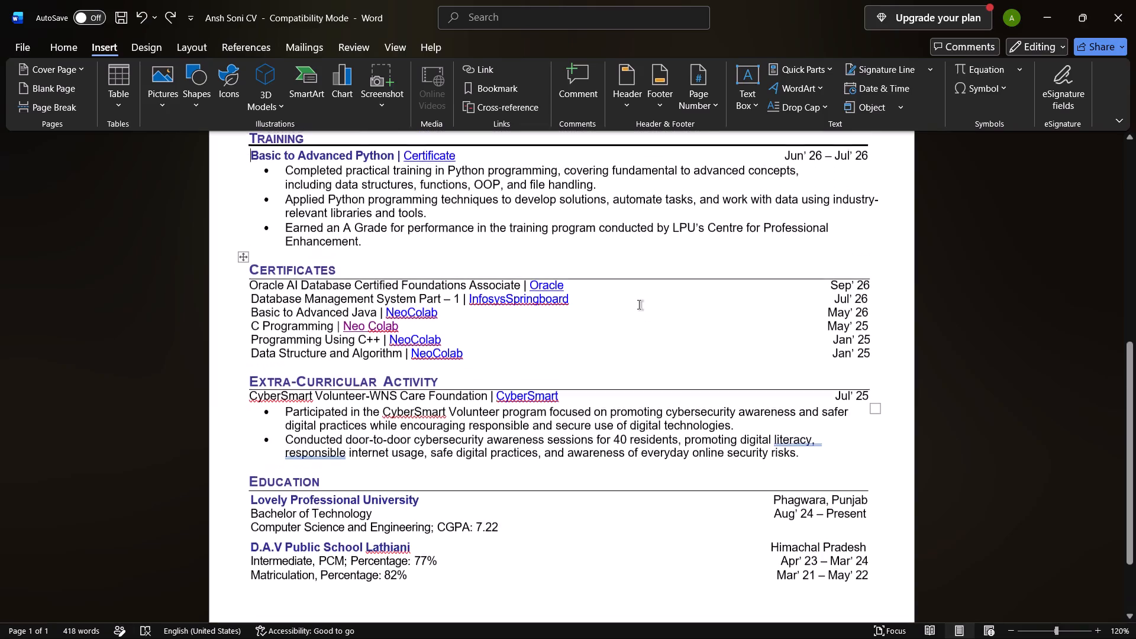
pyautogui.scroll(1, 639, 305)
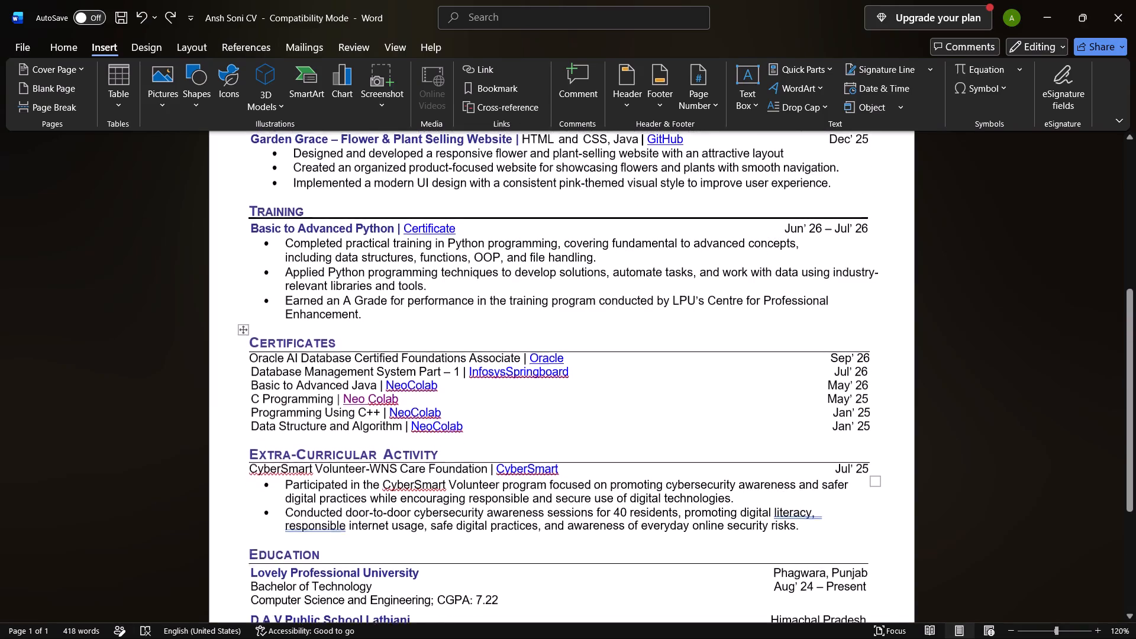
pyautogui.scroll(3, 639, 305)
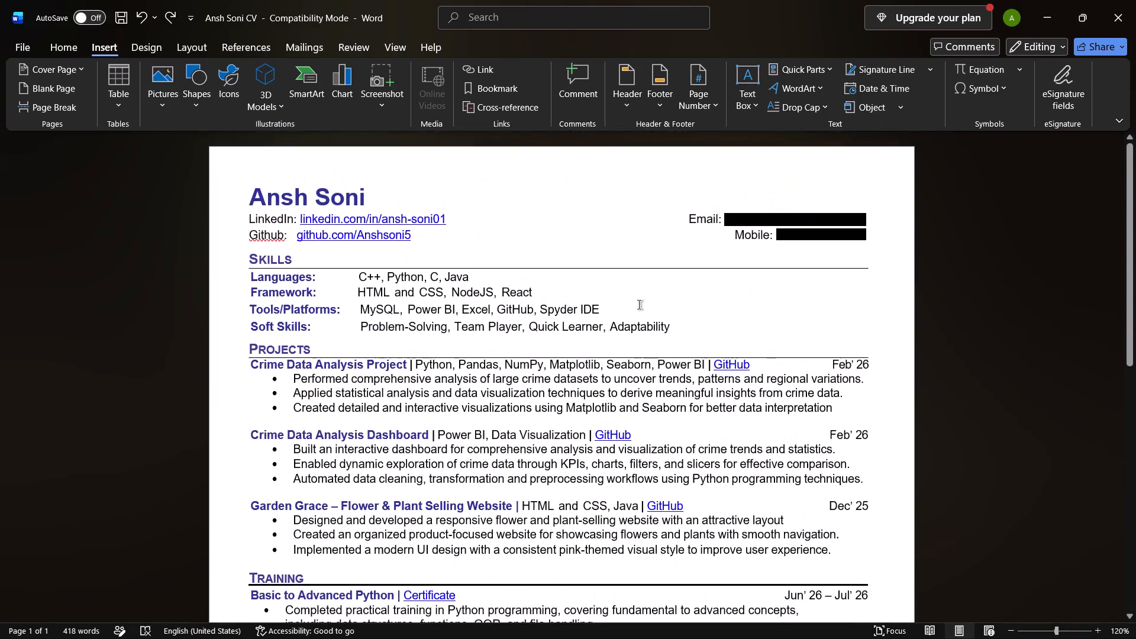
pyautogui.scroll(1, 639, 305)
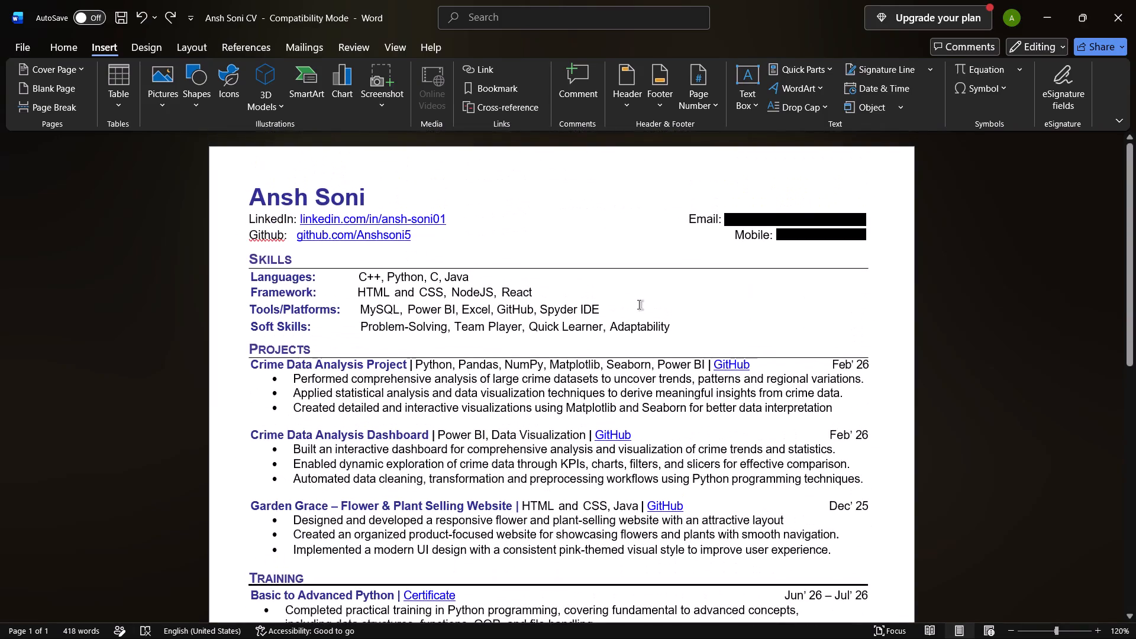
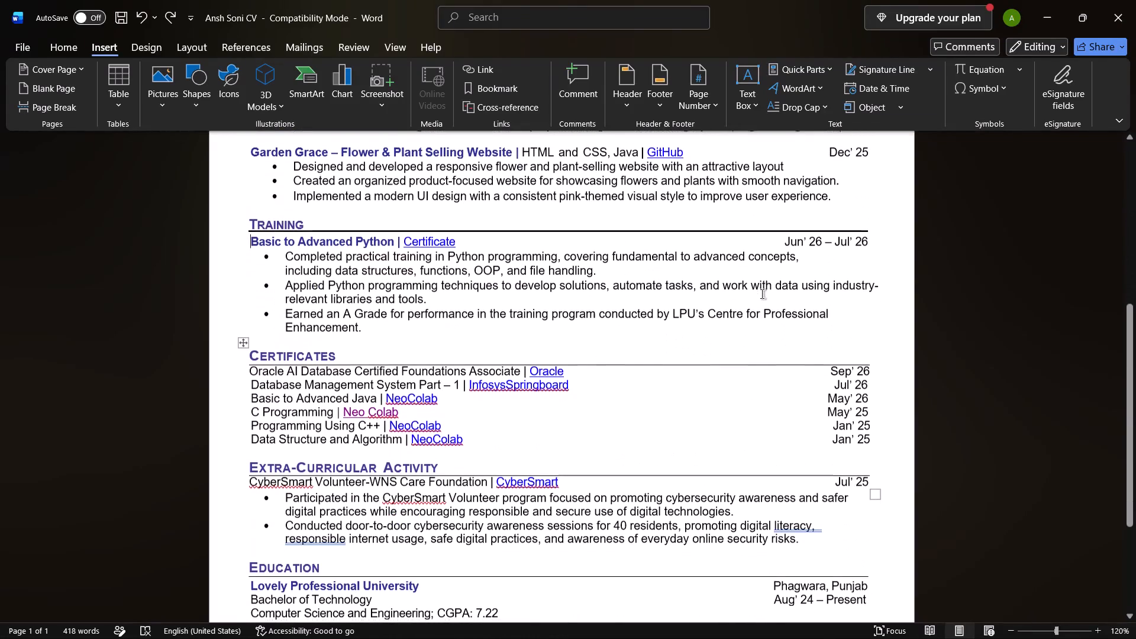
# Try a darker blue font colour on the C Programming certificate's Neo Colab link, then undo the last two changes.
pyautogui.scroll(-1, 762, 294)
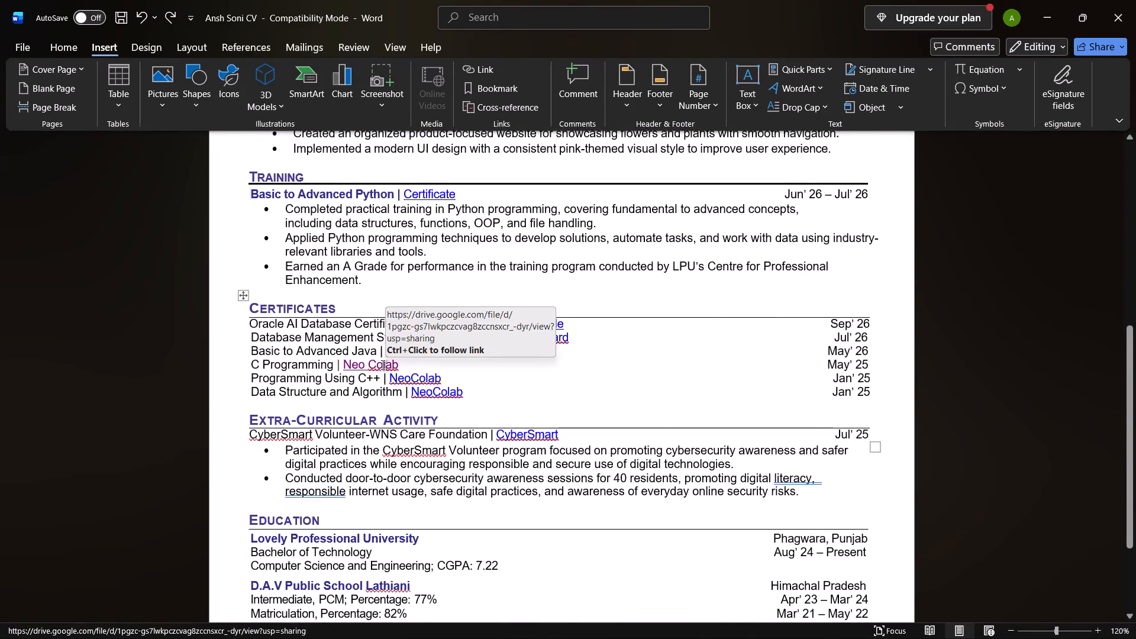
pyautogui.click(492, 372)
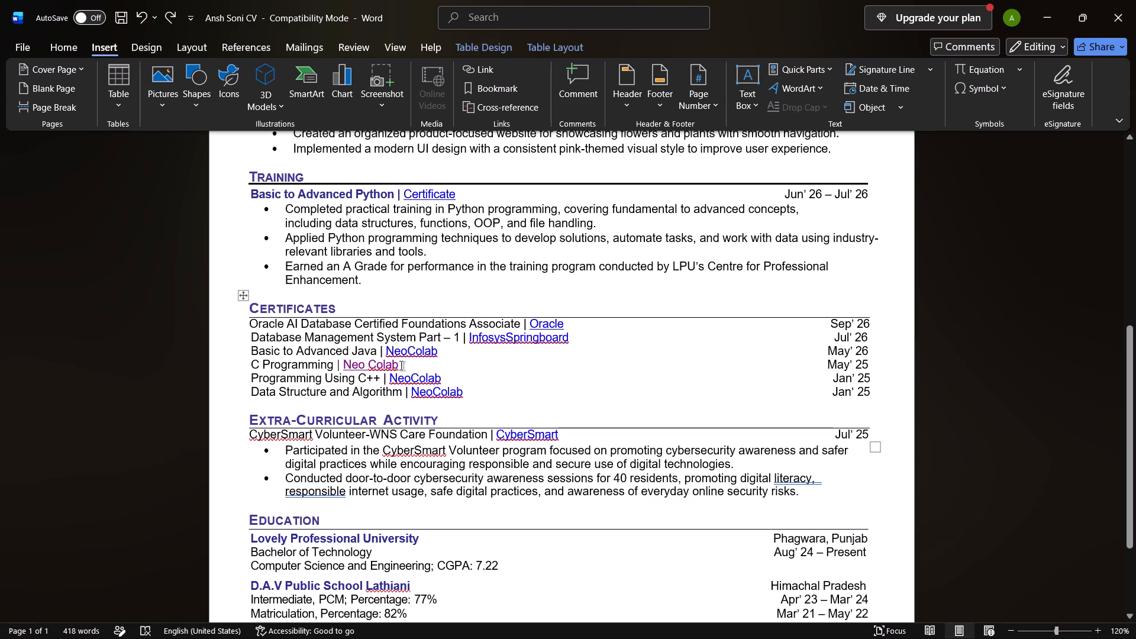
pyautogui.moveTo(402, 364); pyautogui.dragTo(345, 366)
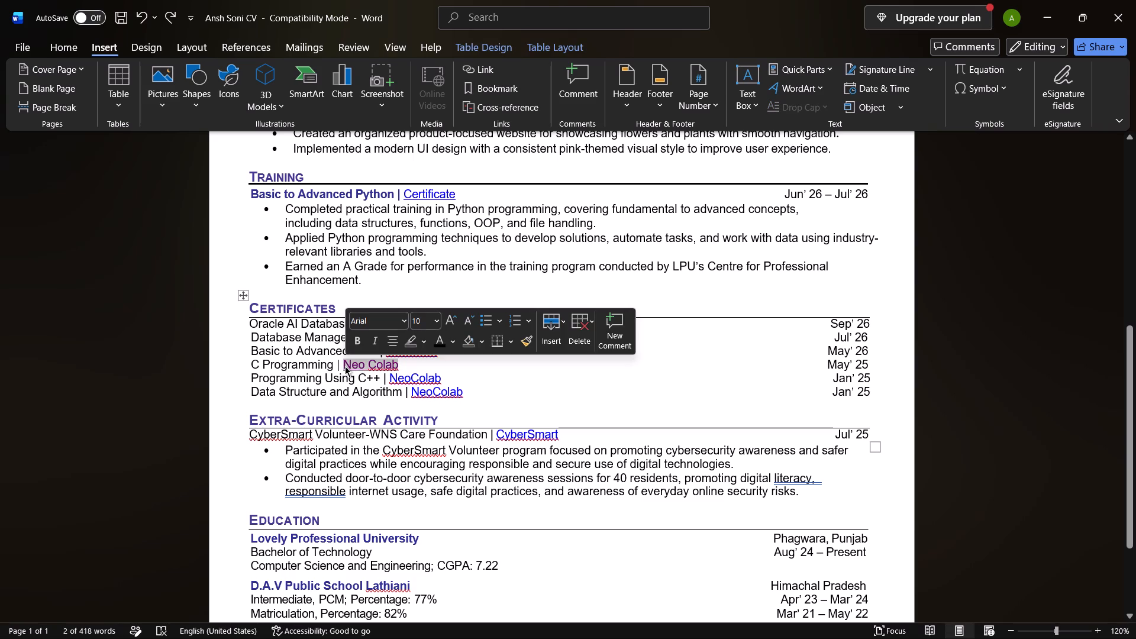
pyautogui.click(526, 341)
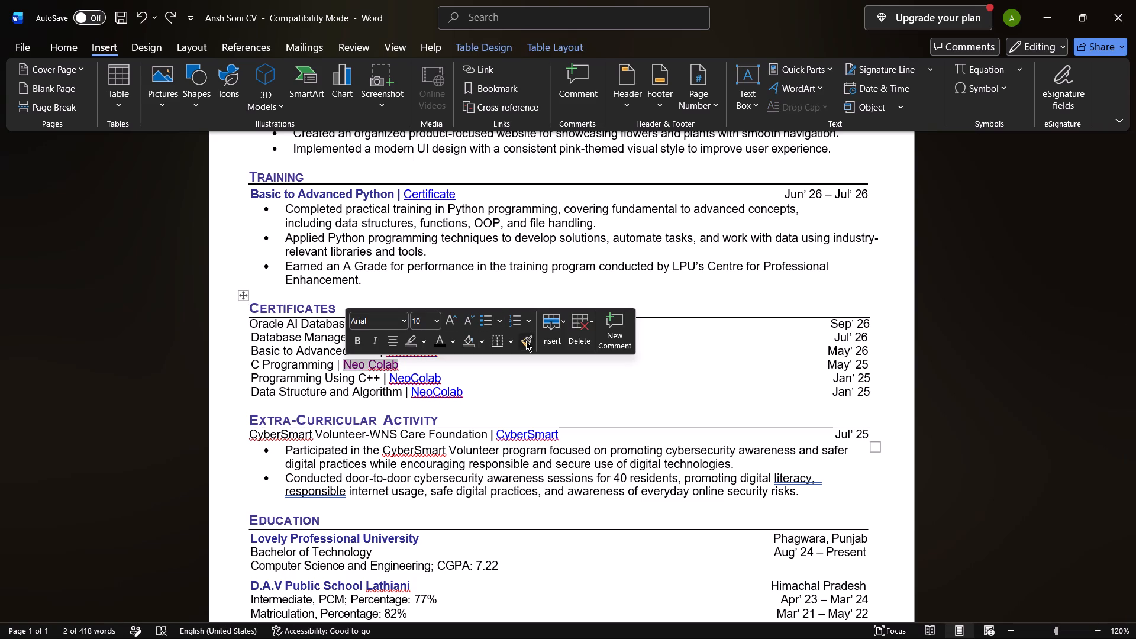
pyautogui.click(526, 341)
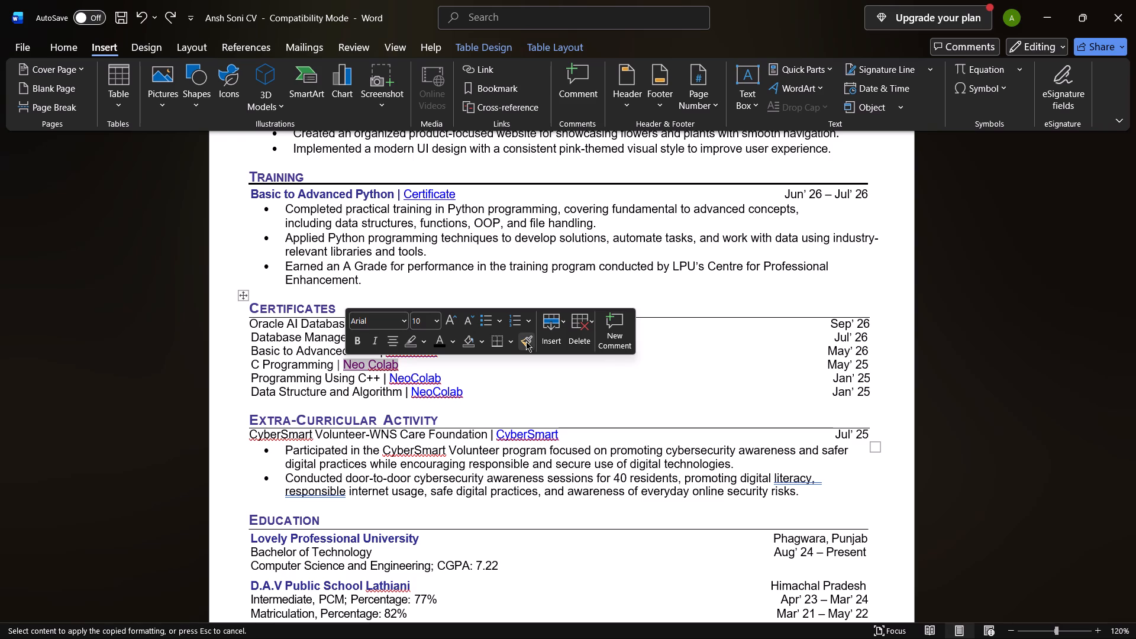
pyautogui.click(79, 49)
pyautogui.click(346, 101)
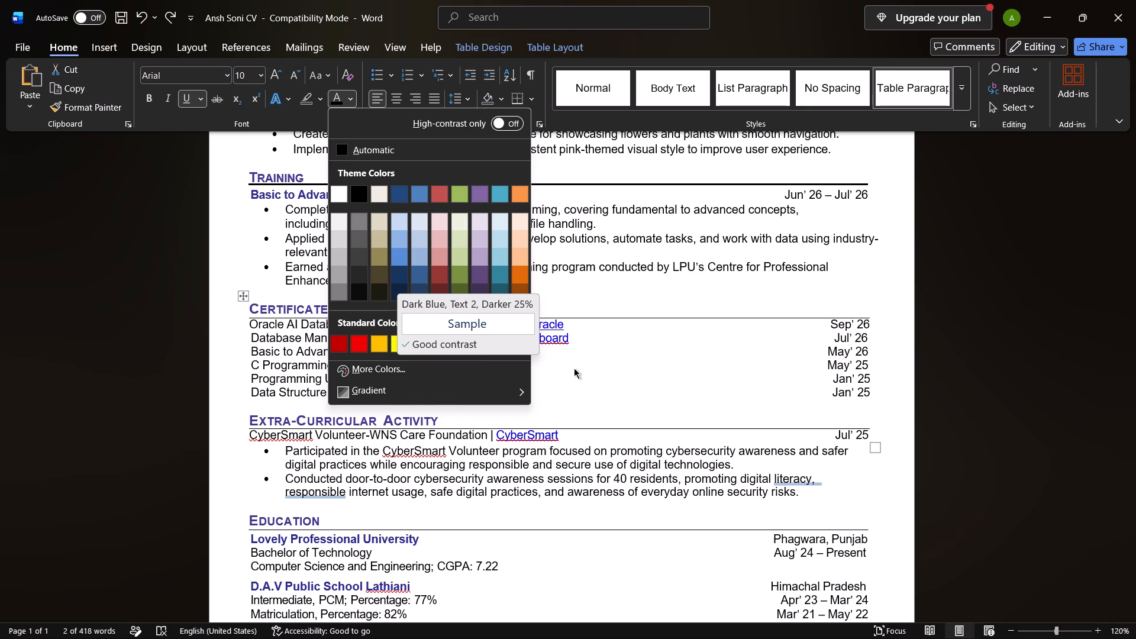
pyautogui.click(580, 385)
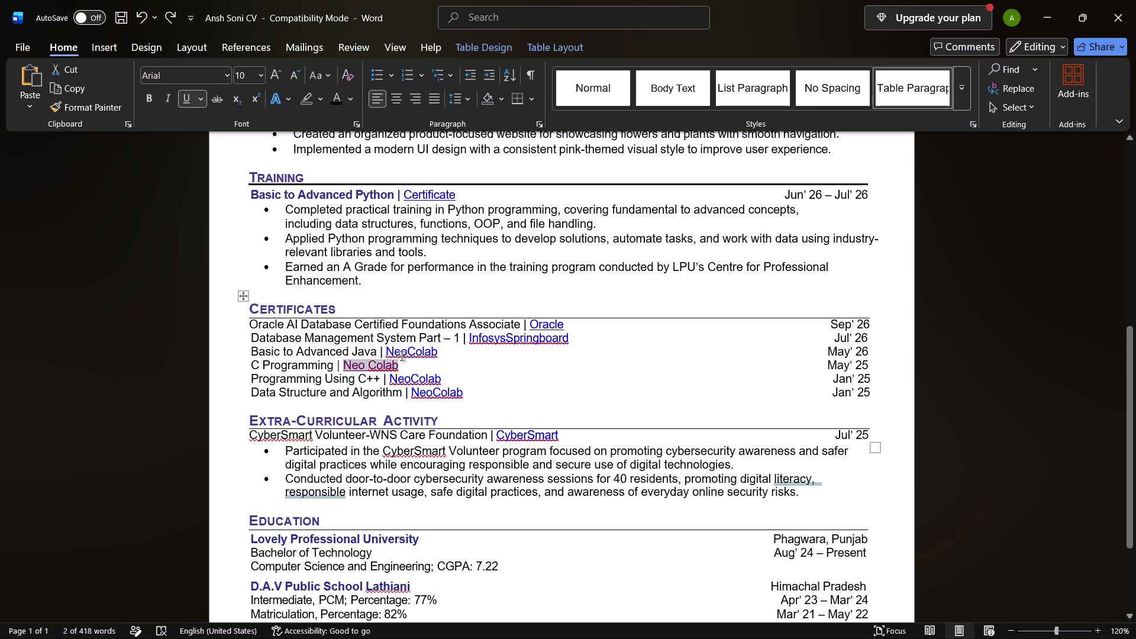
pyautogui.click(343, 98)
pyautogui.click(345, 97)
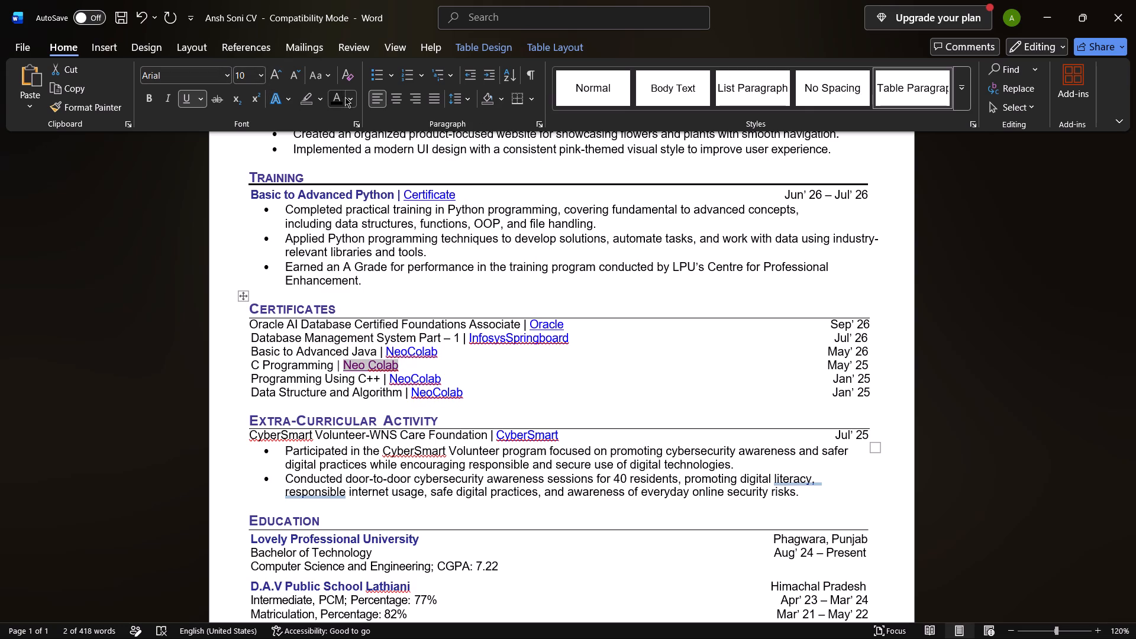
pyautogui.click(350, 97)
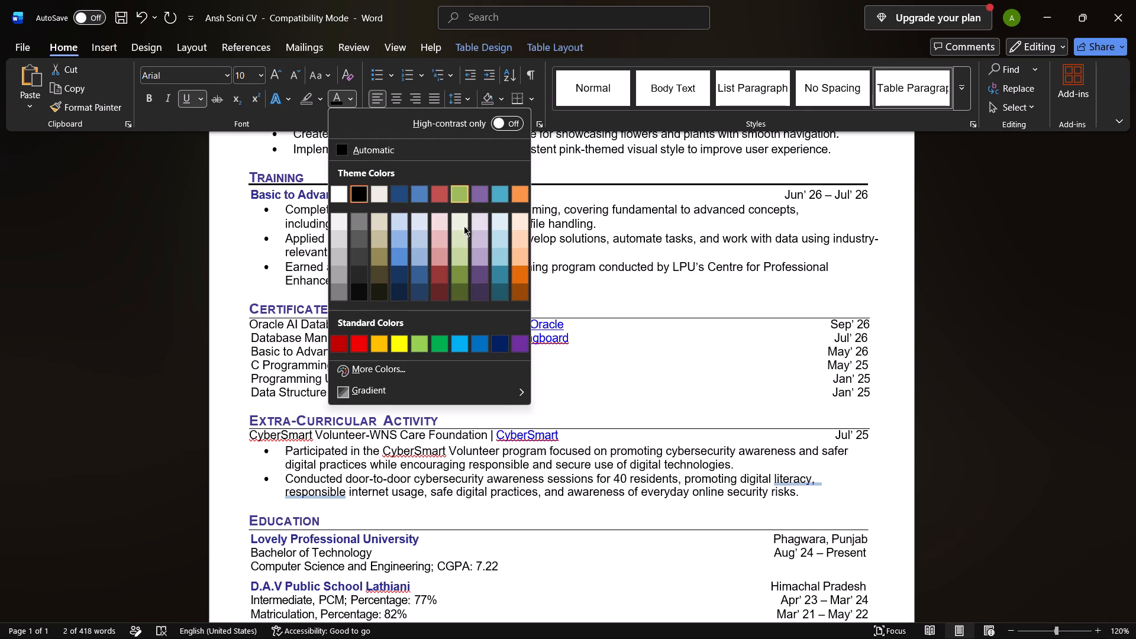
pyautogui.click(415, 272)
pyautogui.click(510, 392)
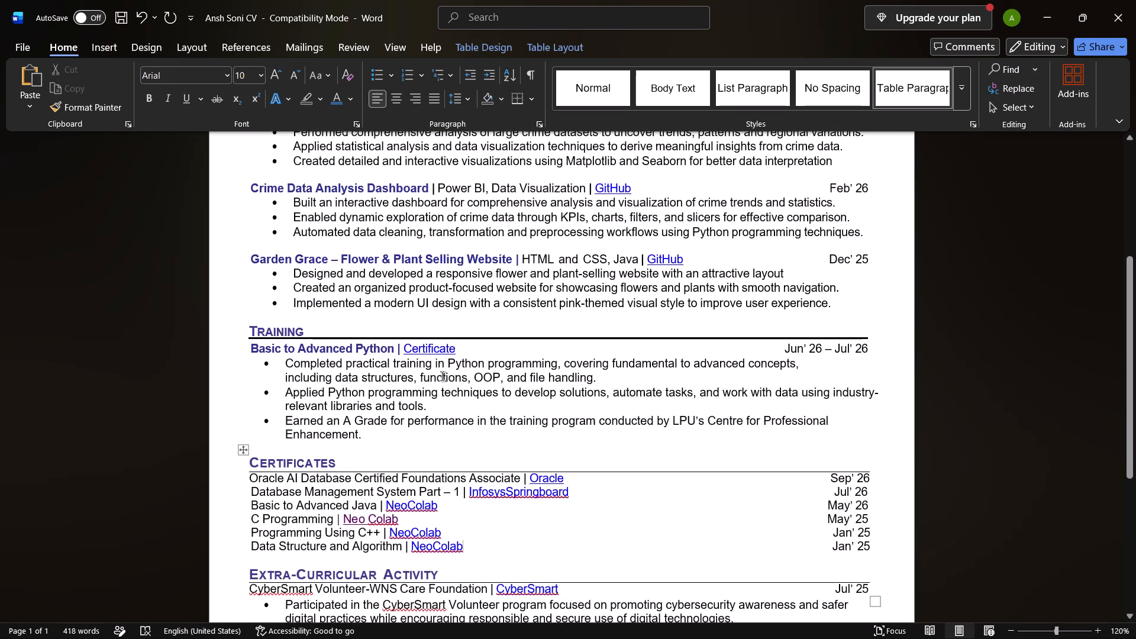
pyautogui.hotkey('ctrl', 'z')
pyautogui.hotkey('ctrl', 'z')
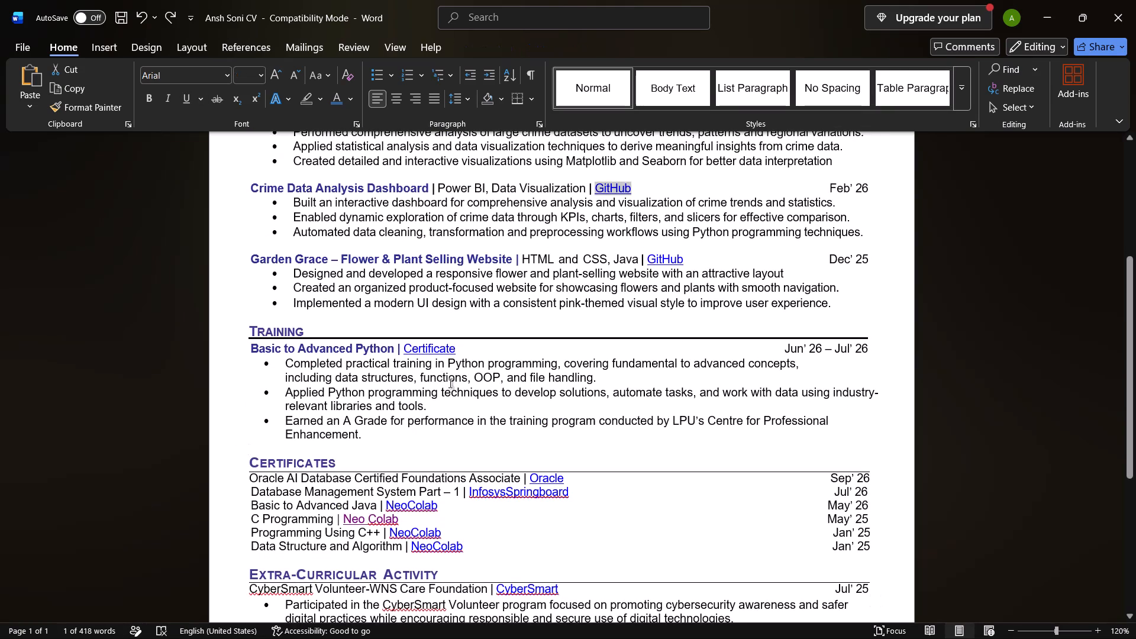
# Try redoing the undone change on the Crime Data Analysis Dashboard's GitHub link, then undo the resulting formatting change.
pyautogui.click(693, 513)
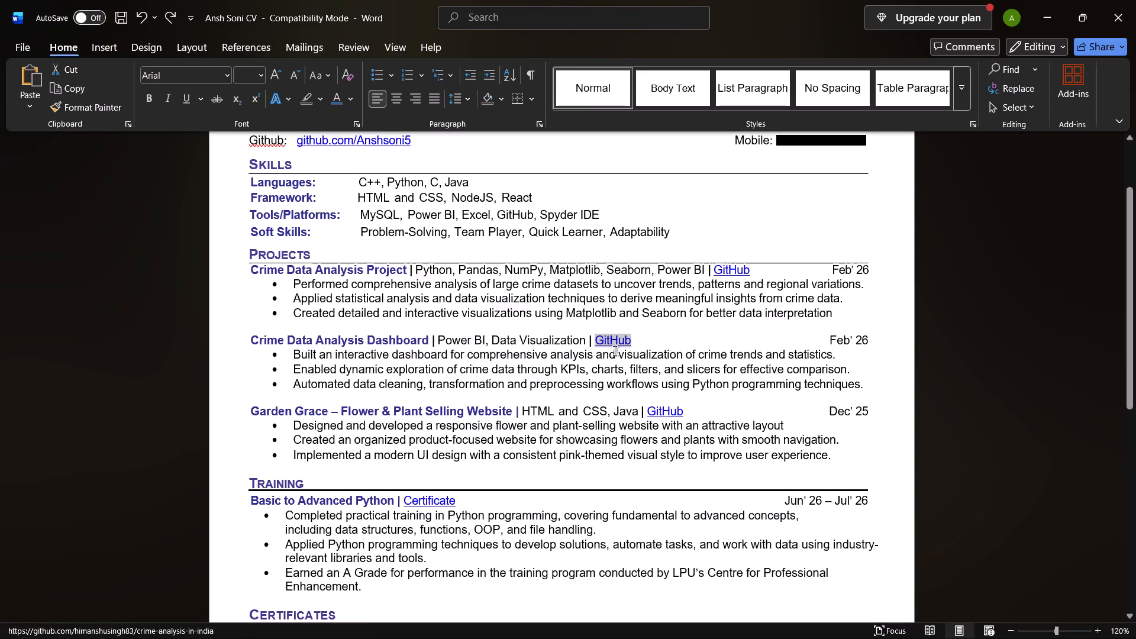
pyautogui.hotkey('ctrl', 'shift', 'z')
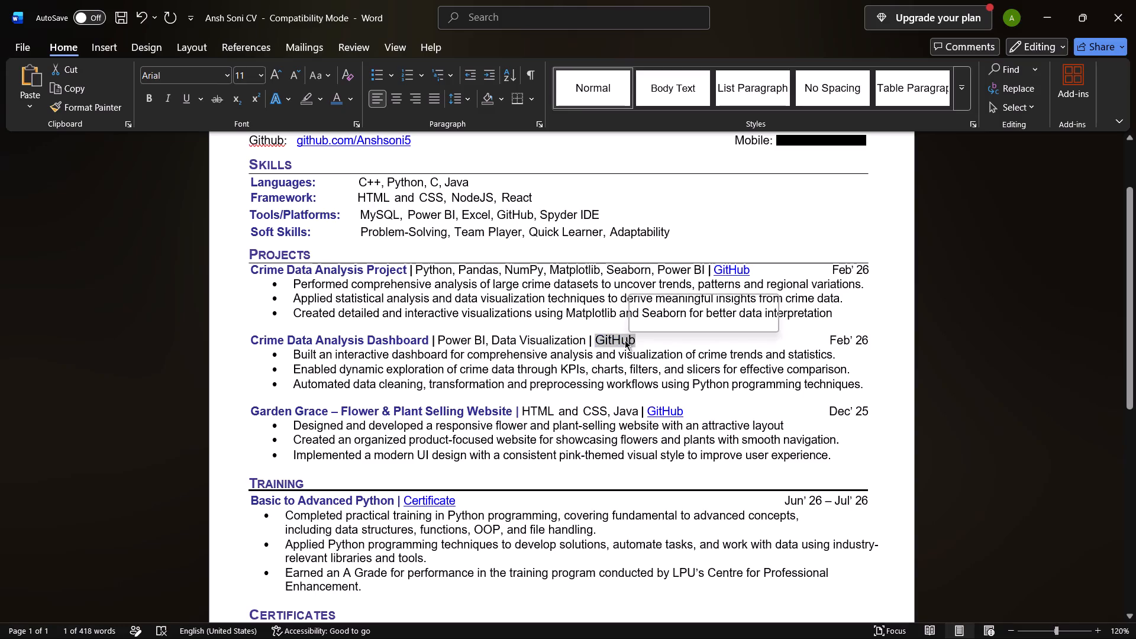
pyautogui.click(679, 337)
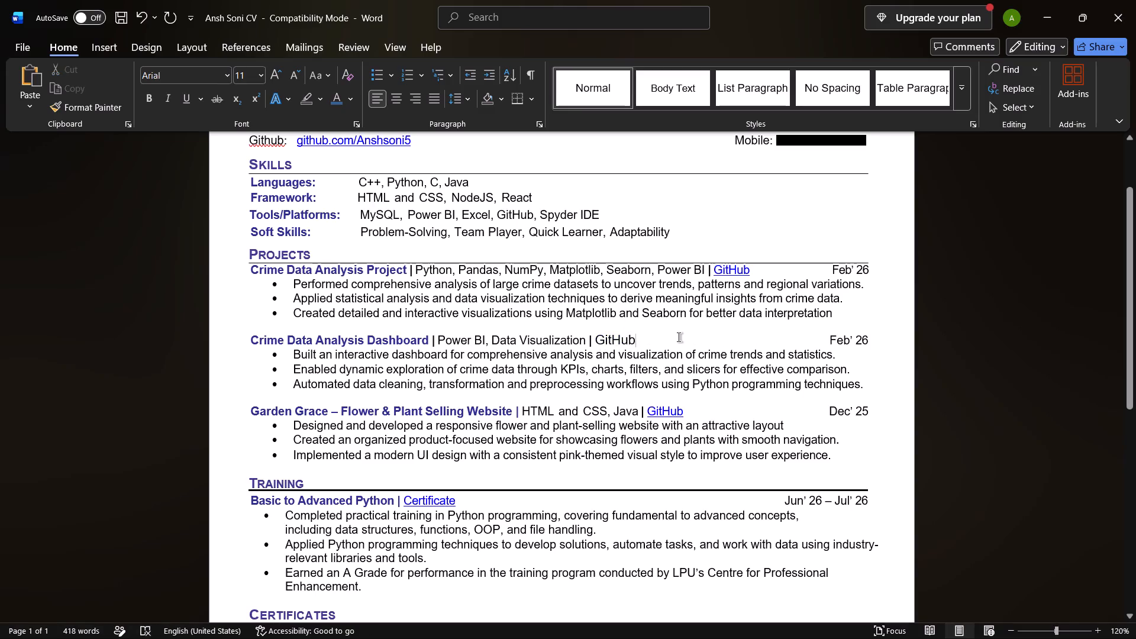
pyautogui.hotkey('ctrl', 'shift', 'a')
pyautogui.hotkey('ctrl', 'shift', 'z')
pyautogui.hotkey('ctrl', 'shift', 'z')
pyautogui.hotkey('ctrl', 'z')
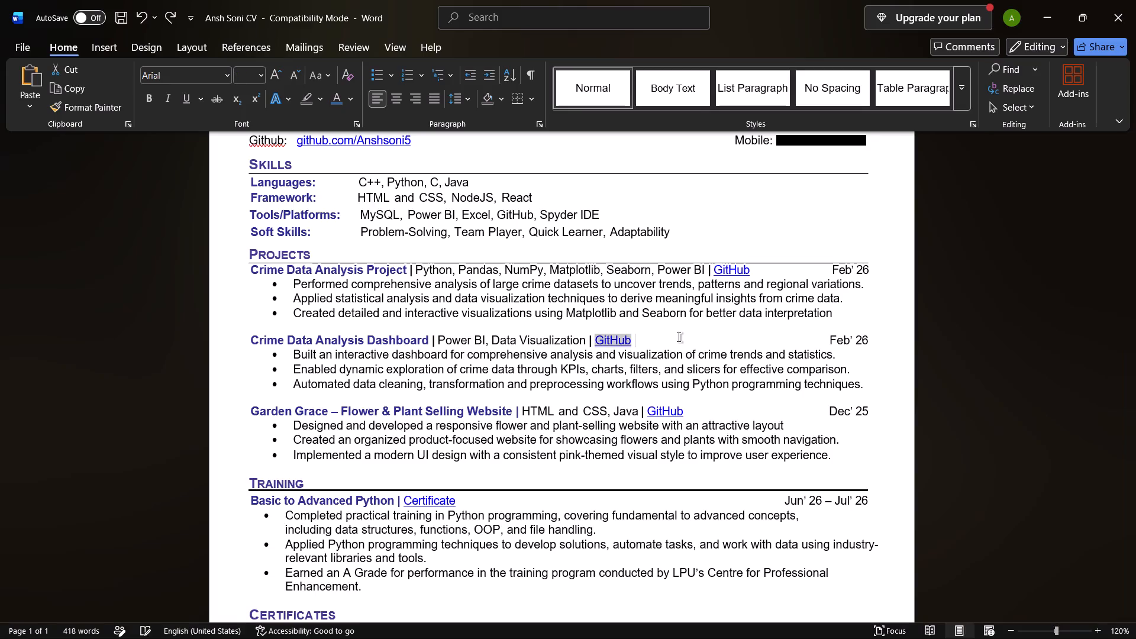
# Follow the Crime Data Analysis Dashboard's GitHub link from the CV to check its target, then close the browser window it opened.
pyautogui.doubleClick(617, 337)
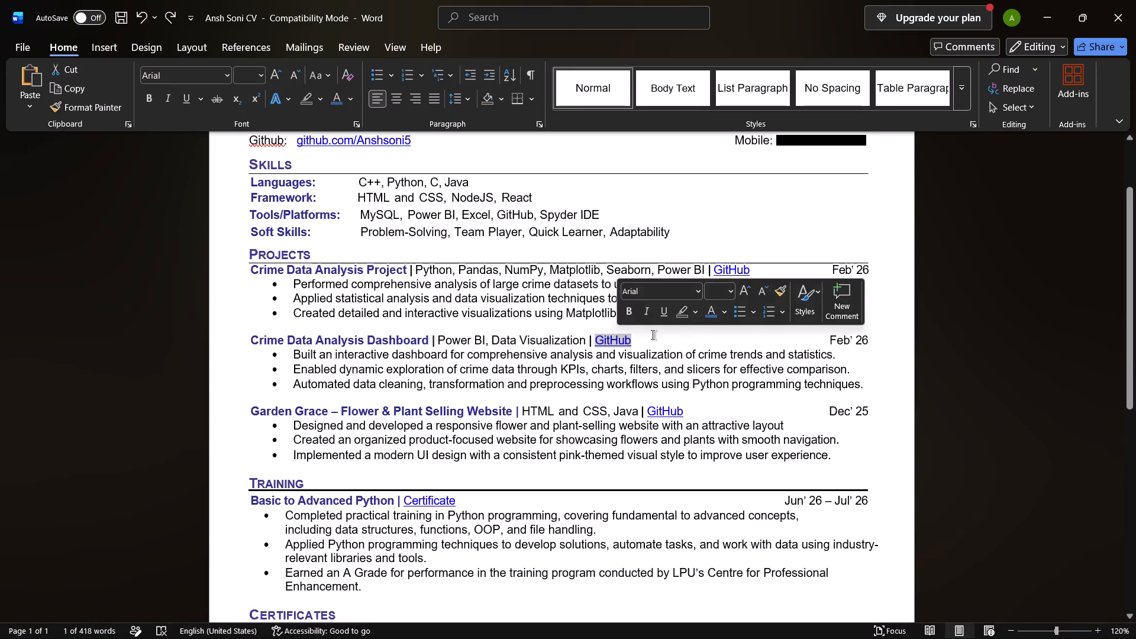
pyautogui.click(653, 335)
pyautogui.doubleClick(614, 338)
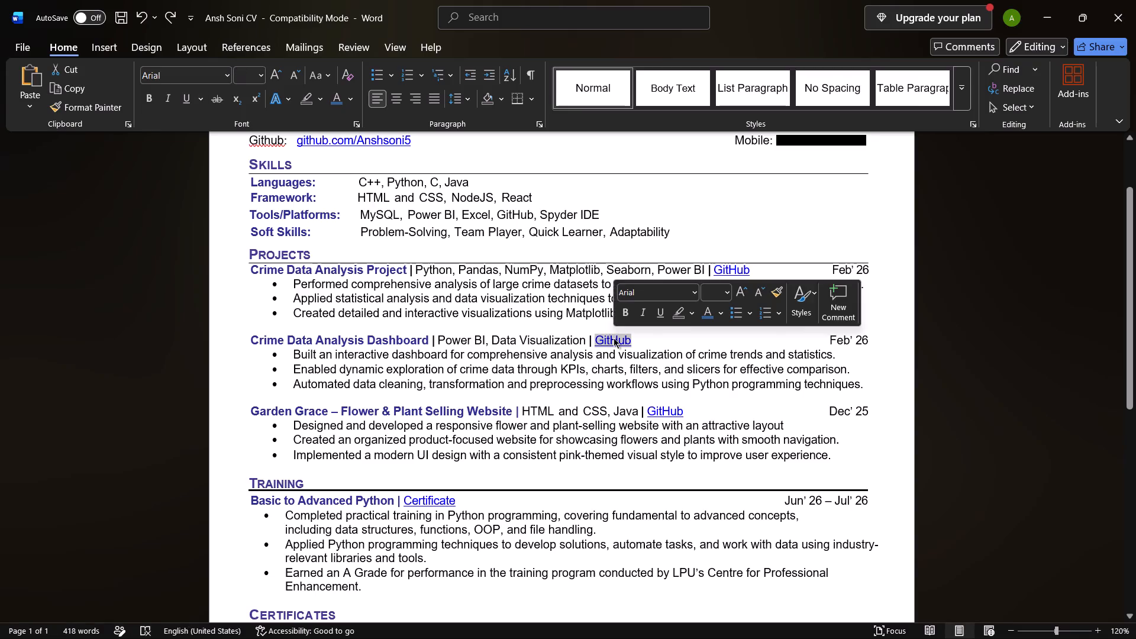
pyautogui.click(637, 338)
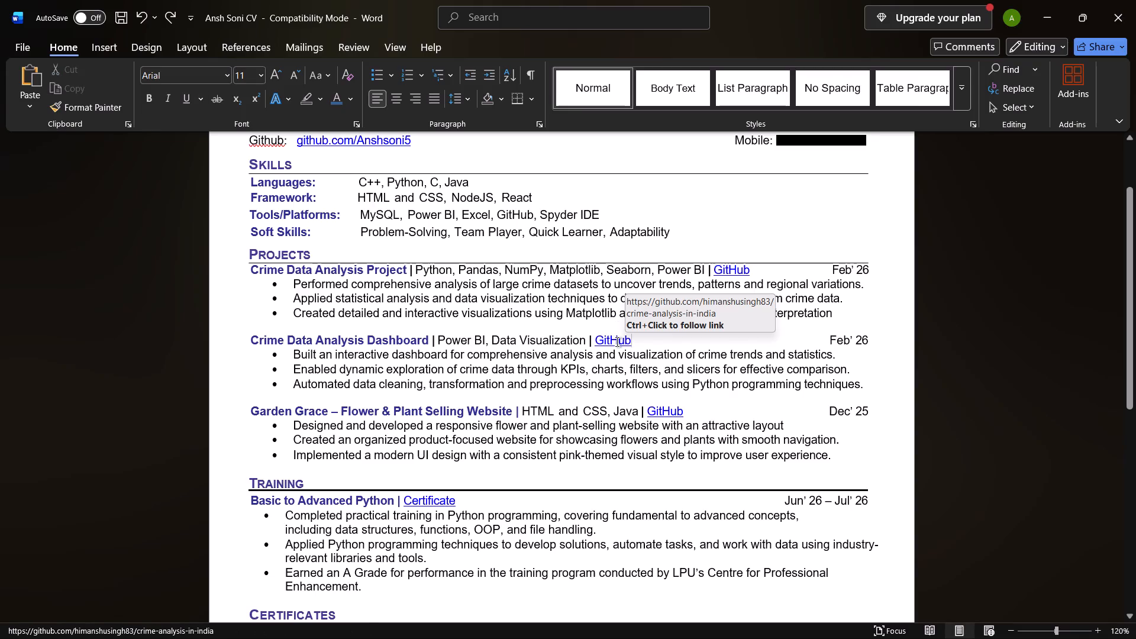
pyautogui.keyDown('ctrl'); pyautogui.click(617, 342); pyautogui.keyUp('ctrl')
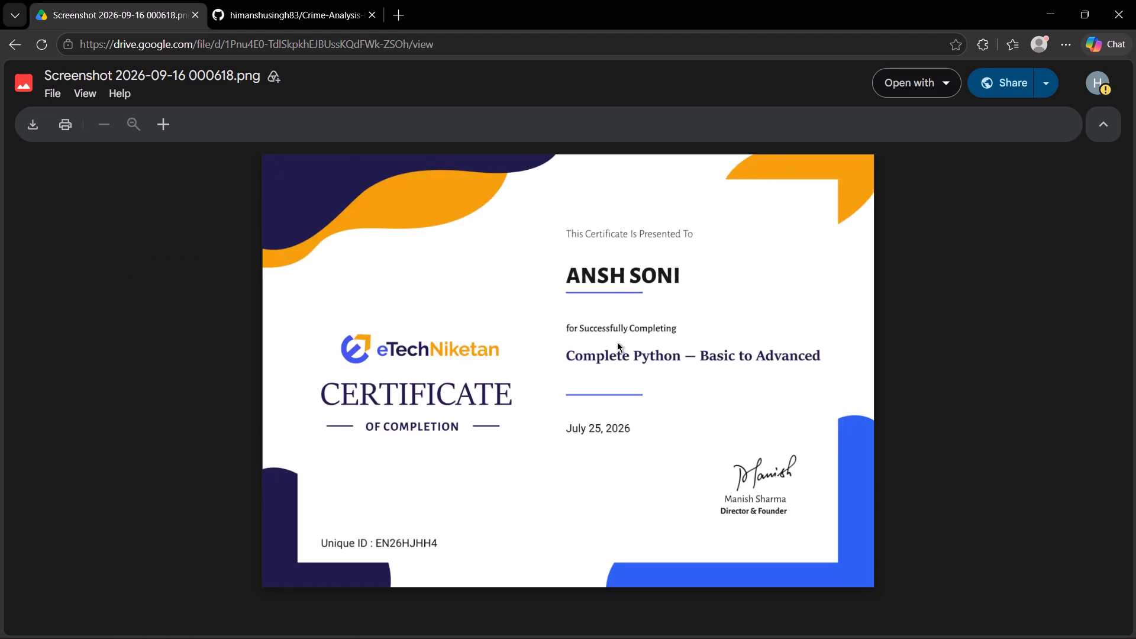
pyautogui.click(1135, 0)
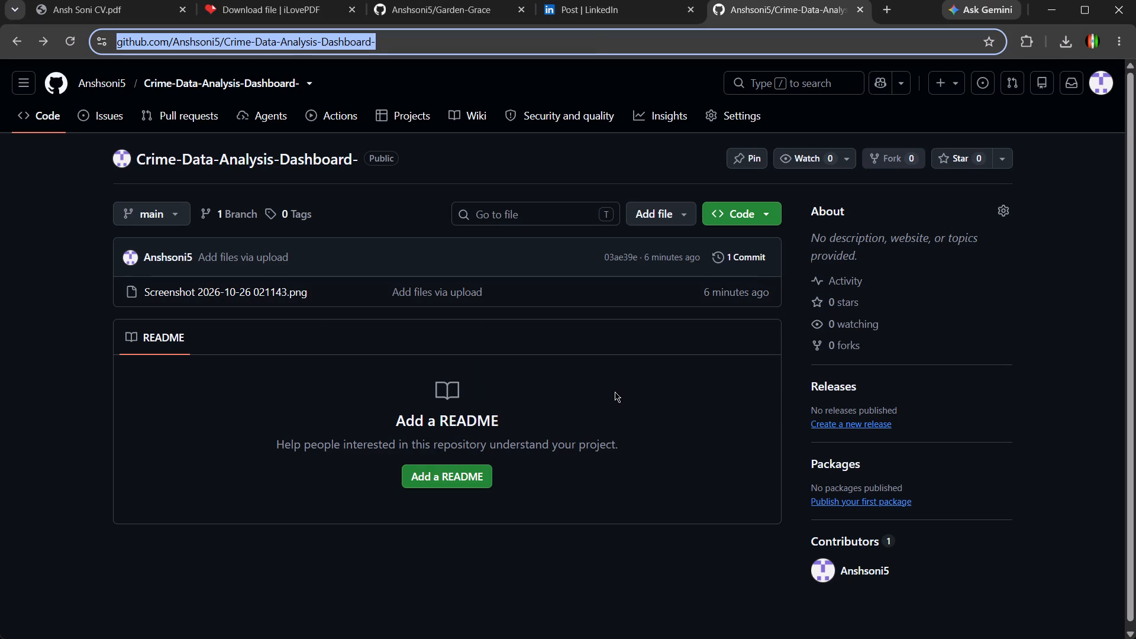
# In Chrome, view Screenshot 2026-10-26 021143.png in the Crime-Data-Analysis-Dashboard- repository, then return to the repository page.
pyautogui.click(277, 341)
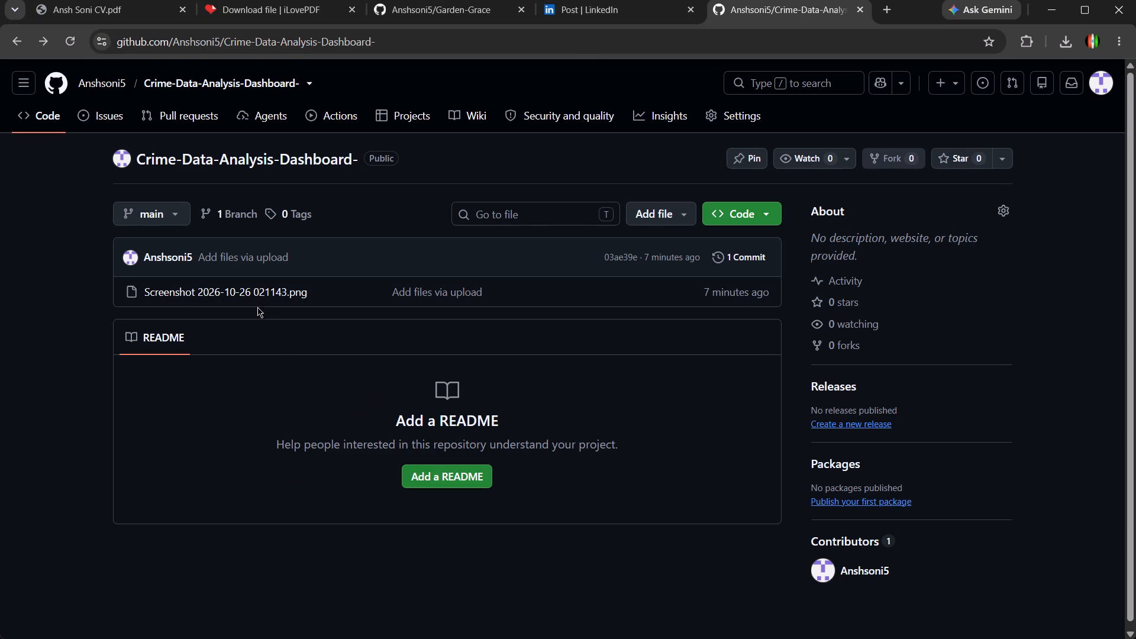
pyautogui.click(213, 291)
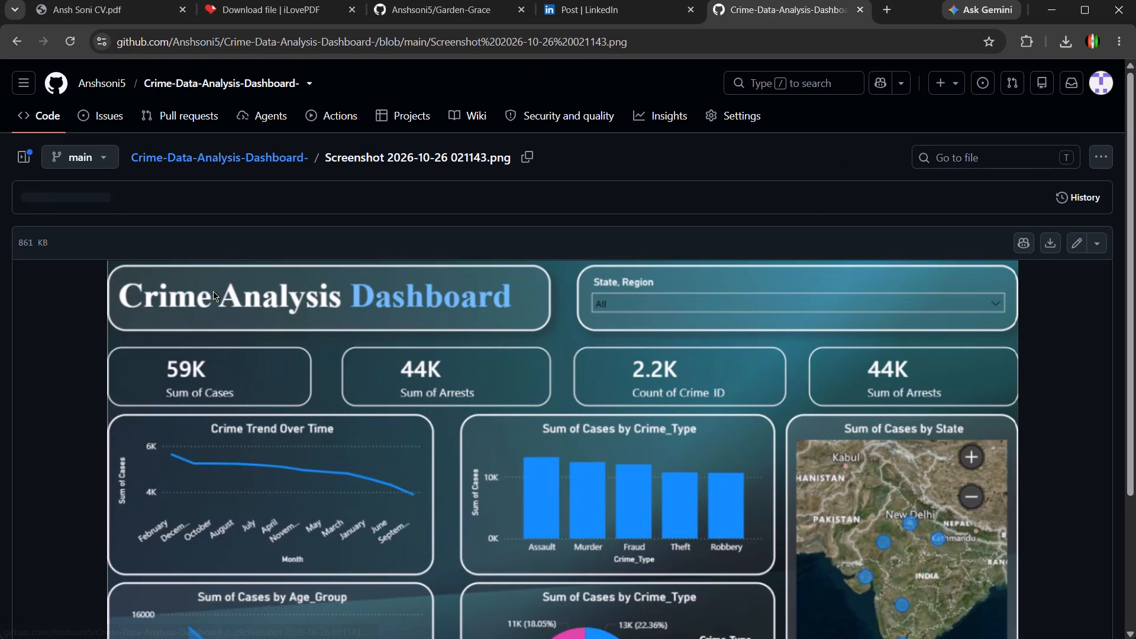
pyautogui.scroll(-3, 464, 403)
pyautogui.scroll(3, 464, 403)
pyautogui.hscroll(3, 464, 403)
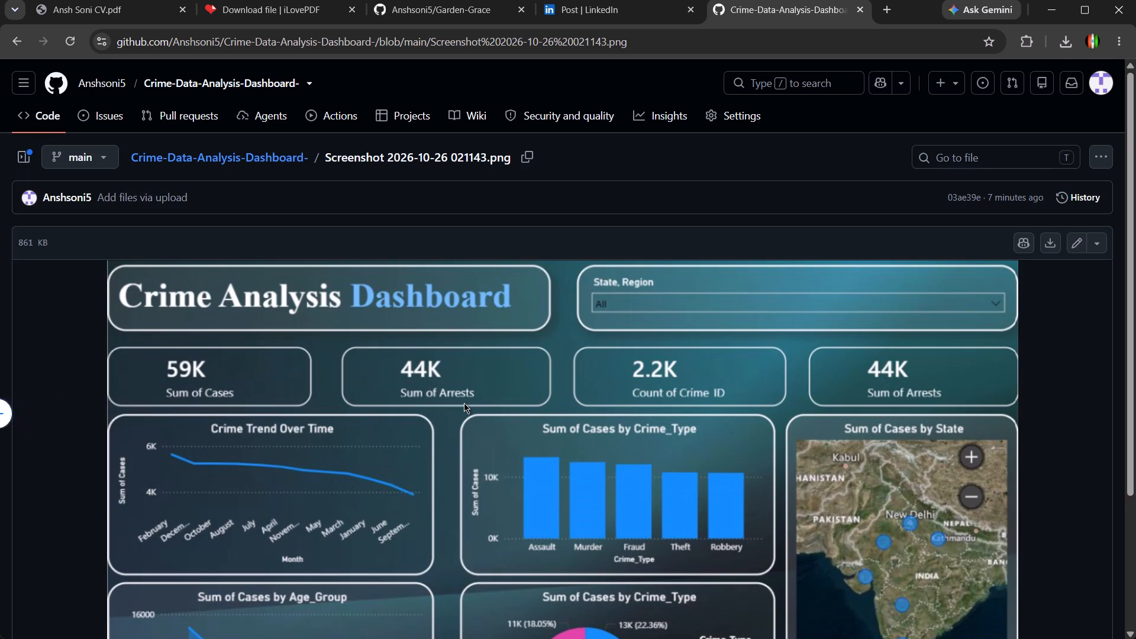
pyautogui.hscroll(2, 464, 403)
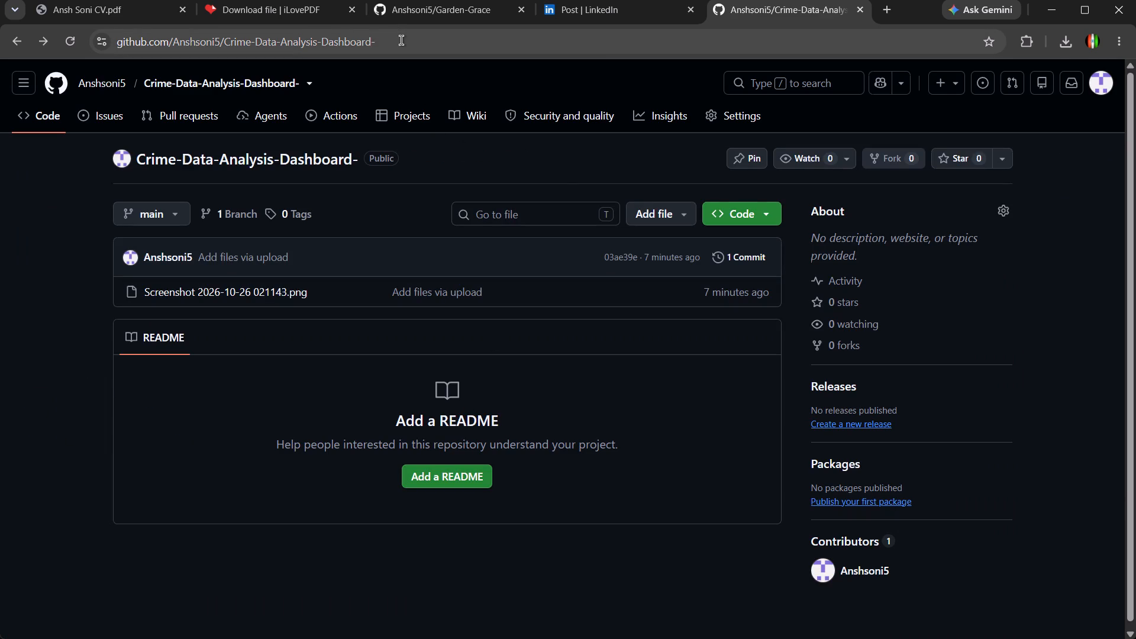
# Copy the Crime-Data-Analysis-Dashboard- repository address and set it as the hyperlink of the Crime Data Analysis Dashboard's GitHub text in the Word CV.
pyautogui.click(401, 40)
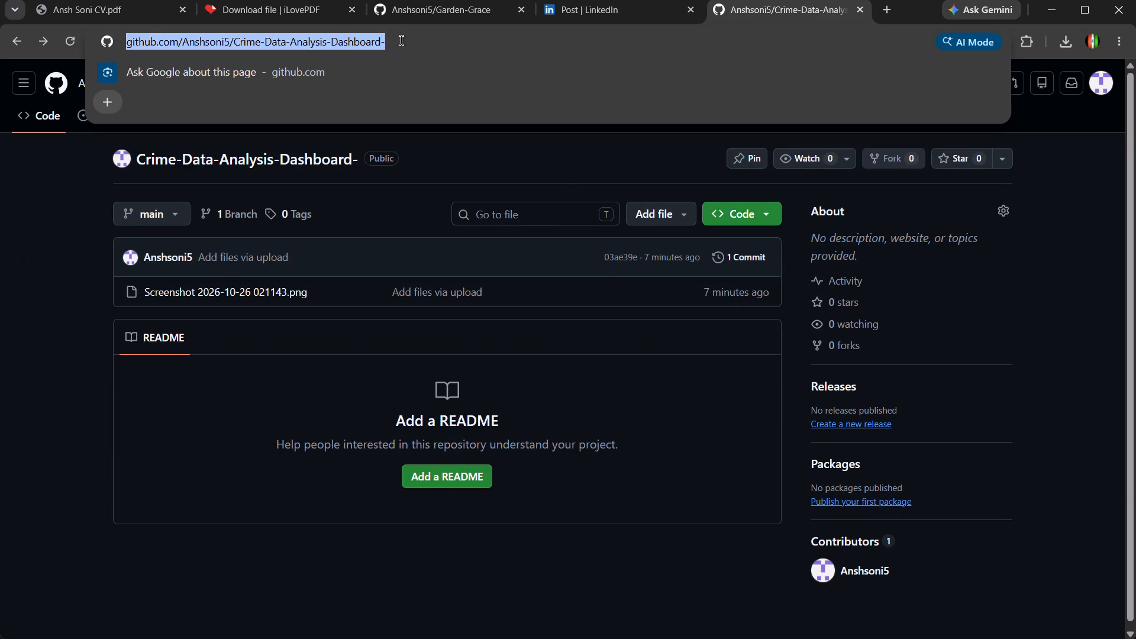
pyautogui.hotkey('ctrl', 'c')
pyautogui.hotkey('alt', 'Tab')
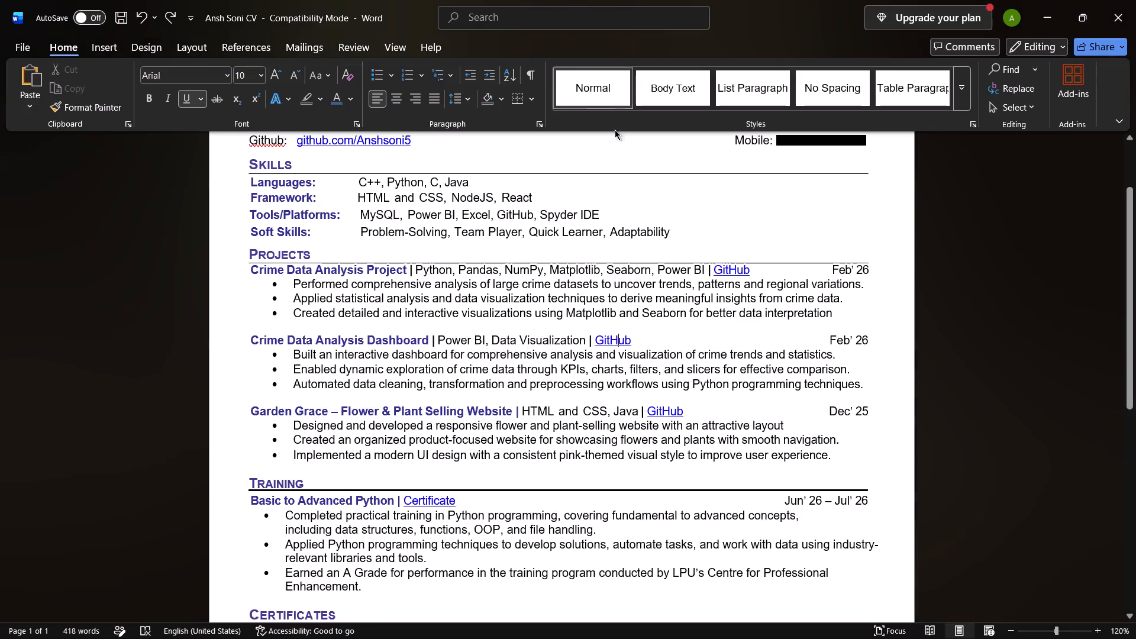
pyautogui.moveTo(597, 341); pyautogui.dragTo(630, 340)
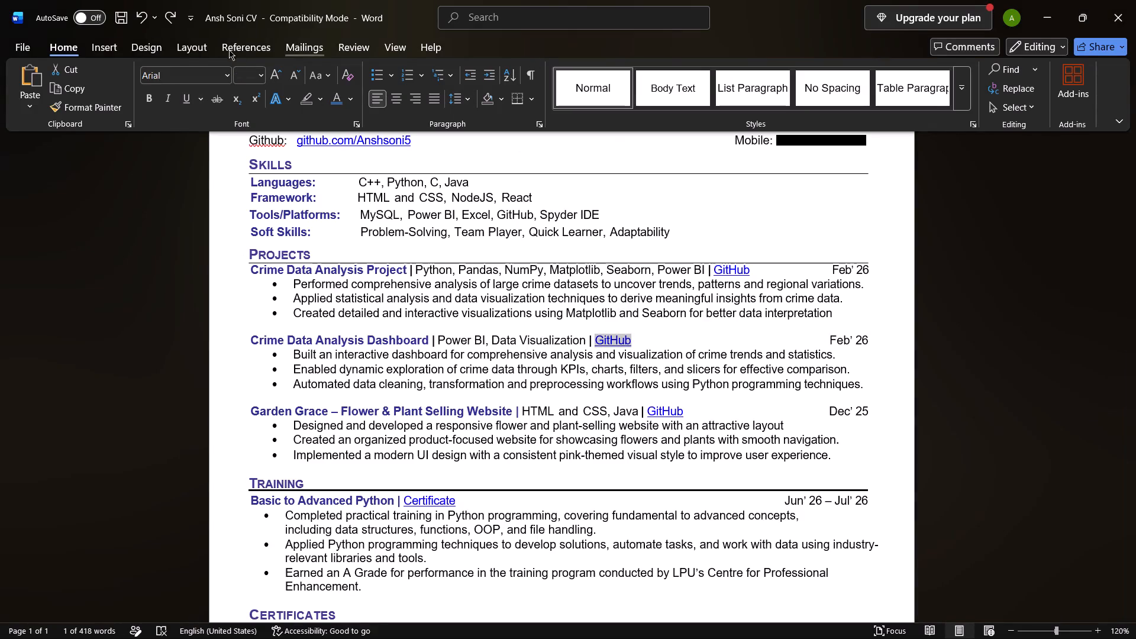
pyautogui.click(98, 38)
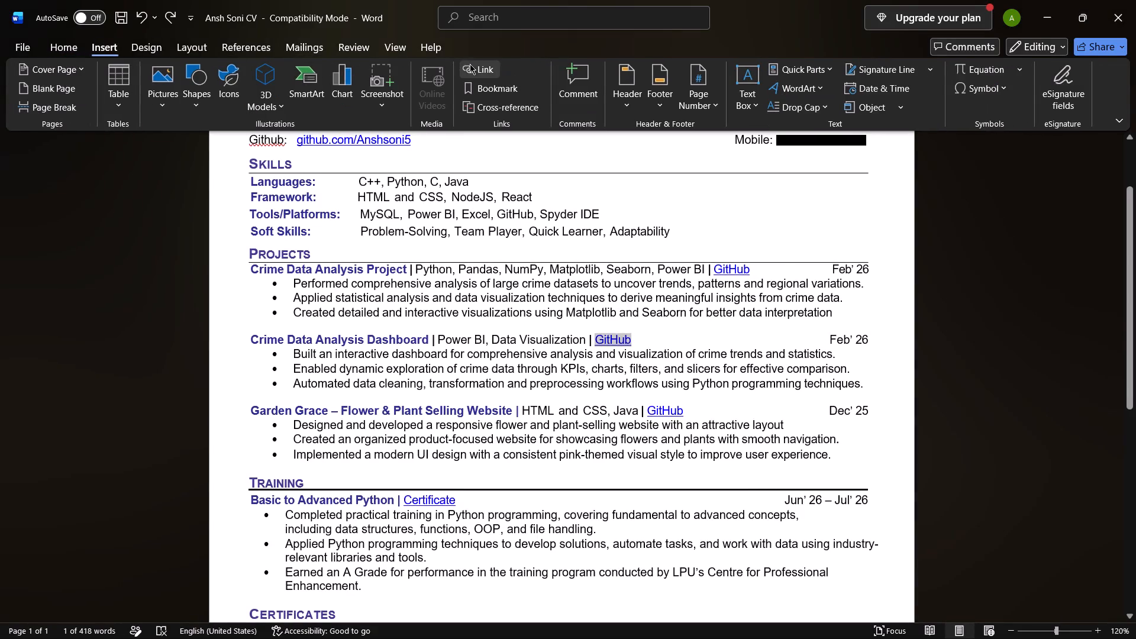
pyautogui.click(470, 64)
pyautogui.press('BackSpace')
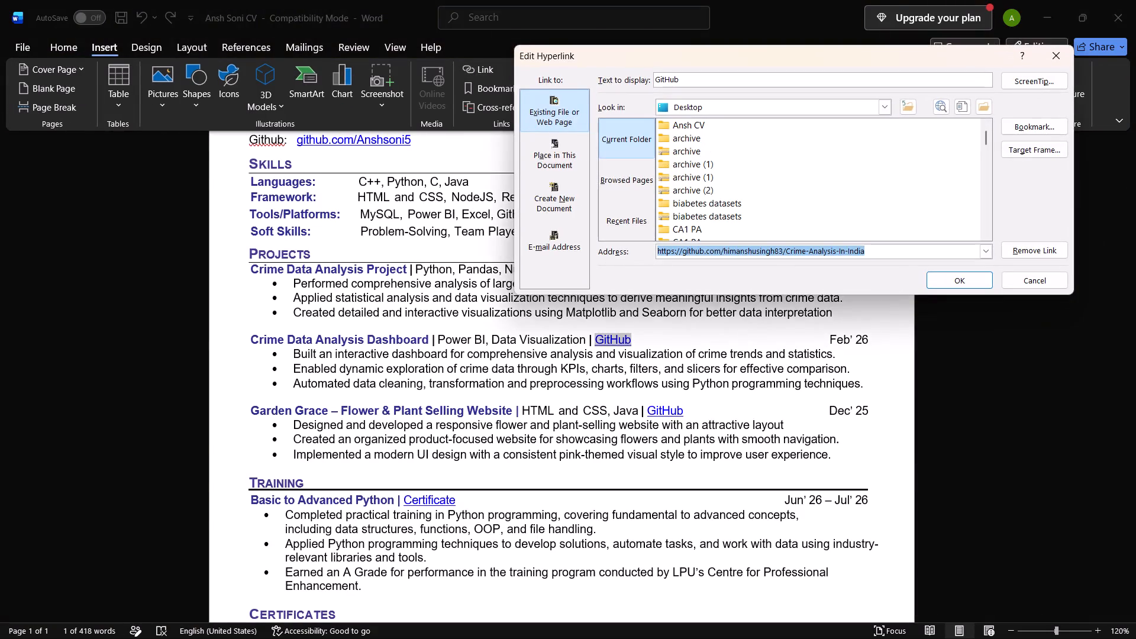
pyautogui.hotkey('ctrl', 'v')
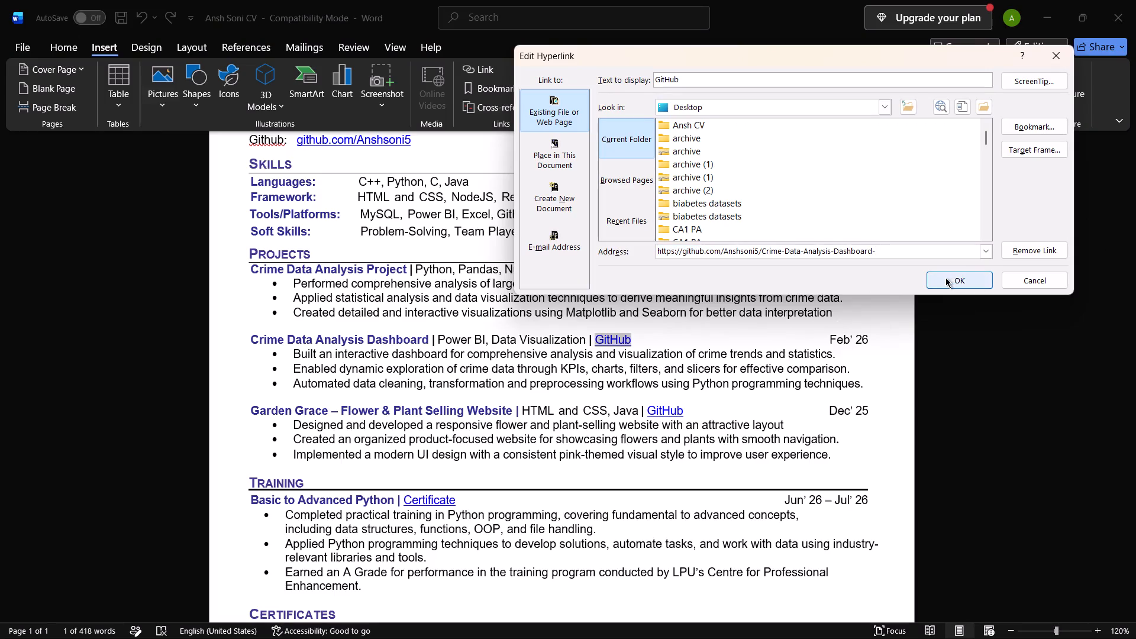
pyautogui.click(945, 277)
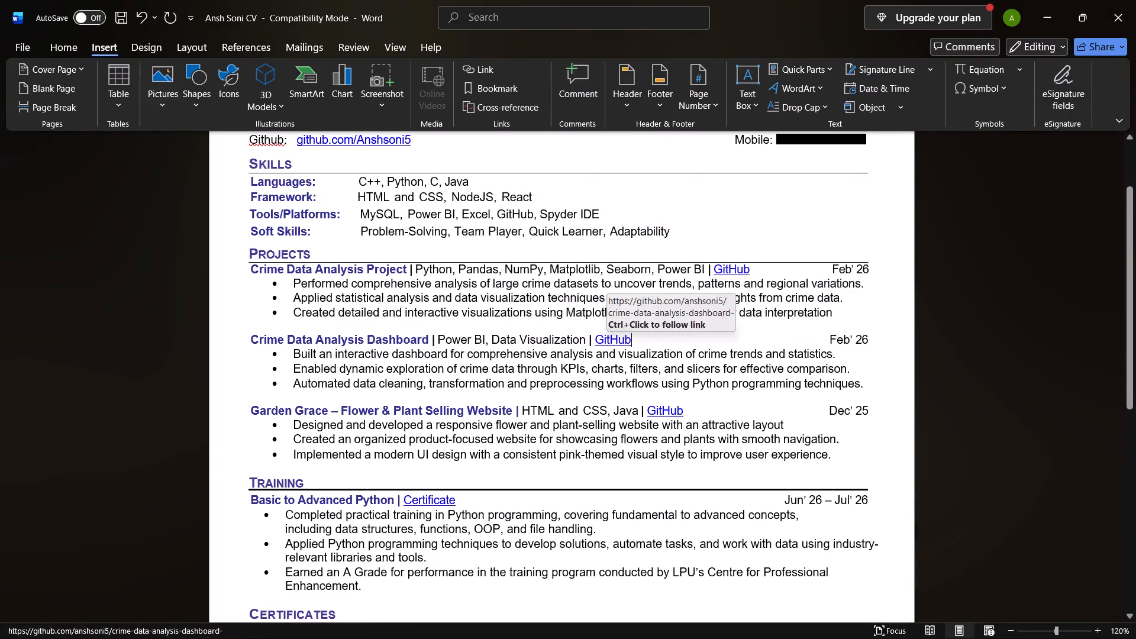
# Follow the dashboard's GitHub link from the CV and view Screenshot 2026-10-26 021143.png in the opened repository.
pyautogui.keyDown('ctrl'); pyautogui.click(608, 338); pyautogui.keyUp('ctrl')
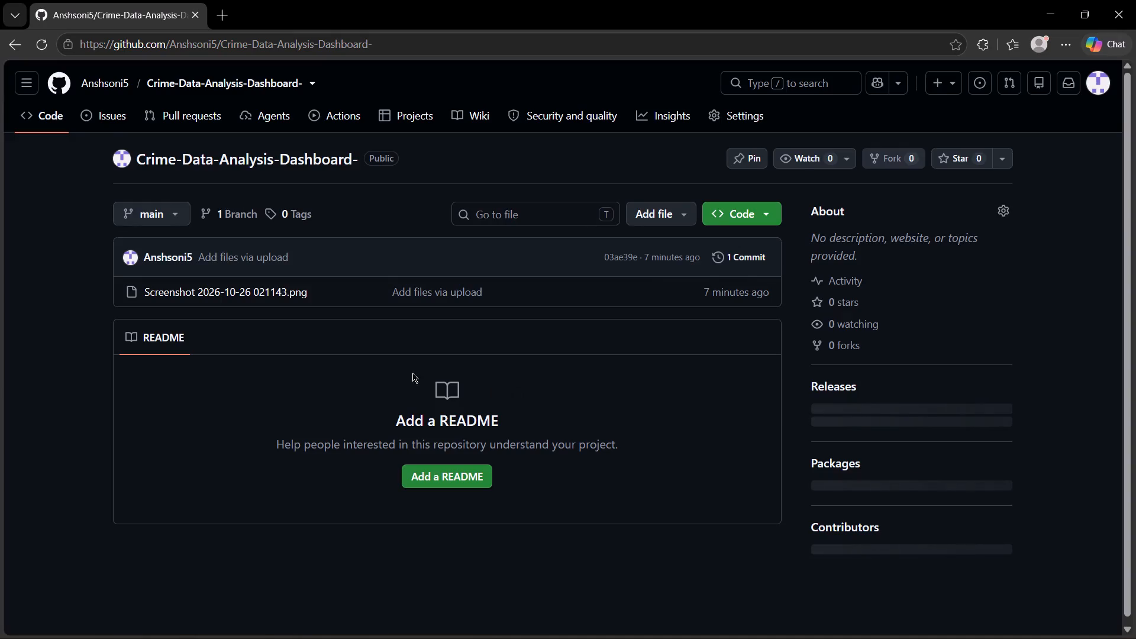
pyautogui.click(176, 295)
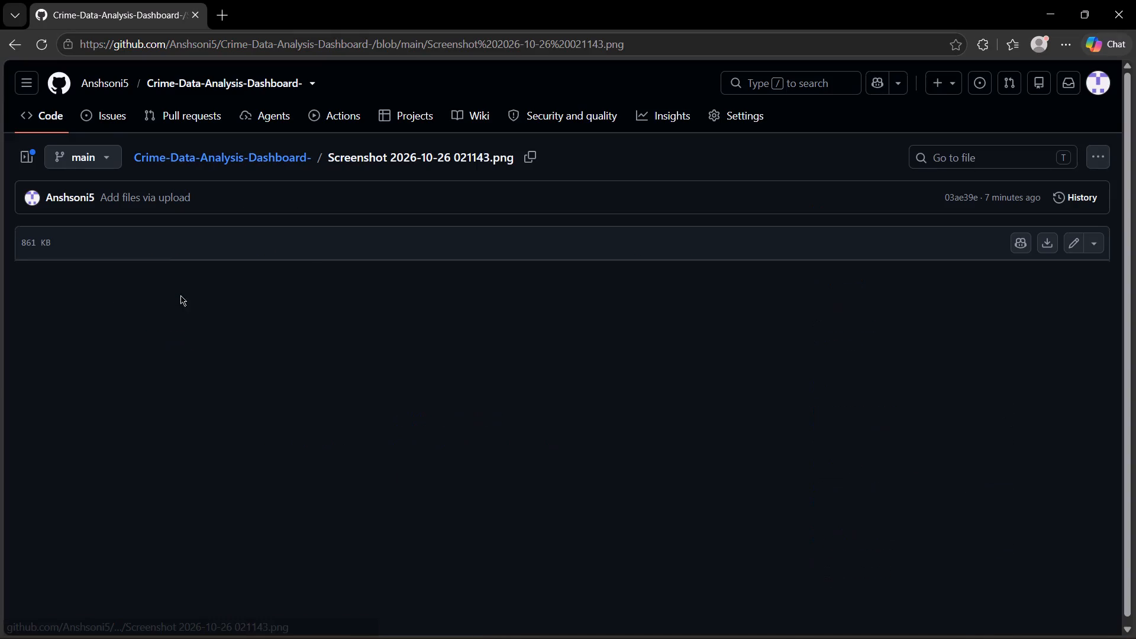
pyautogui.scroll(-5, 486, 399)
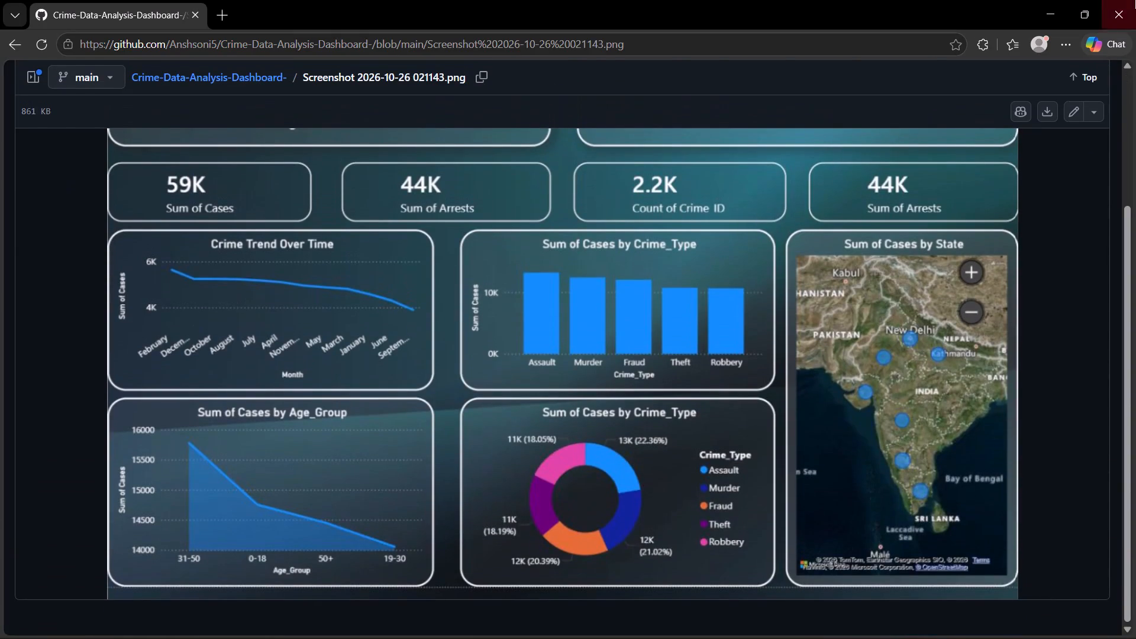
# Return to the CV, follow the Crime Data Analysis Project's GitHub link, look through Project.py in that repository, and close the browser window.
pyautogui.click(1129, 3)
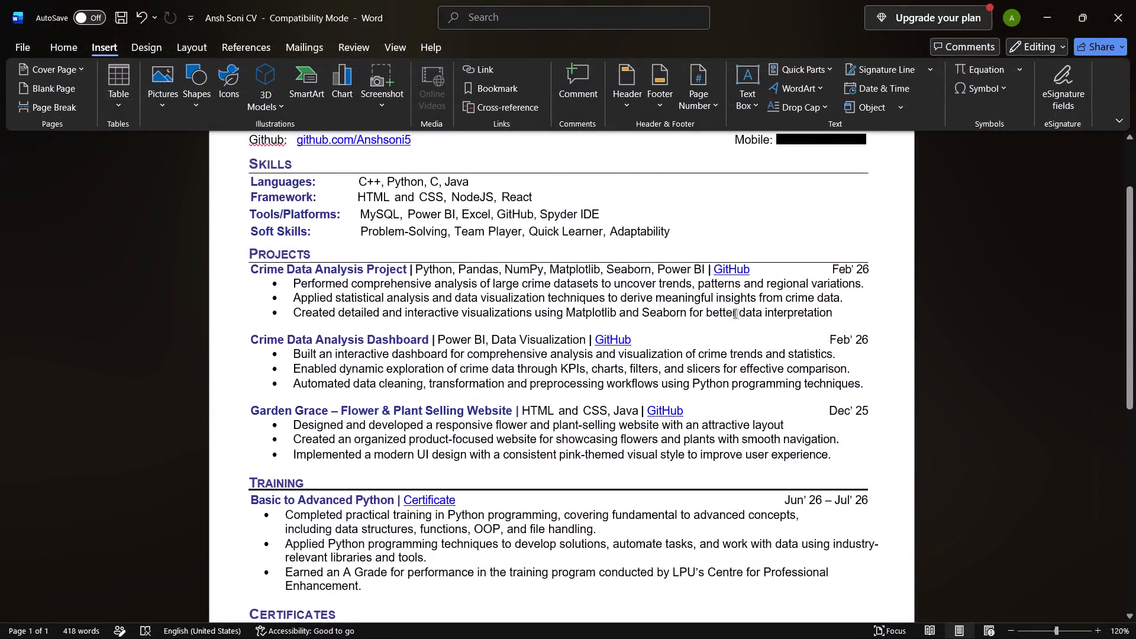
pyautogui.keyDown('ctrl'); pyautogui.click(717, 269); pyautogui.keyUp('ctrl')
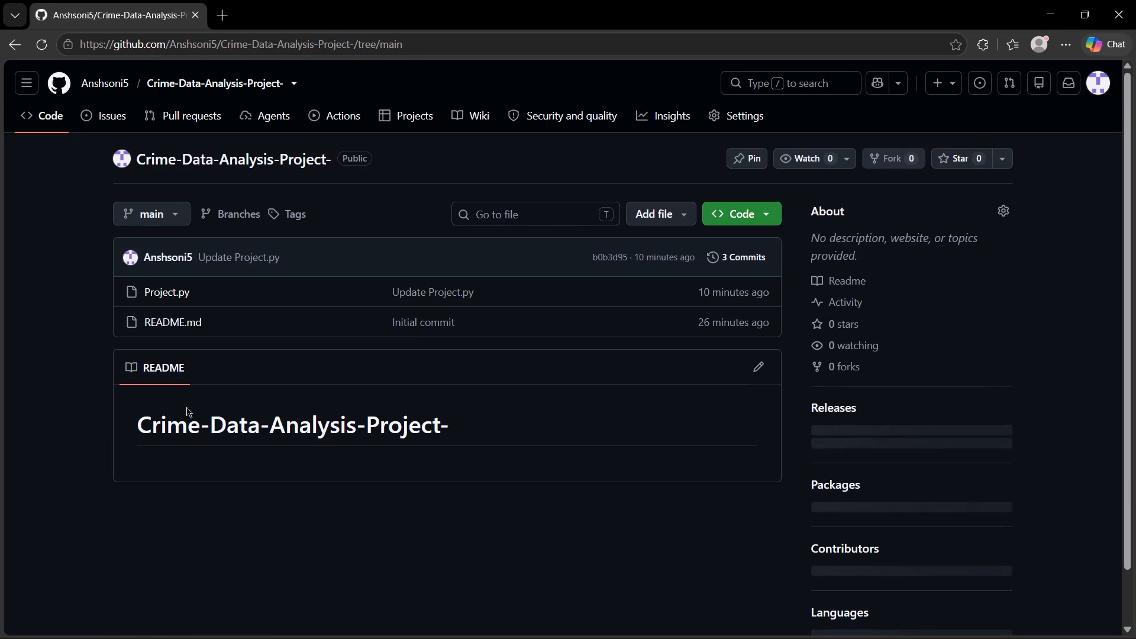
pyautogui.click(158, 286)
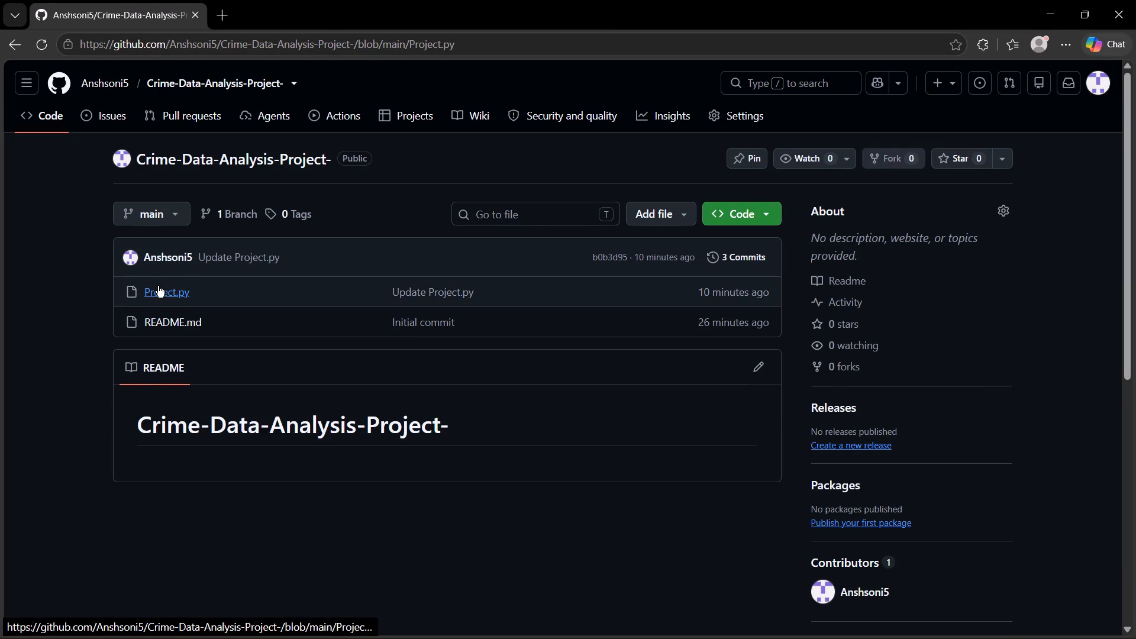
pyautogui.scroll(-12, 295, 340)
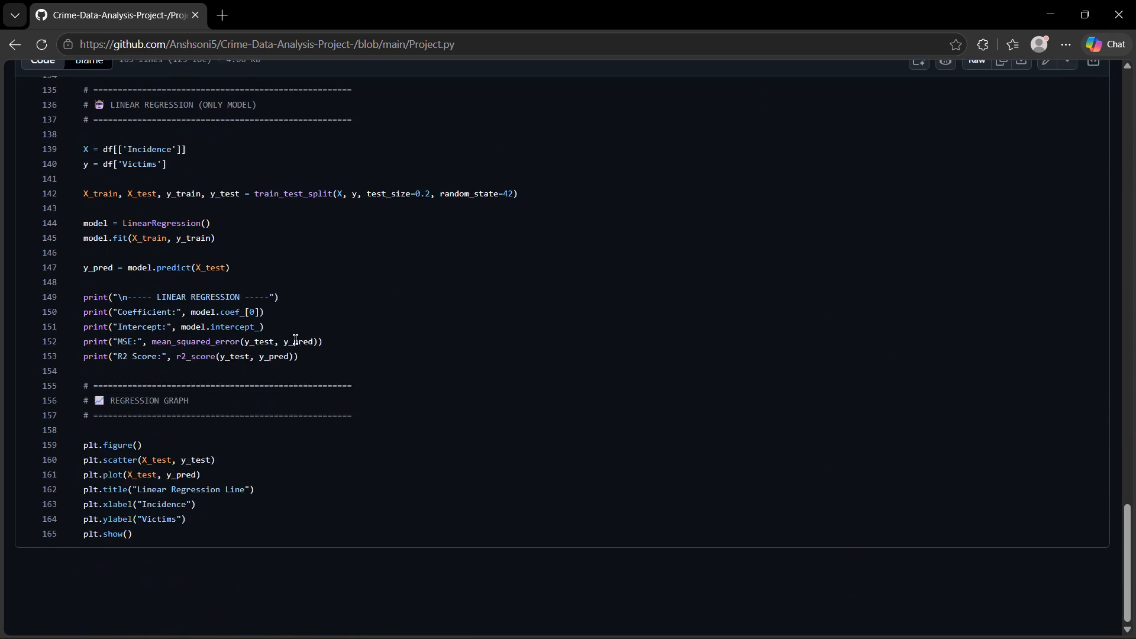
pyautogui.click(1135, 0)
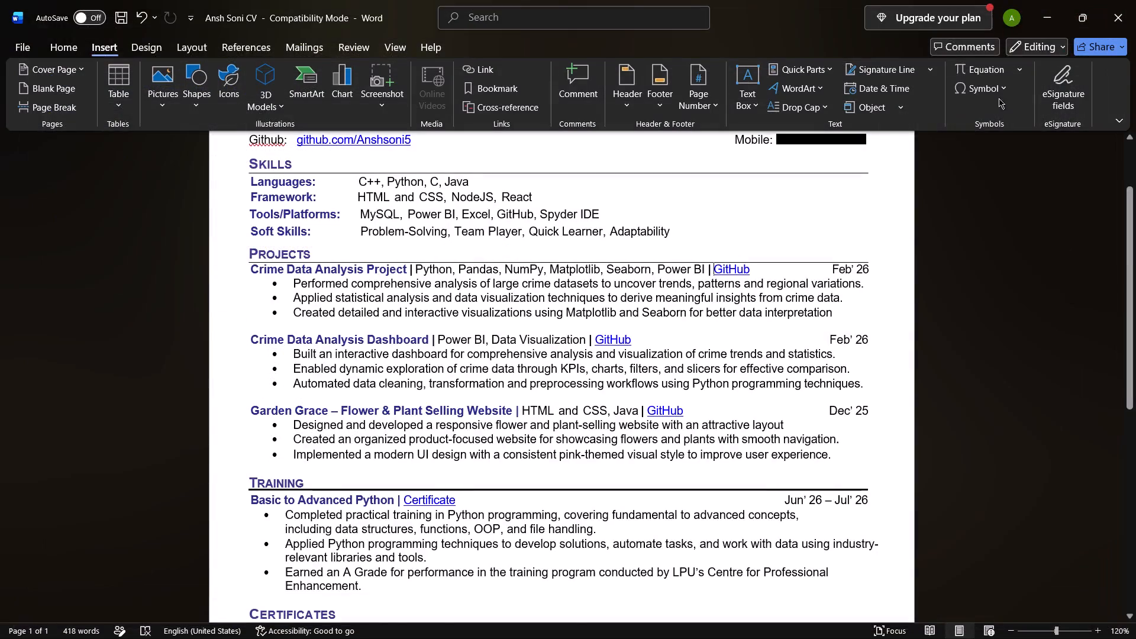
# Check the issue date on the linked Oracle certificate and change that certificate's month in the CV to May.
pyautogui.scroll(-1, 557, 454)
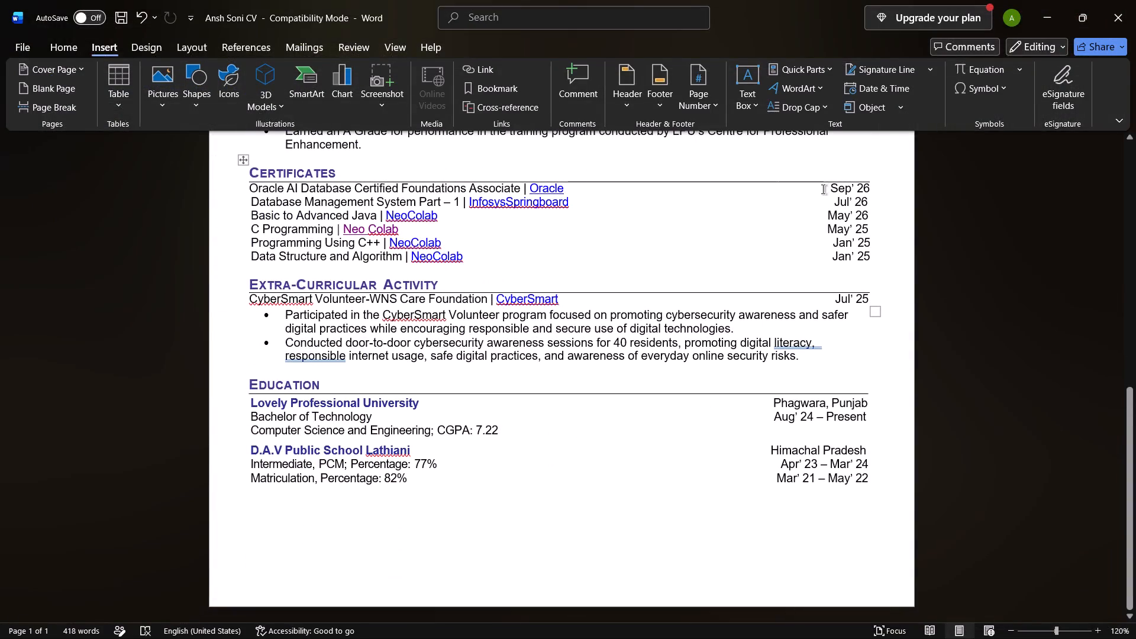
pyautogui.keyDown('ctrl'); pyautogui.click(556, 188); pyautogui.keyUp('ctrl')
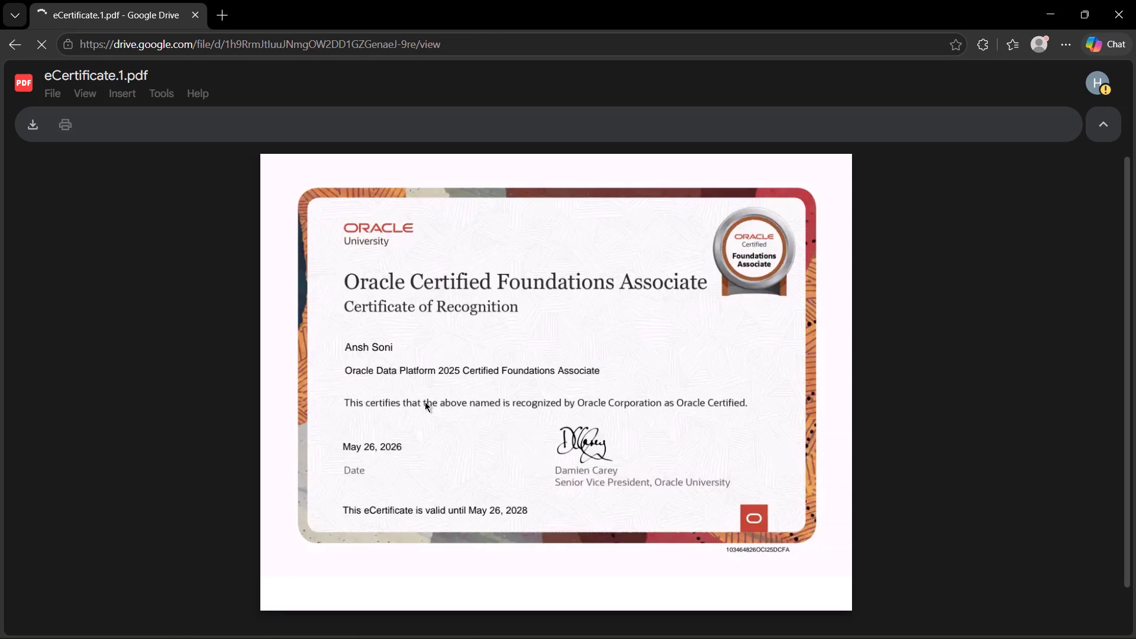
pyautogui.scroll(-1, 546, 446)
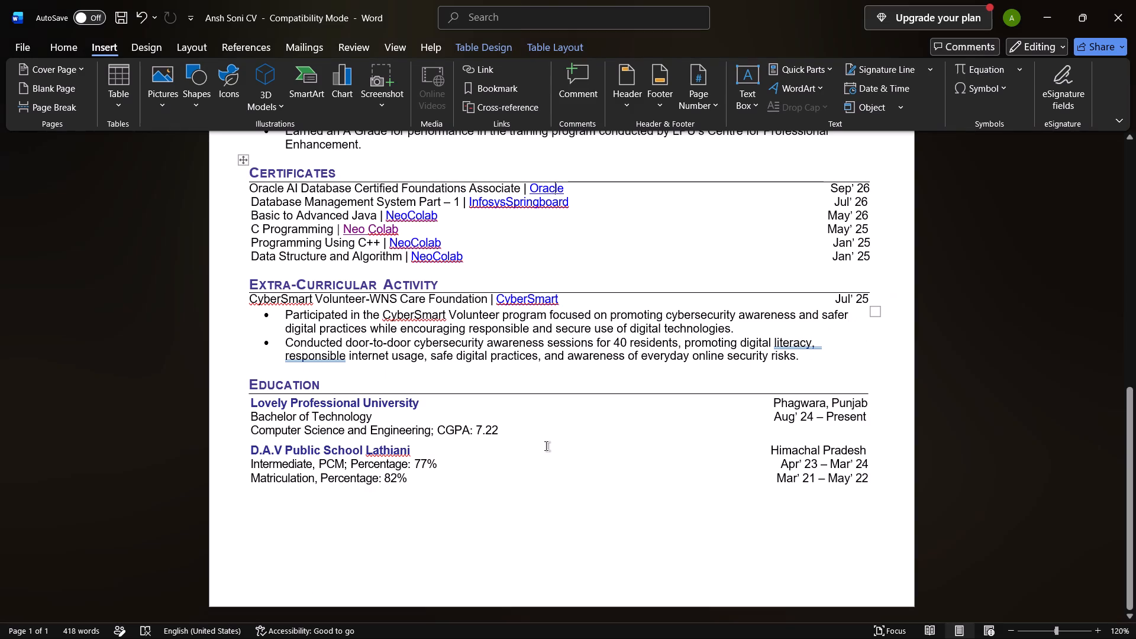
pyautogui.click(852, 189)
pyautogui.press('BackSpace')
pyautogui.press('BackSpace')
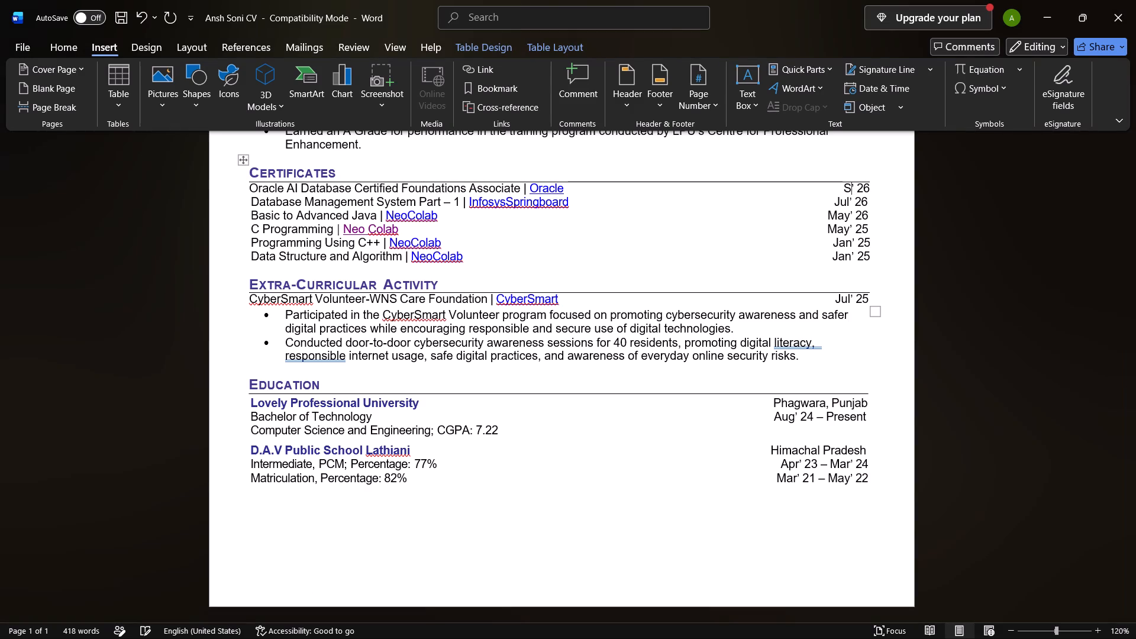
pyautogui.press('BackSpace')
pyautogui.write('ay')
# Check the completion date on the linked InfosysSpringboard certificate and change the Database Management System Part – 1 month in the CV to Aug.
pyautogui.keyDown('ctrl'); pyautogui.click(559, 206); pyautogui.keyUp('ctrl')
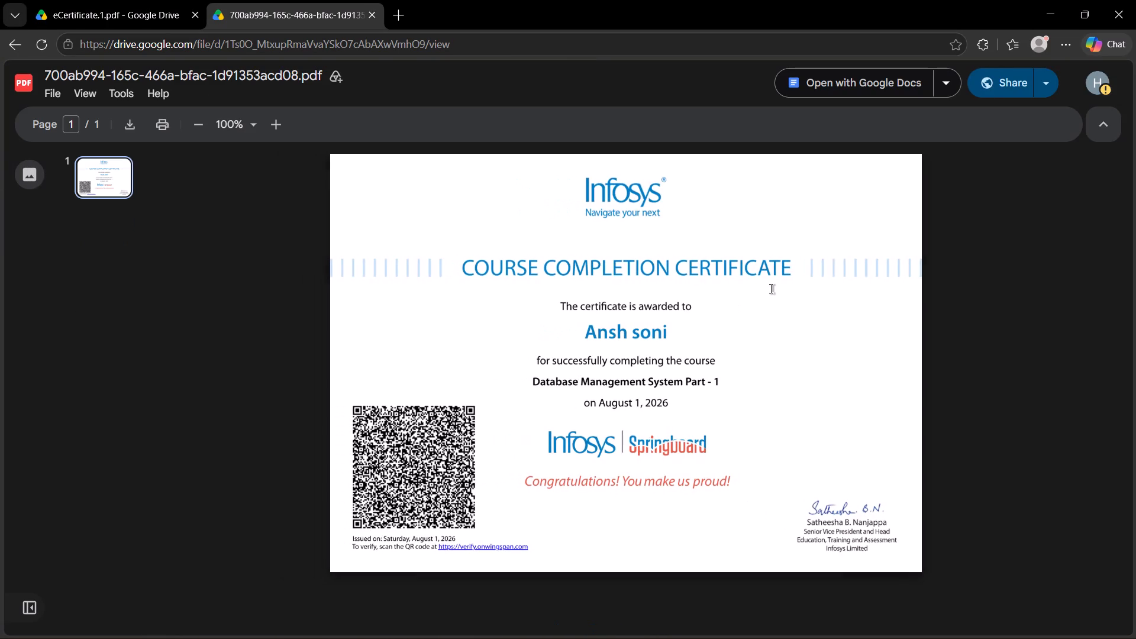
pyautogui.click(1117, 11)
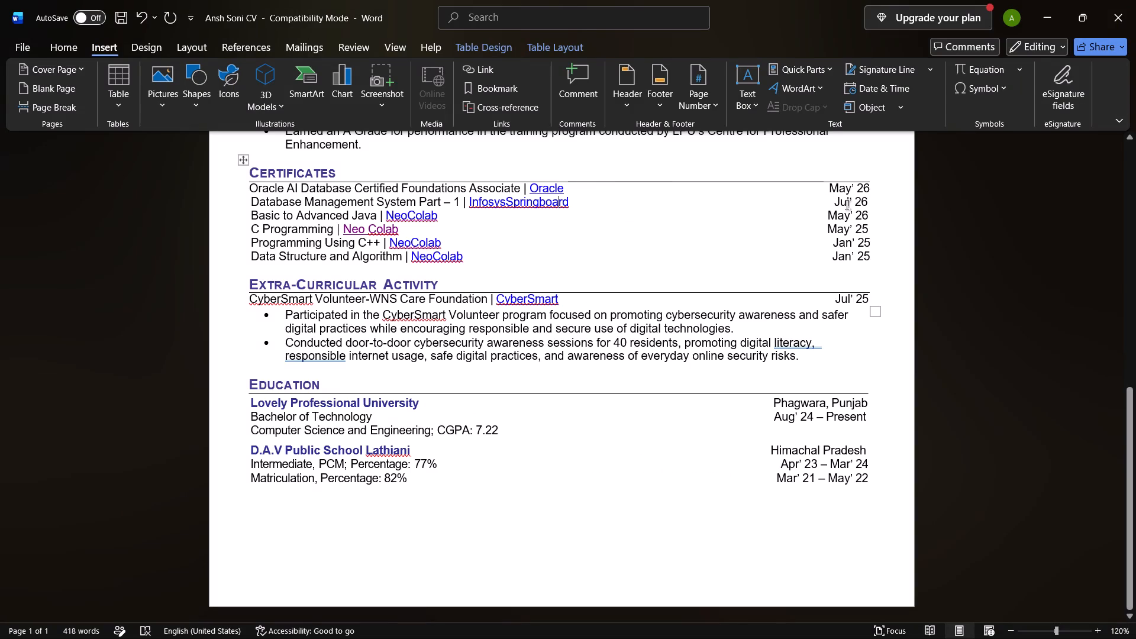
pyautogui.click(851, 202)
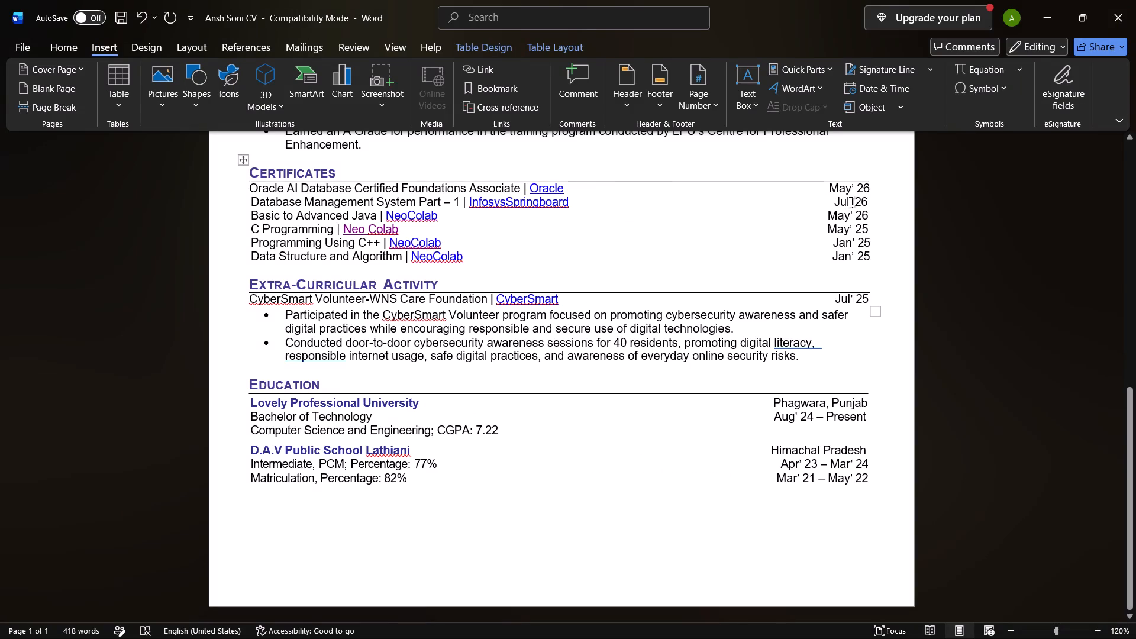
pyautogui.click(848, 202)
pyautogui.press('BackSpace')
pyautogui.press('BackSpace')
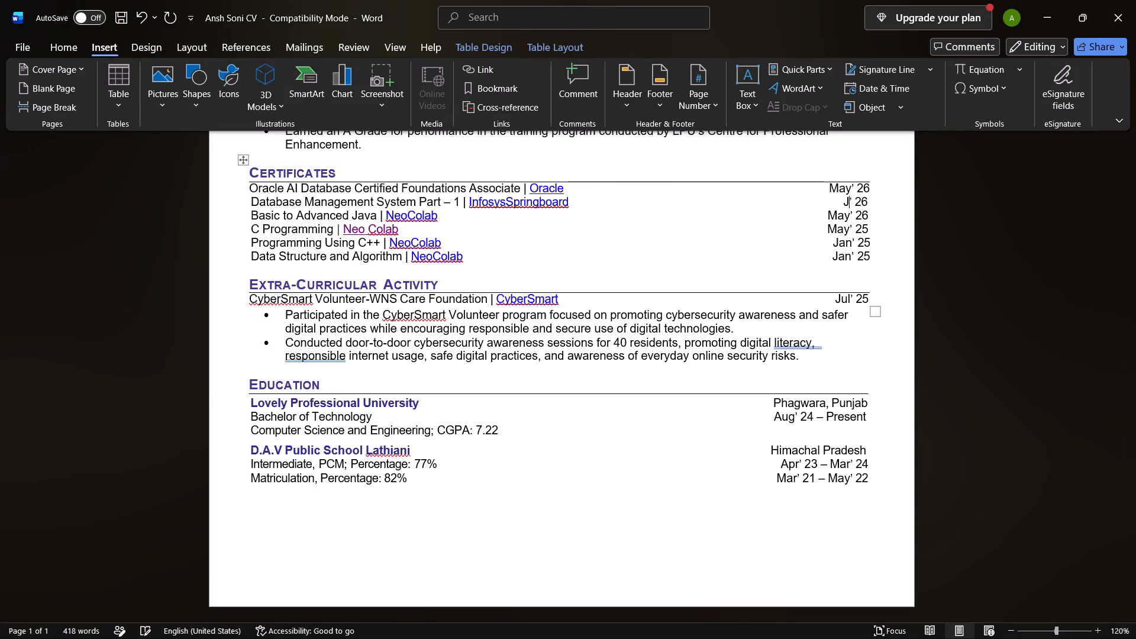
pyautogui.press('BackSpace')
pyautogui.press('a')
pyautogui.write('ug')
# Check the date on the certificate linked from Basic to Advanced Java and clear the month in that entry's date in the CV.
pyautogui.press('Down')
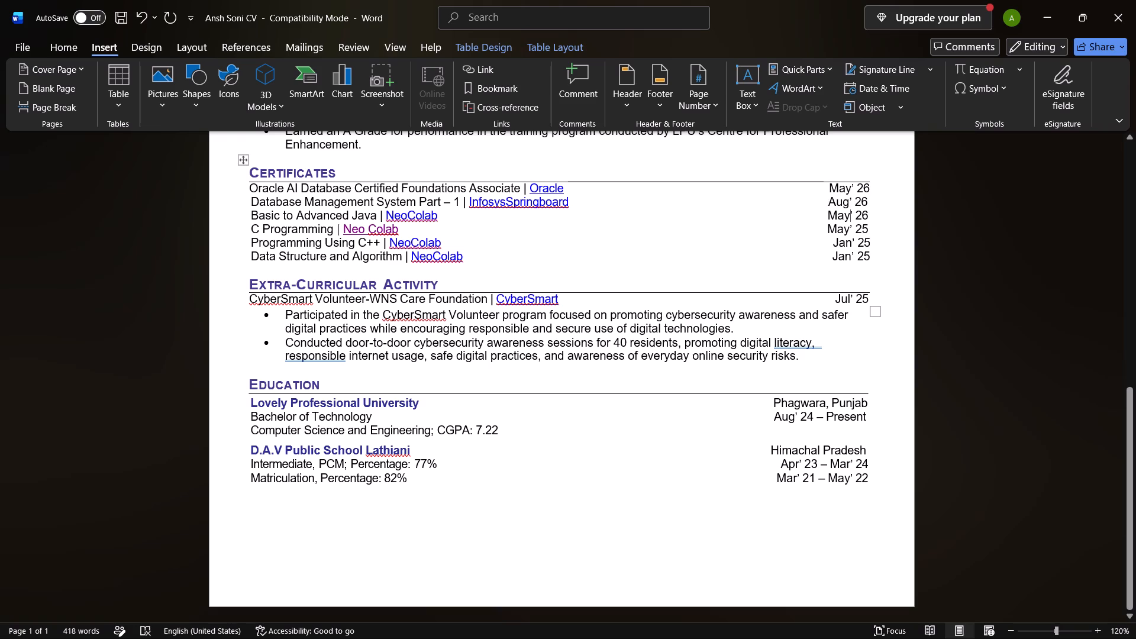
pyautogui.keyDown('ctrl'); pyautogui.click(401, 214); pyautogui.keyUp('ctrl')
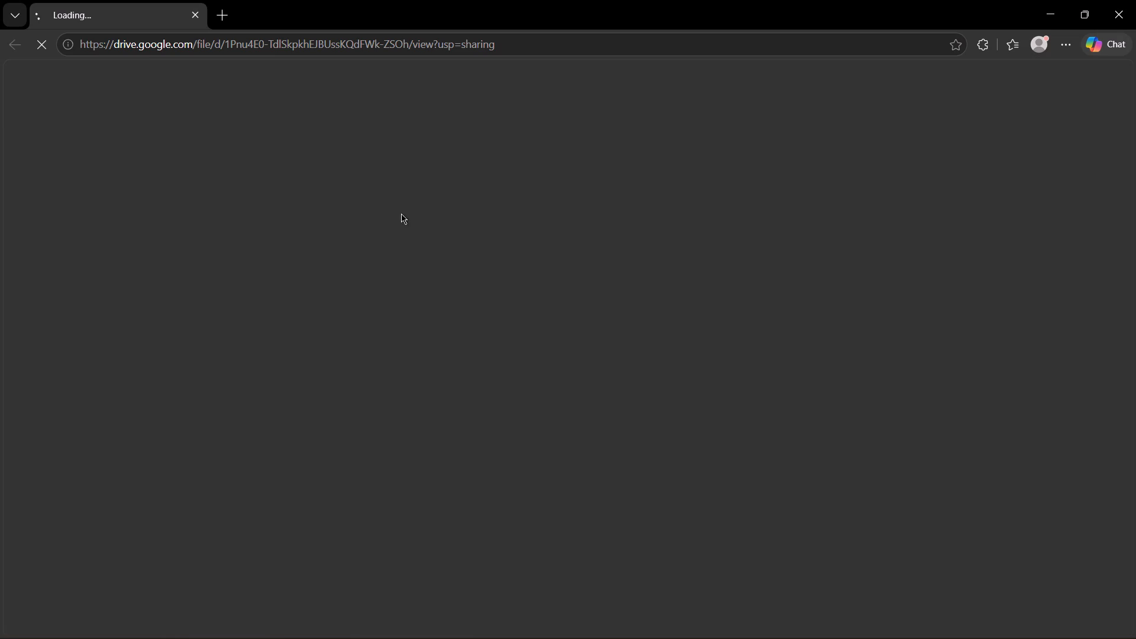
pyautogui.scroll(-1, 598, 395)
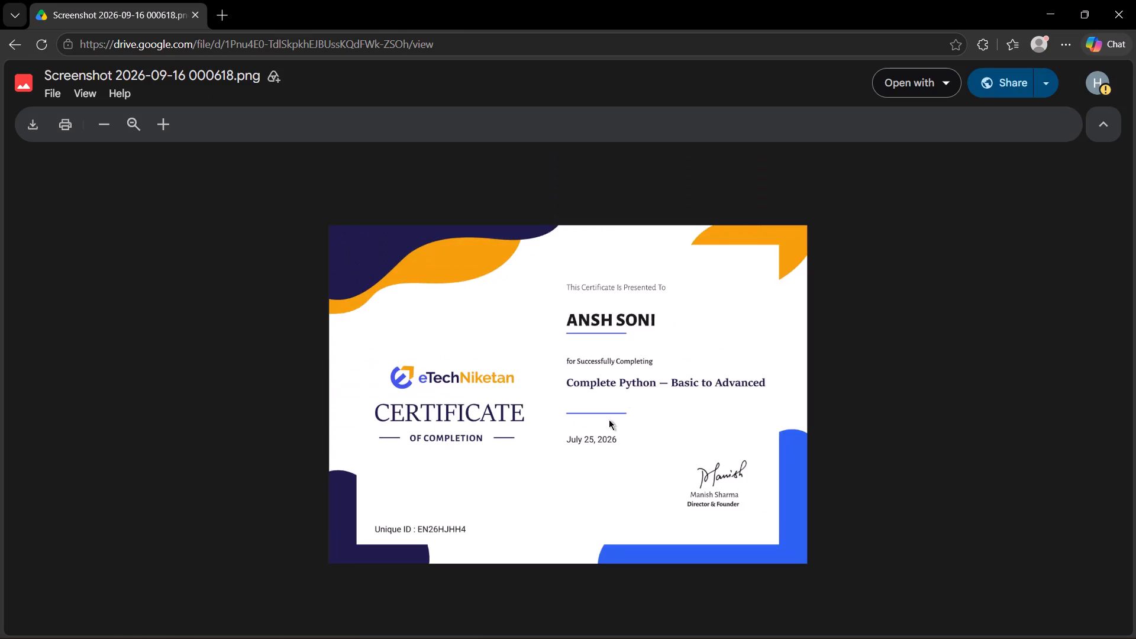
pyautogui.hotkey('alt', 'Tab')
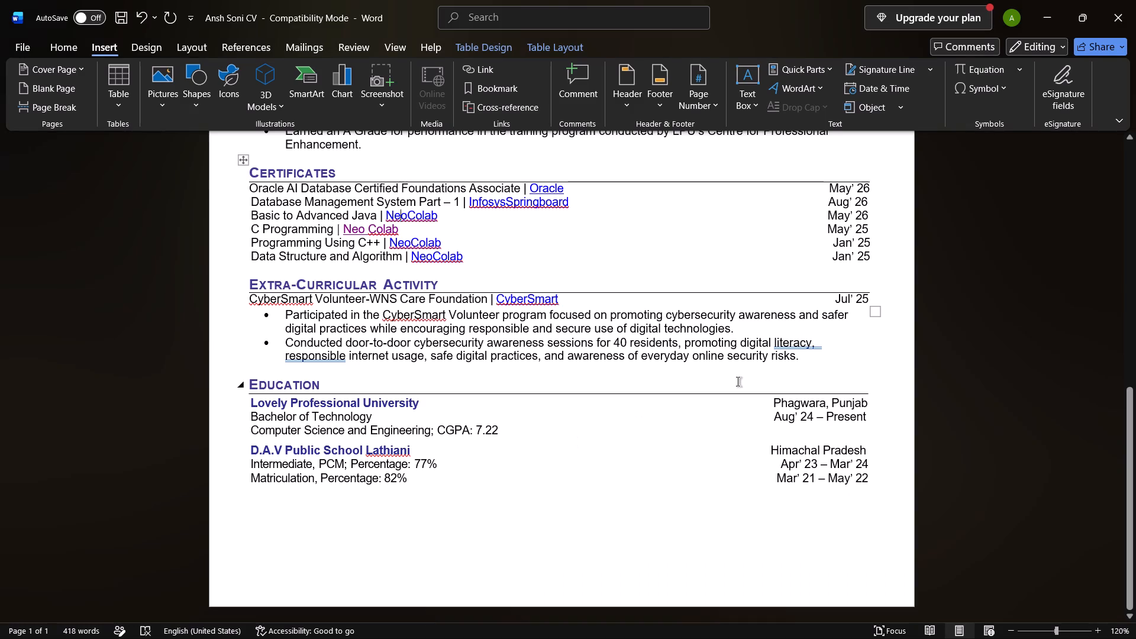
pyautogui.click(851, 215)
pyautogui.press('BackSpace')
pyautogui.press('BackSpace')
pyautogui.press('BackSpace')
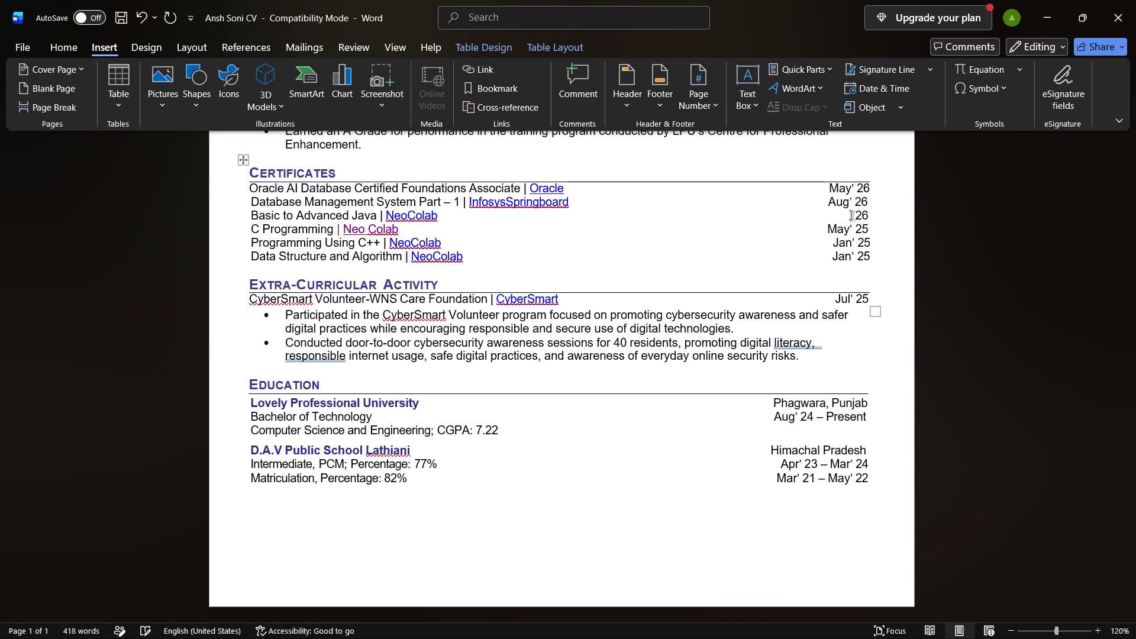
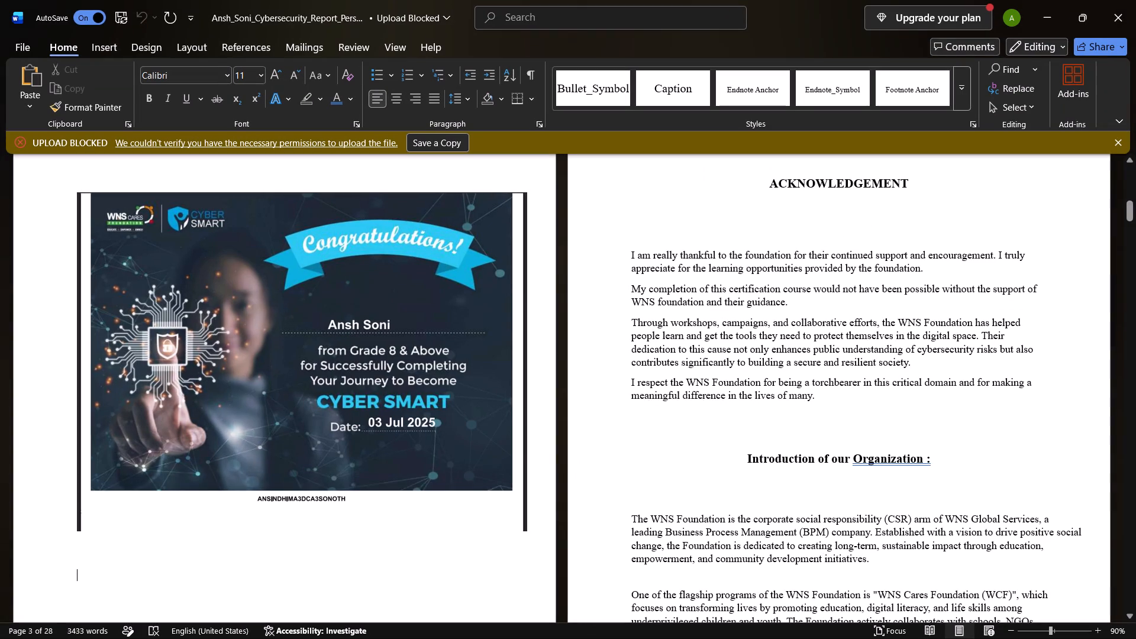
# Close the cybersecurity report document and go back to the CV.
pyautogui.click(1135, 0)
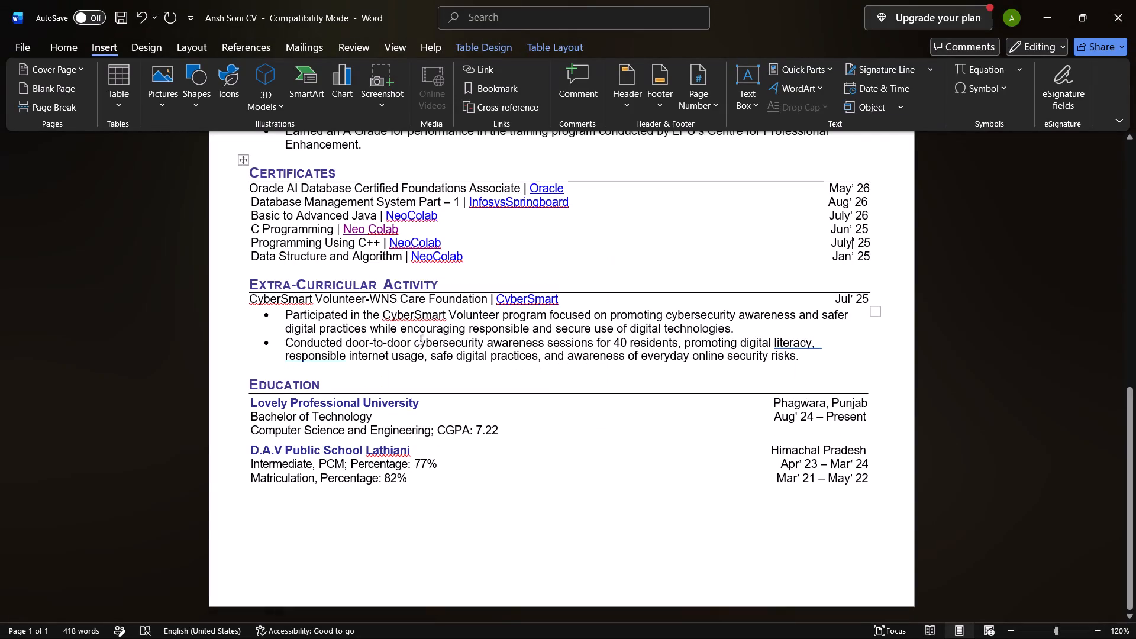
# Check the certificate linked from the Basic to Advanced Java entry once more and return to the CV.
pyautogui.keyDown('ctrl'); pyautogui.click(410, 215); pyautogui.keyUp('ctrl')
pyautogui.scroll(-1, 608, 374)
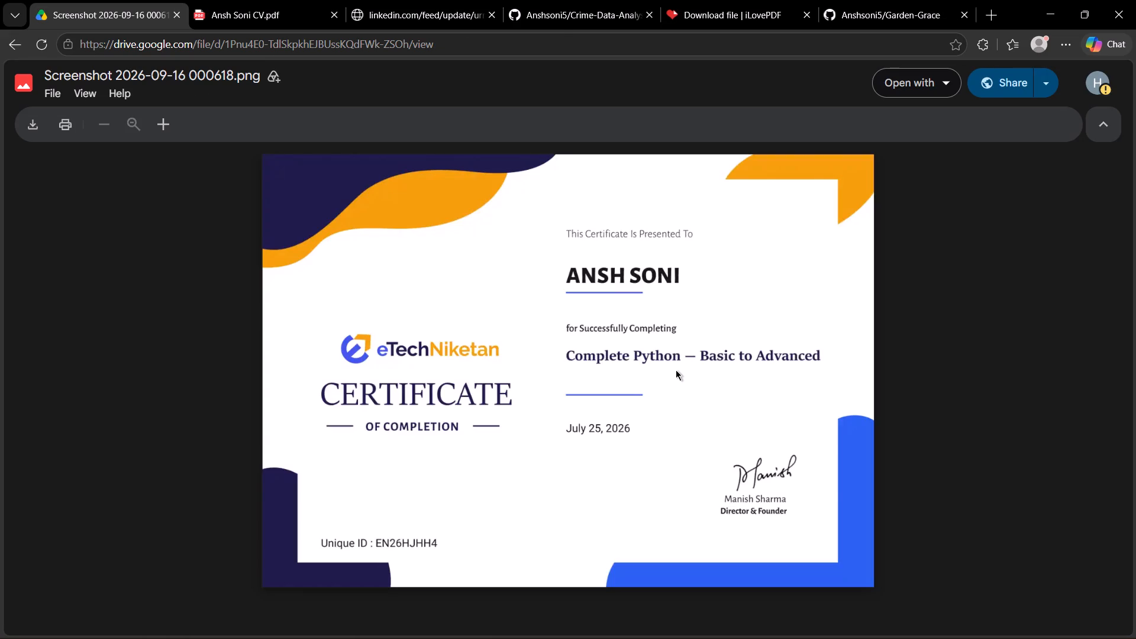
pyautogui.hotkey('alt', 'Tab')
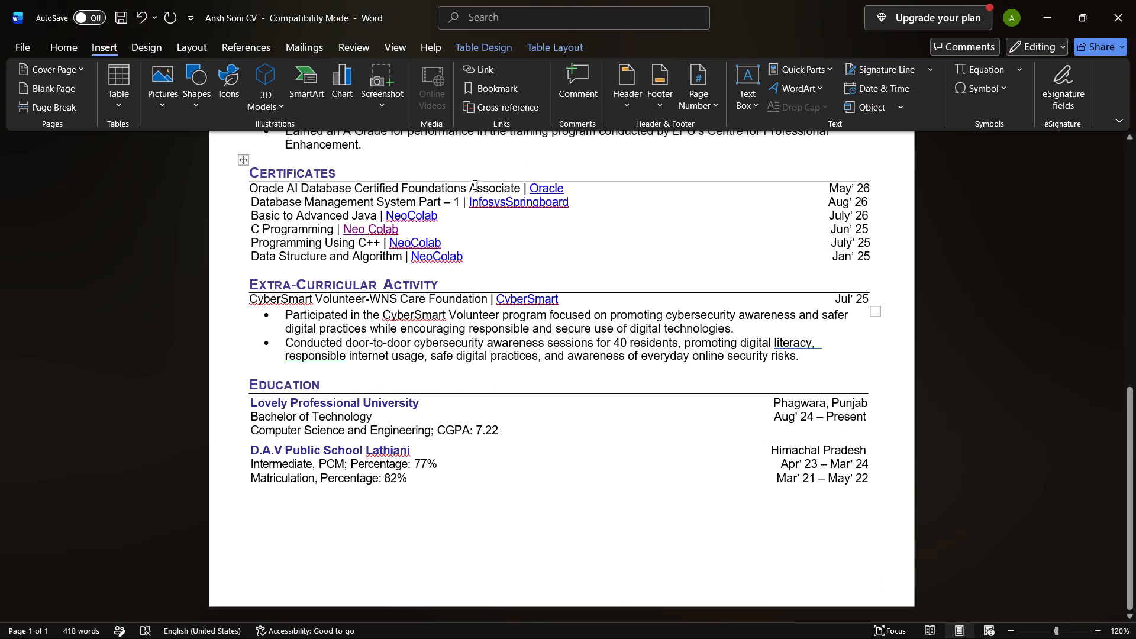
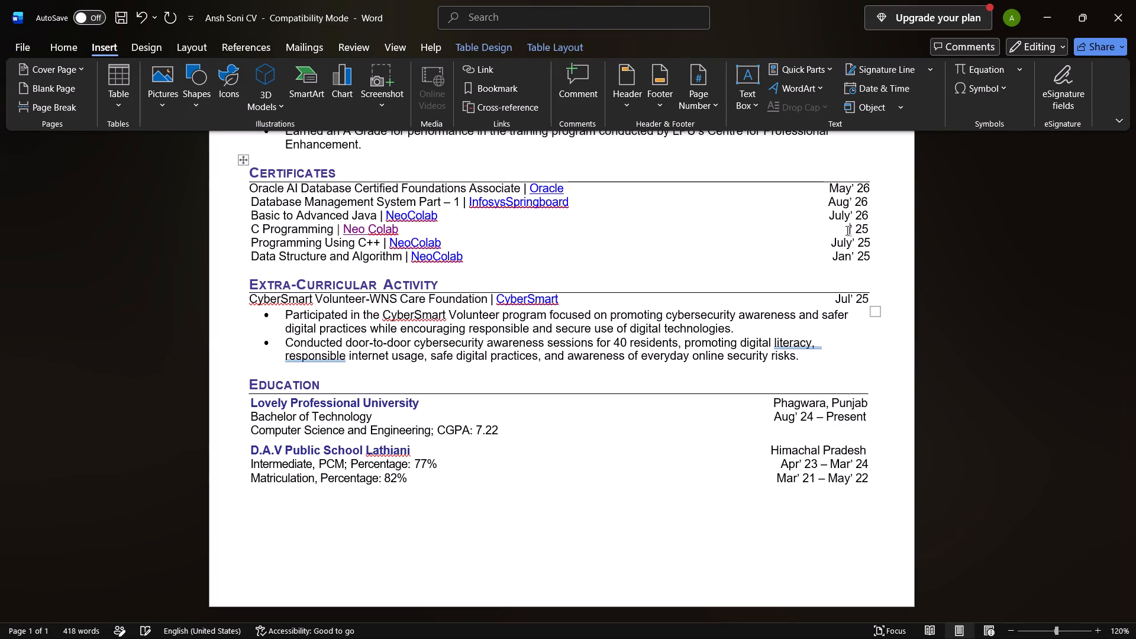
# Complete the month of the C Programming certificate's date as May.
pyautogui.write('ay')
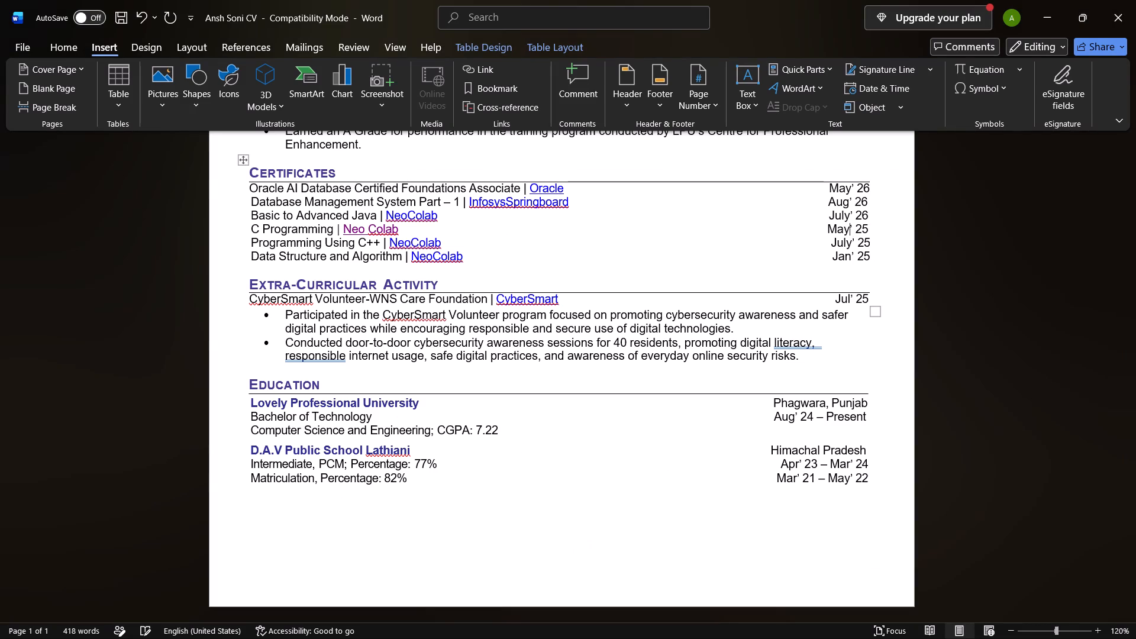
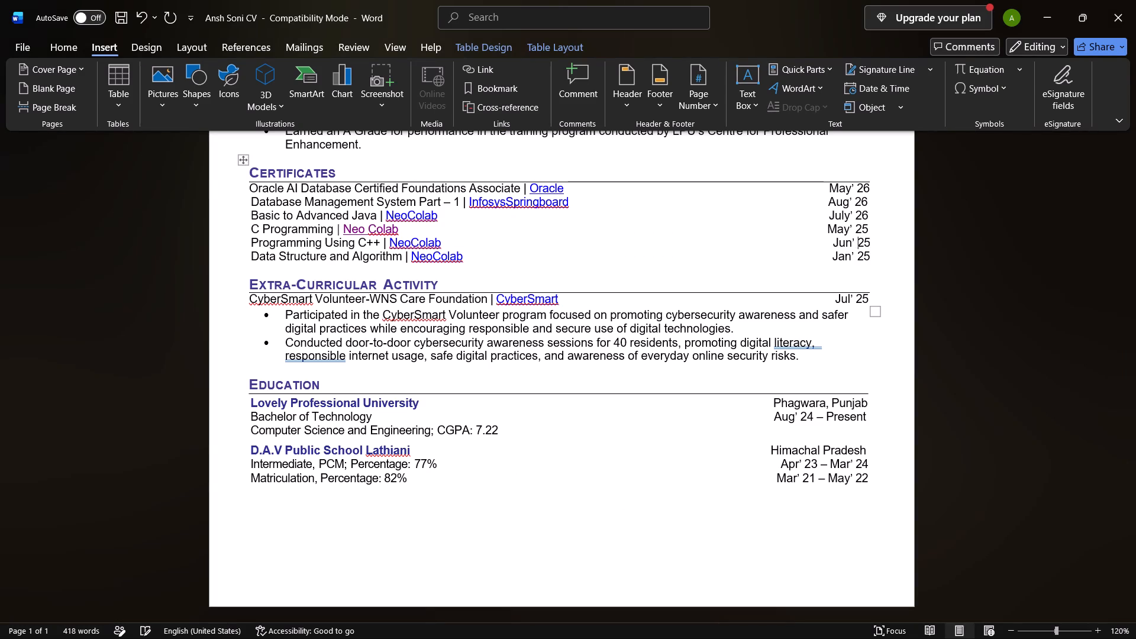
# Change the year of the Programming Using C++ certificate's date to 26.
pyautogui.press('Right')
pyautogui.press('Right')
pyautogui.press('BackSpace')
pyautogui.press('6')
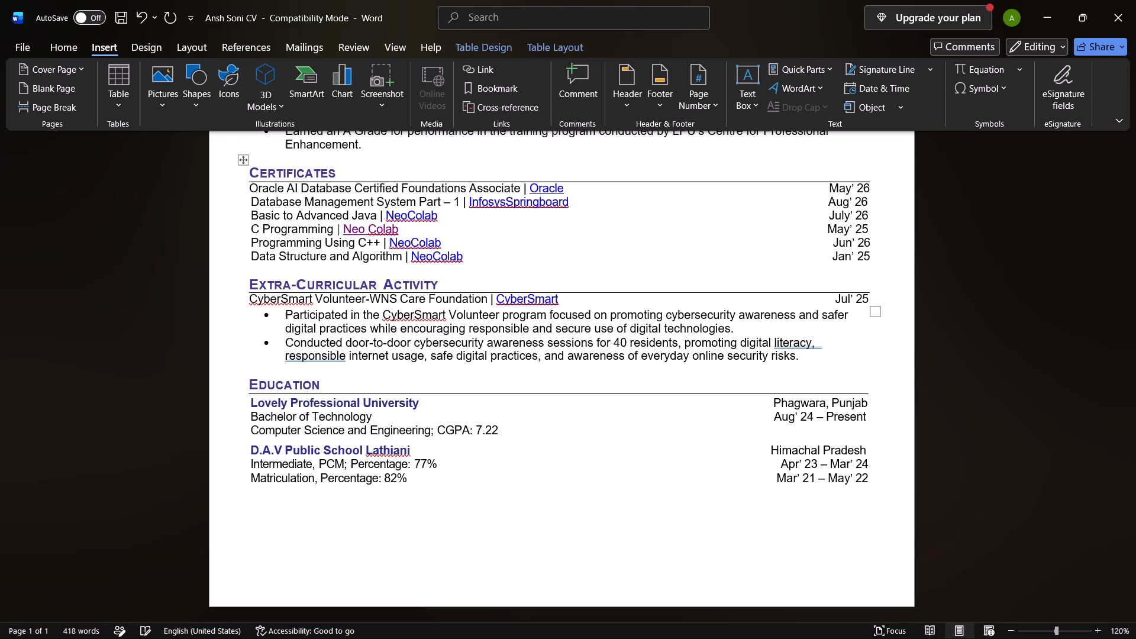
pyautogui.press('Down')
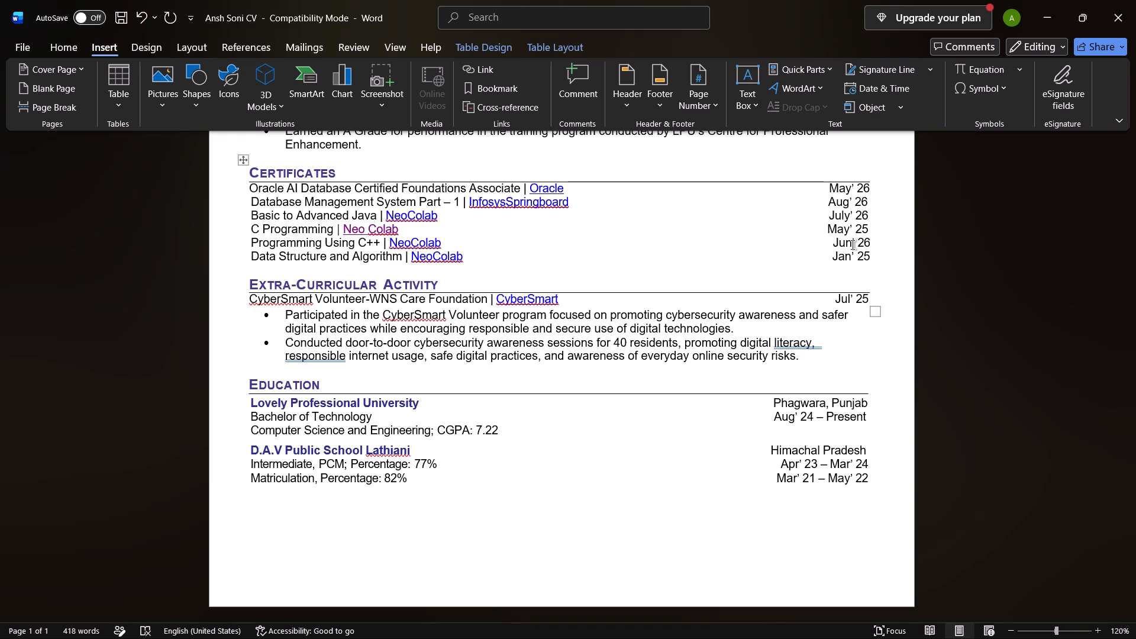
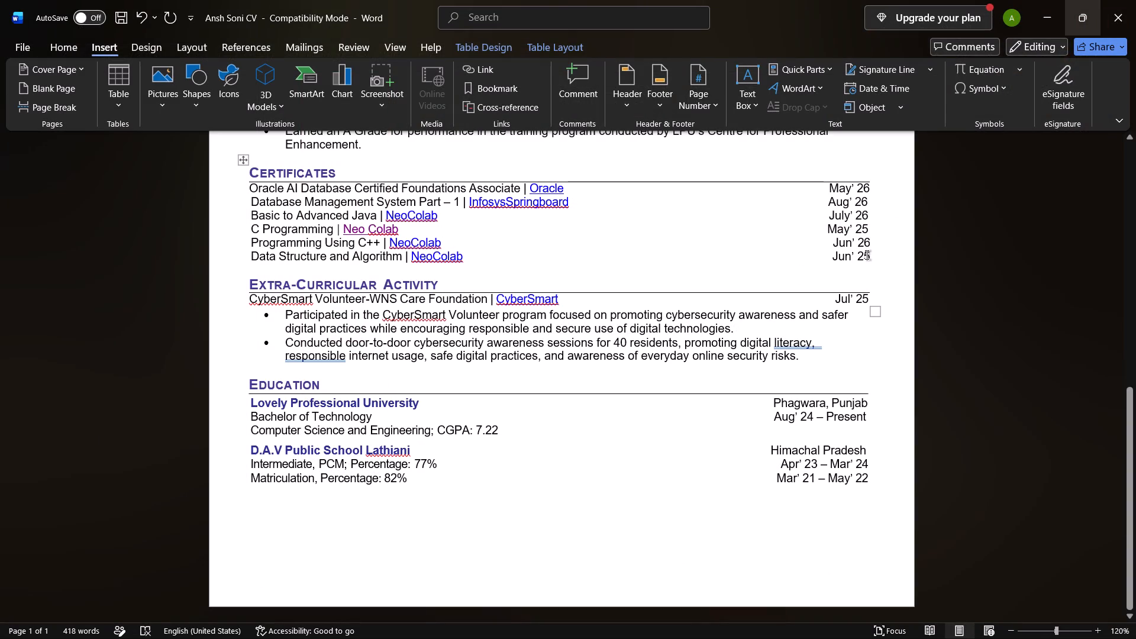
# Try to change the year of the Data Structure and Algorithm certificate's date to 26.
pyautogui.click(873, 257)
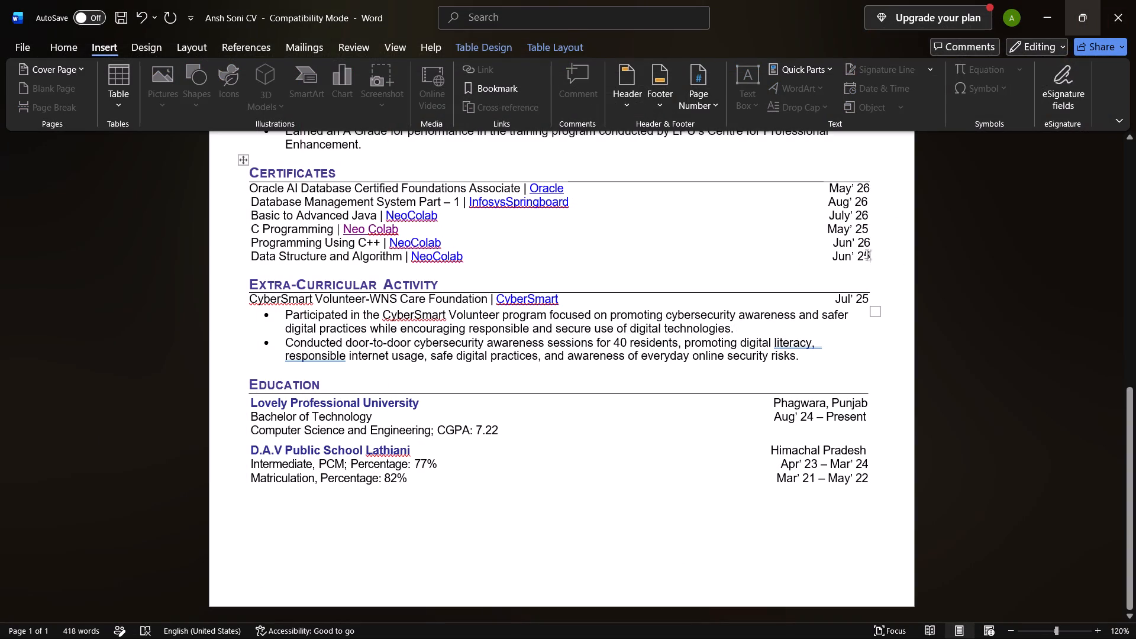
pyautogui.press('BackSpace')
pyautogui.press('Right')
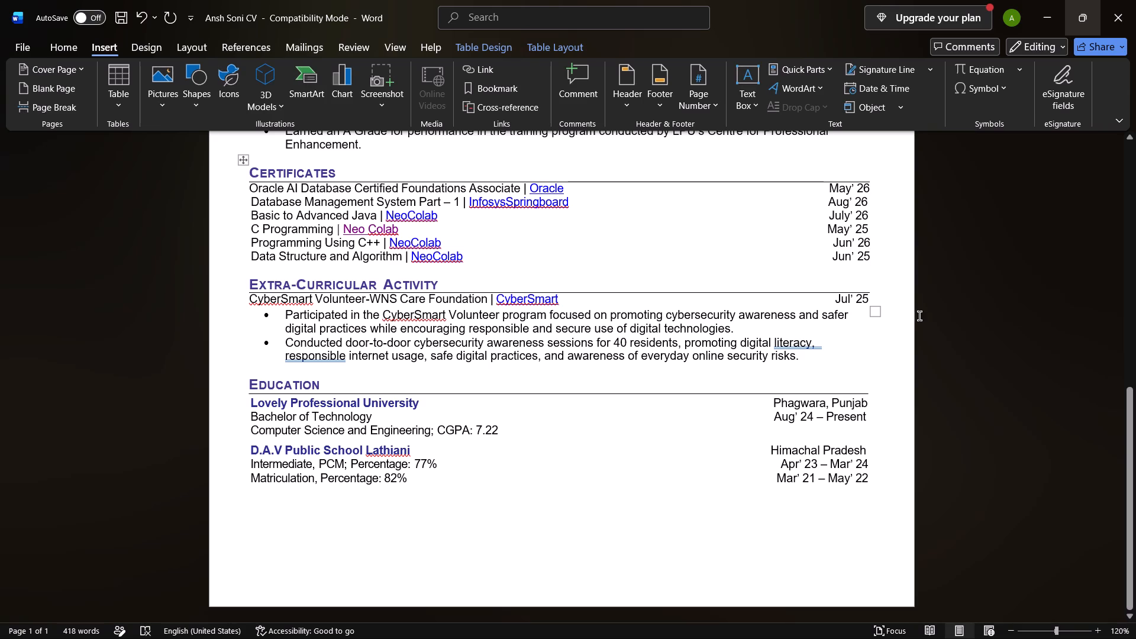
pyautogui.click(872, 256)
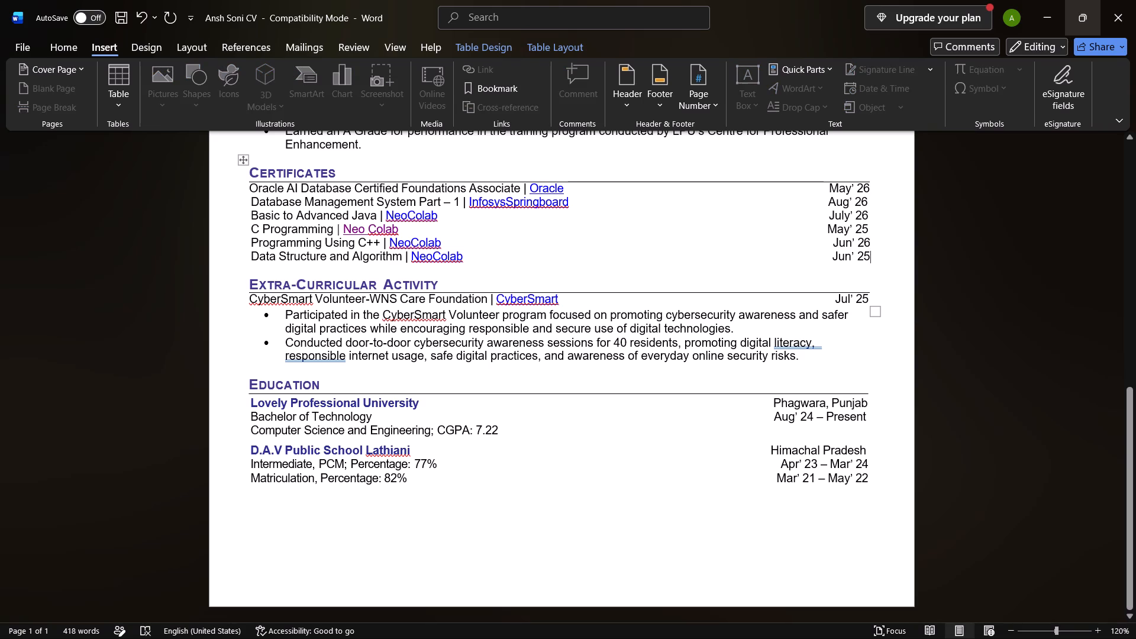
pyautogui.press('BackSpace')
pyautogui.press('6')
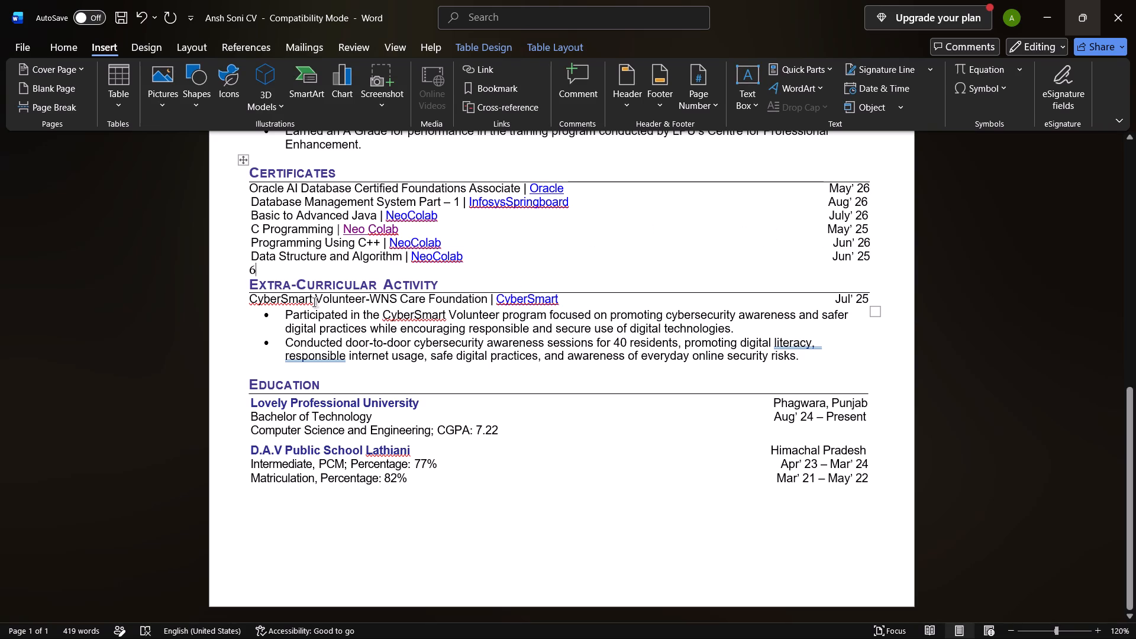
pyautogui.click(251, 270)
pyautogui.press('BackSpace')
# Change the year of the Data Structure and Algorithm certificate's date to 26.
pyautogui.click(833, 256)
pyautogui.press('BackSpace')
pyautogui.press('Right')
pyautogui.press('Right')
pyautogui.press('Right')
pyautogui.press('Right')
pyautogui.press('Right')
pyautogui.press('Right')
pyautogui.press('Right')
pyautogui.press('BackSpace')
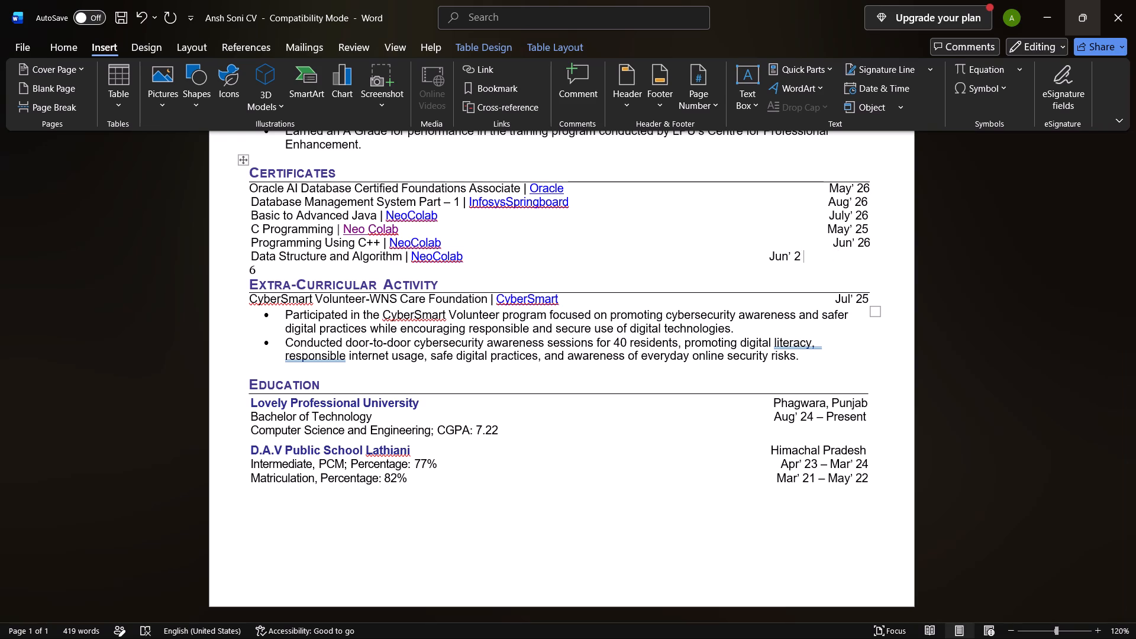
pyautogui.press('6')
# Delete the stray 6 on the line below the Data Structure and Algorithm certificate.
pyautogui.press('Down')
pyautogui.press('Down')
pyautogui.press('Up')
pyautogui.press('Left')
pyautogui.press('Left')
pyautogui.press('Left')
pyautogui.press('Left')
pyautogui.press('Left')
pyautogui.press('Left')
pyautogui.press('Left')
pyautogui.press('Left')
pyautogui.press('Left')
pyautogui.press('Left')
pyautogui.press('Left')
pyautogui.press('Left')
pyautogui.press('Left')
pyautogui.press('Left')
pyautogui.press('Left')
pyautogui.press('Left')
pyautogui.press('Left')
pyautogui.press('Left')
pyautogui.press('Left')
pyautogui.press('Left')
pyautogui.press('Left')
pyautogui.press('Down')
pyautogui.press('Left')
pyautogui.press('Right')
pyautogui.press('BackSpace')
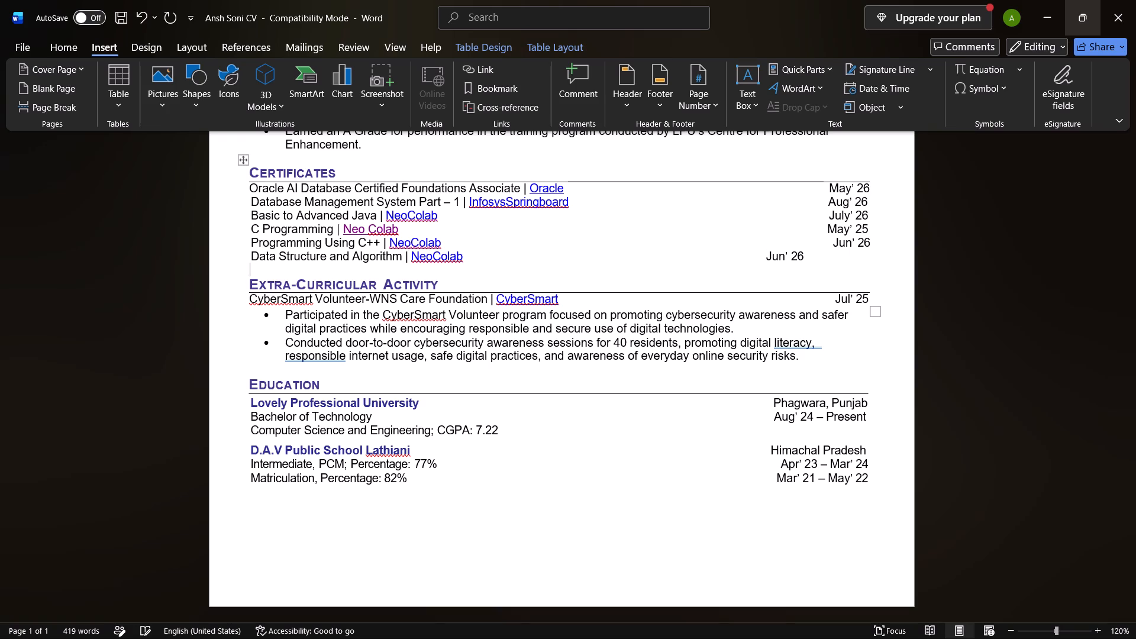
pyautogui.press('BackSpace')
pyautogui.press('BackSpace')
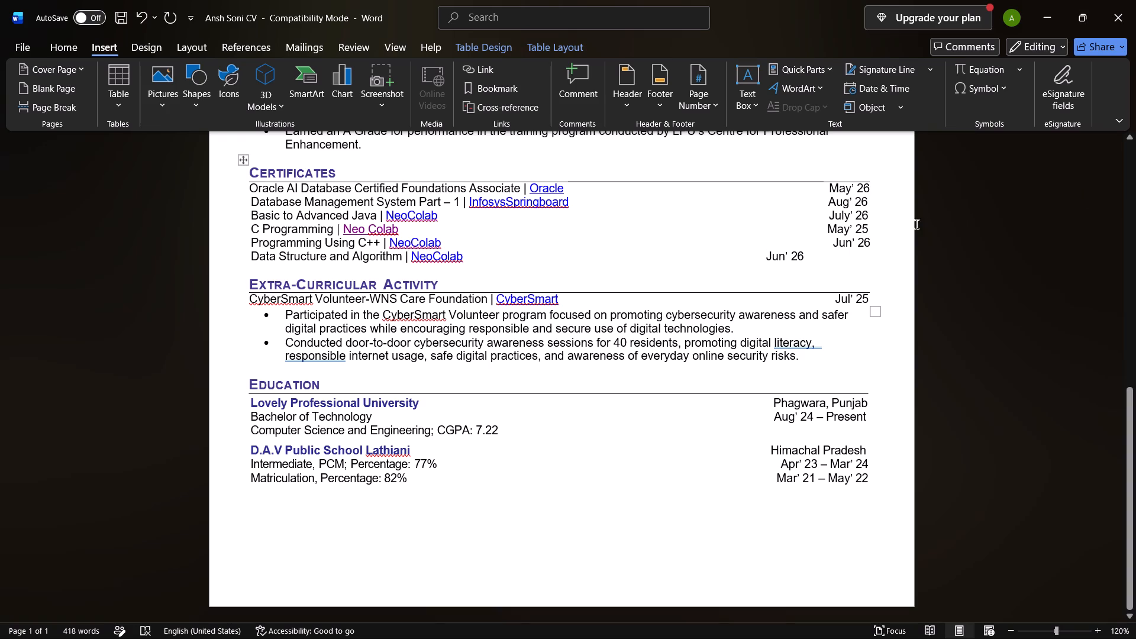
# Realign the Data Structure and Algorithm certificate's date with the other certificate dates by inserting spaces before it.
pyautogui.click(769, 254)
pyautogui.press('space')
pyautogui.press('space')
pyautogui.press('space')
pyautogui.press('space')
pyautogui.press('space')
pyautogui.press('space')
pyautogui.press('space')
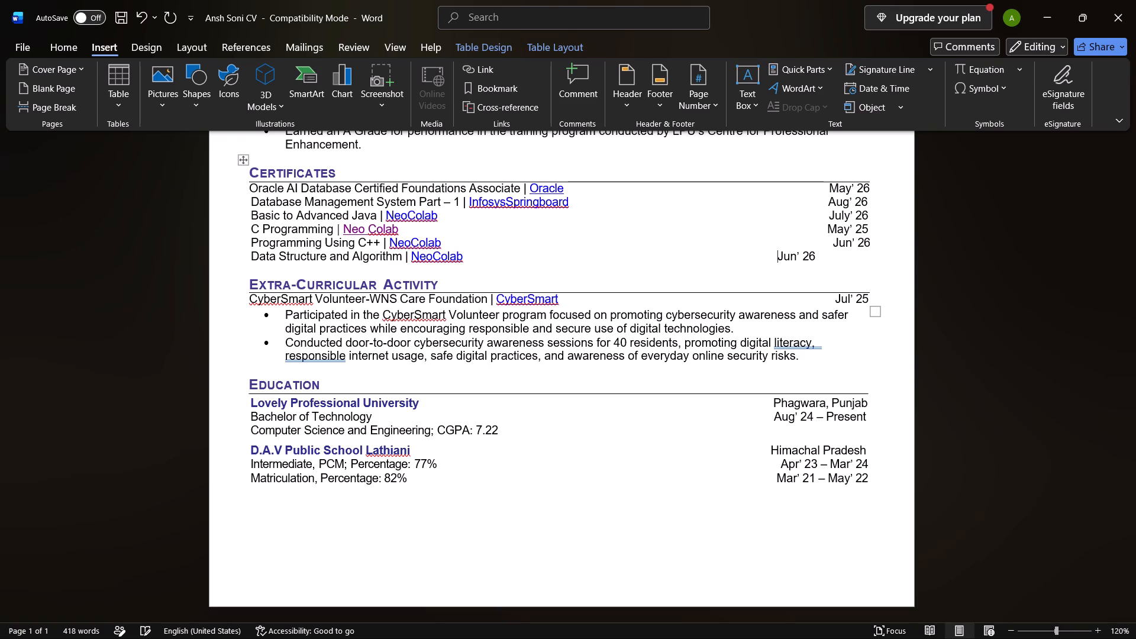
pyautogui.press('space')
pyautogui.press('space')
pyautogui.press('space')
pyautogui.press('space')
pyautogui.press('space')
pyautogui.press('space')
pyautogui.press('space')
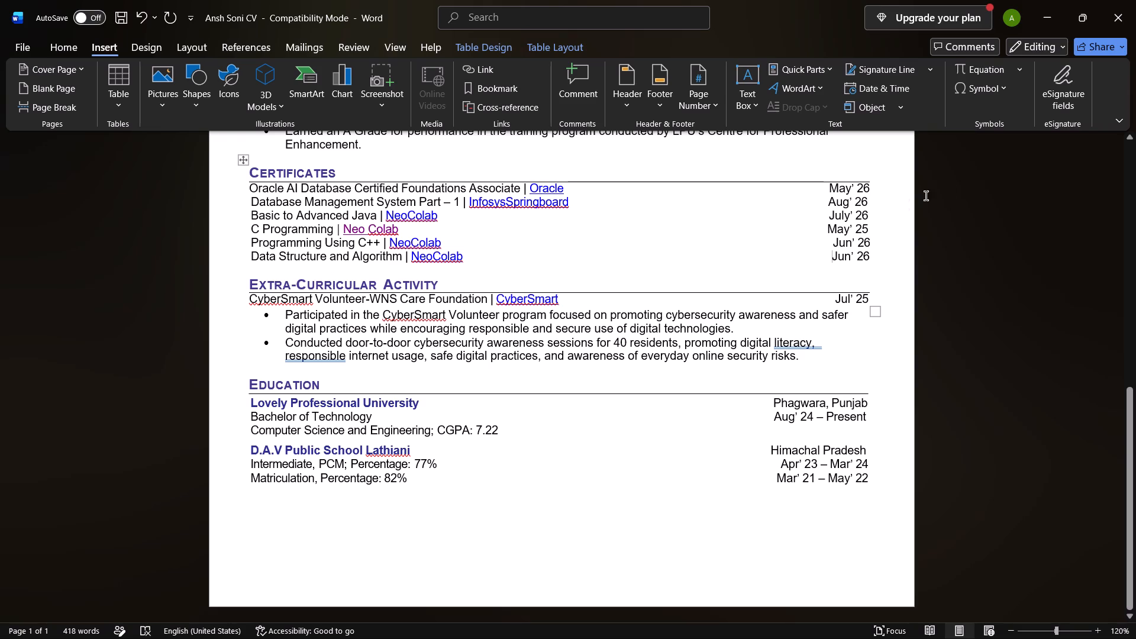
# Open the CyberSmart volunteer activity's link, check the date on the certificate, and return to the CV.
pyautogui.keyDown('ctrl'); pyautogui.click(552, 297); pyautogui.keyUp('ctrl')
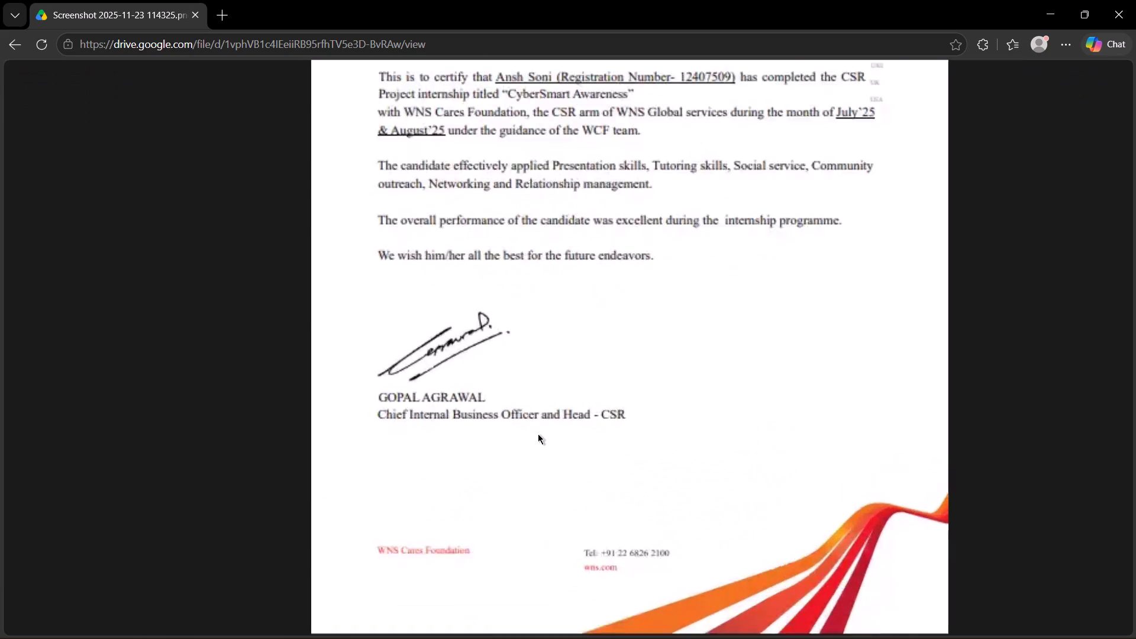
pyautogui.moveTo(596, 258); pyautogui.dragTo(603, 379)
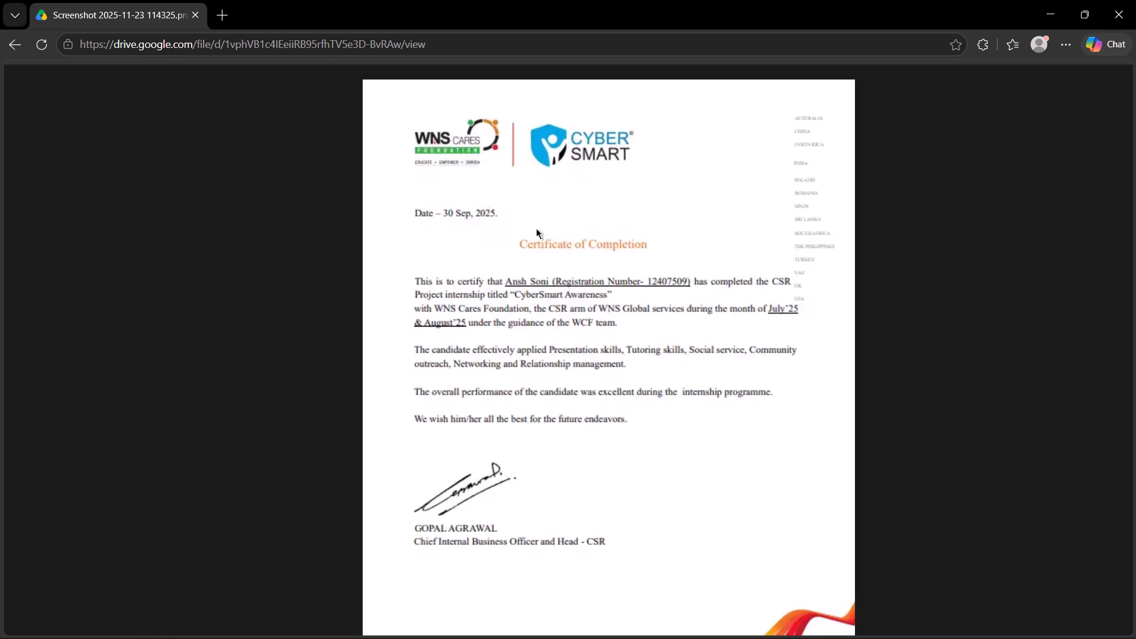
pyautogui.click(1135, 0)
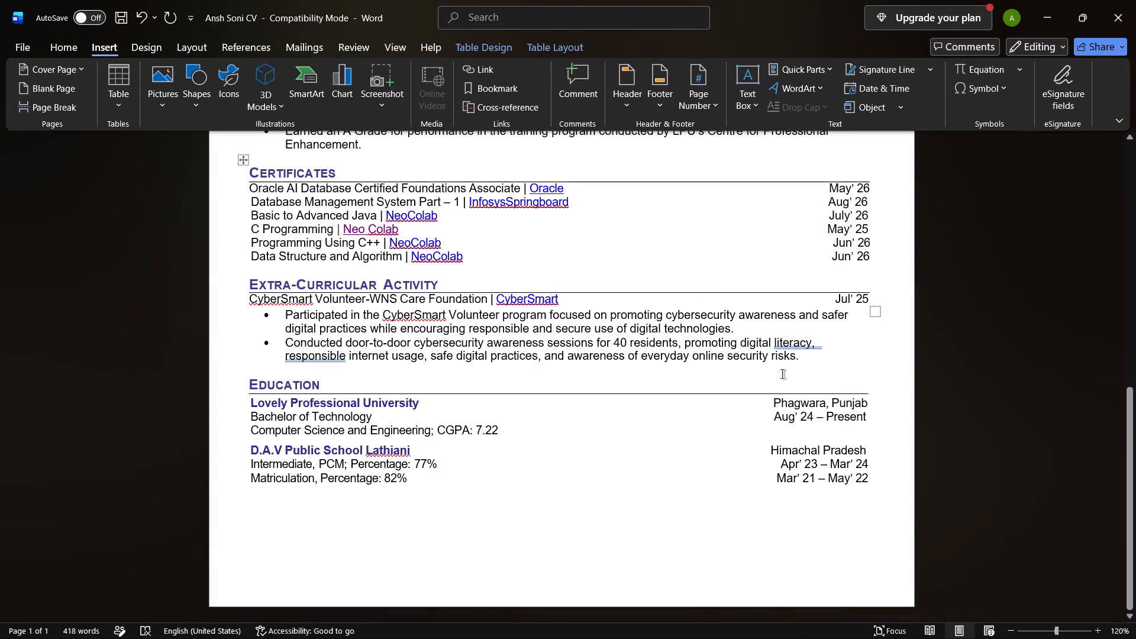
# Change the month of the CyberSmart volunteer activity's date to Sep.
pyautogui.click(852, 299)
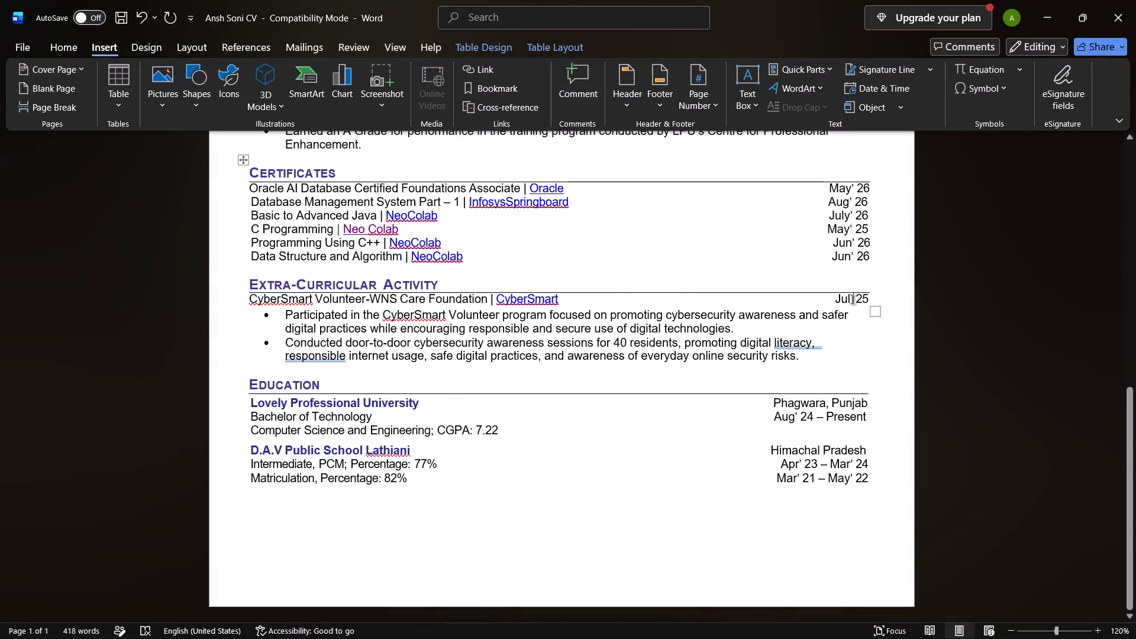
pyautogui.press('Left')
pyautogui.press('BackSpace')
pyautogui.press('BackSpace')
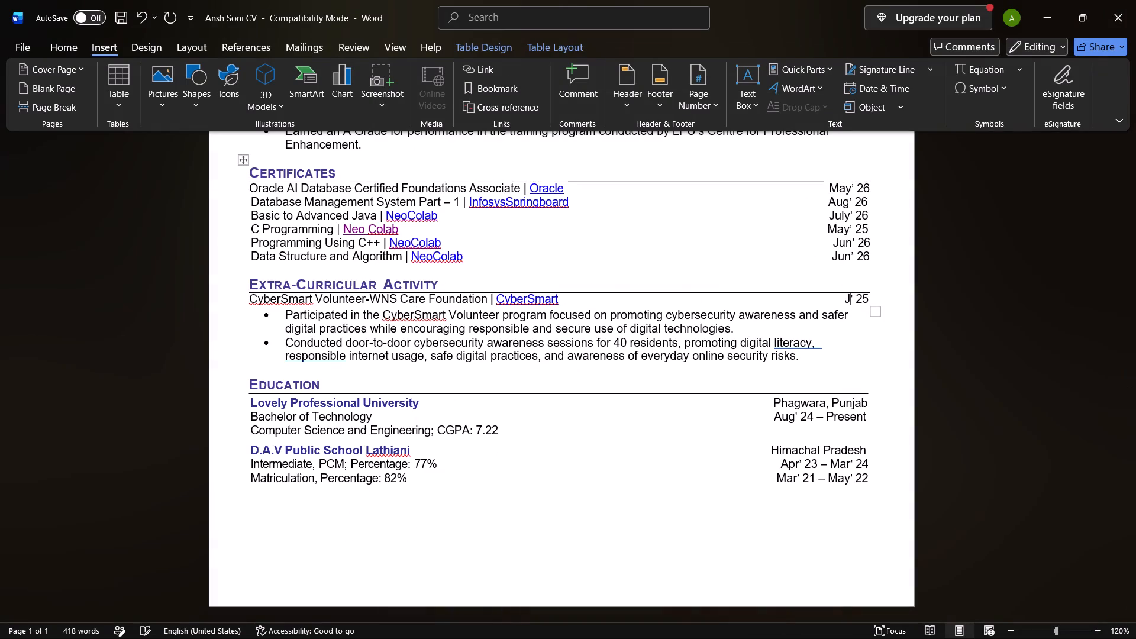
pyautogui.press('BackSpace')
pyautogui.write('ep')
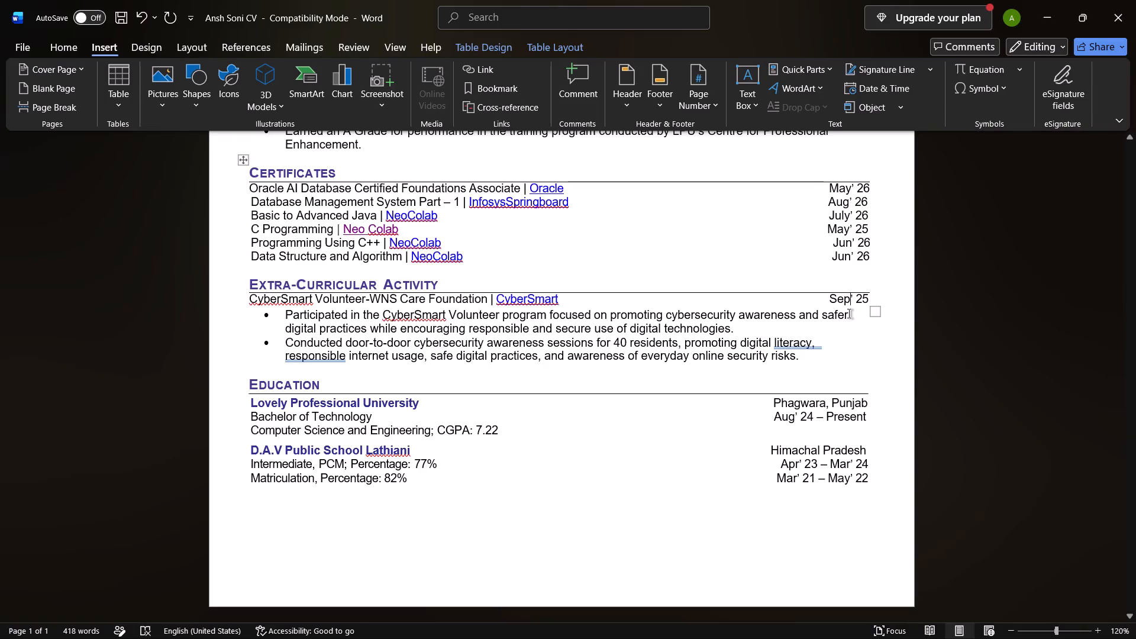
# Open the Basic to Advanced Python training's certificate link, check its completion date, and return to the CV.
pyautogui.scroll(1, 768, 318)
pyautogui.scroll(-1, 768, 318)
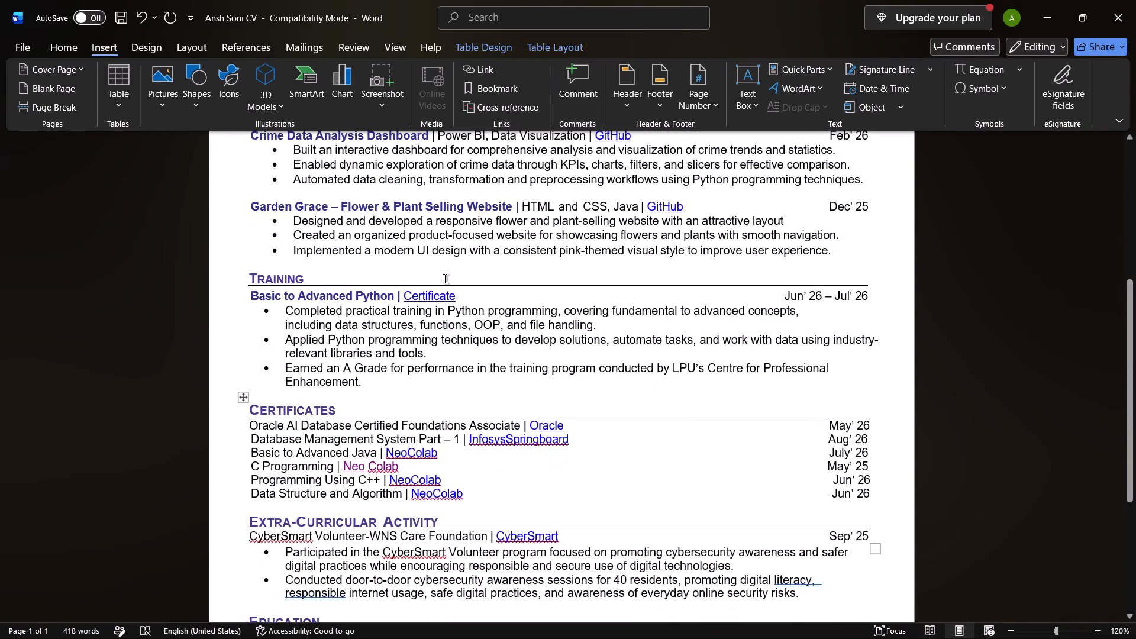
pyautogui.keyDown('ctrl'); pyautogui.click(433, 301); pyautogui.keyUp('ctrl')
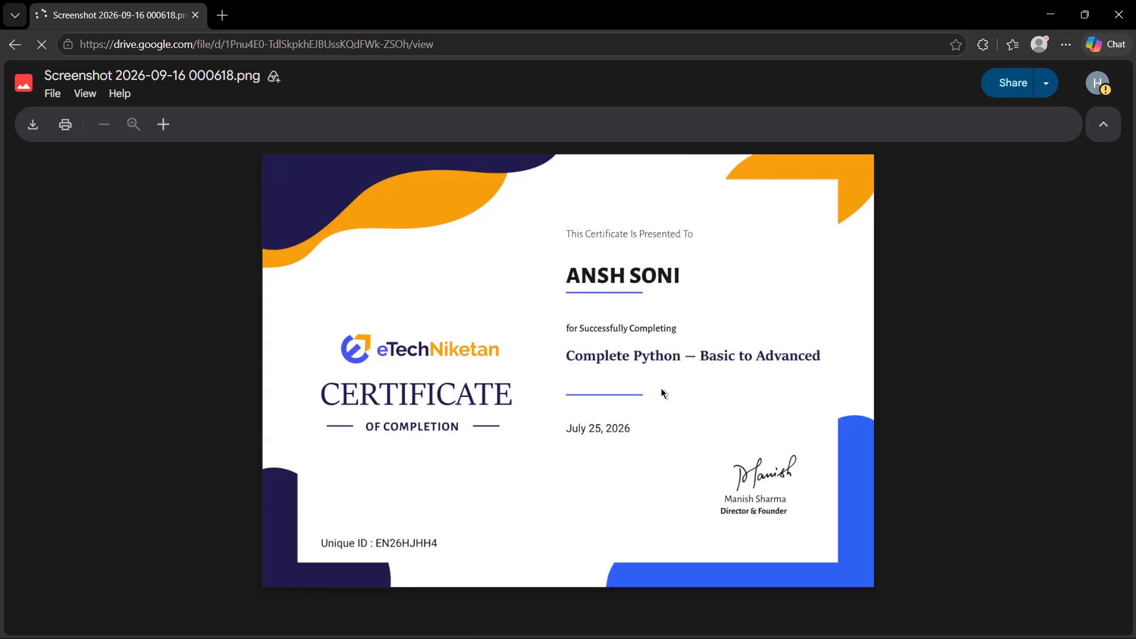
pyautogui.click(1135, 0)
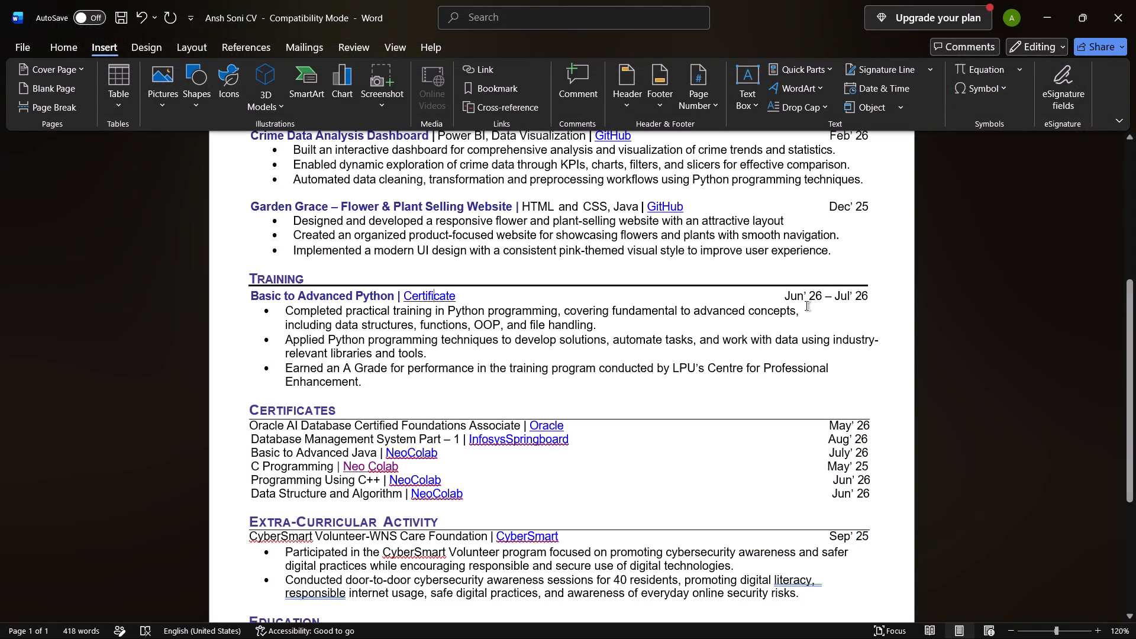
# Review the dates in the CV's project, training, certificate and extra-curricular sections.
pyautogui.scroll(-1, 772, 409)
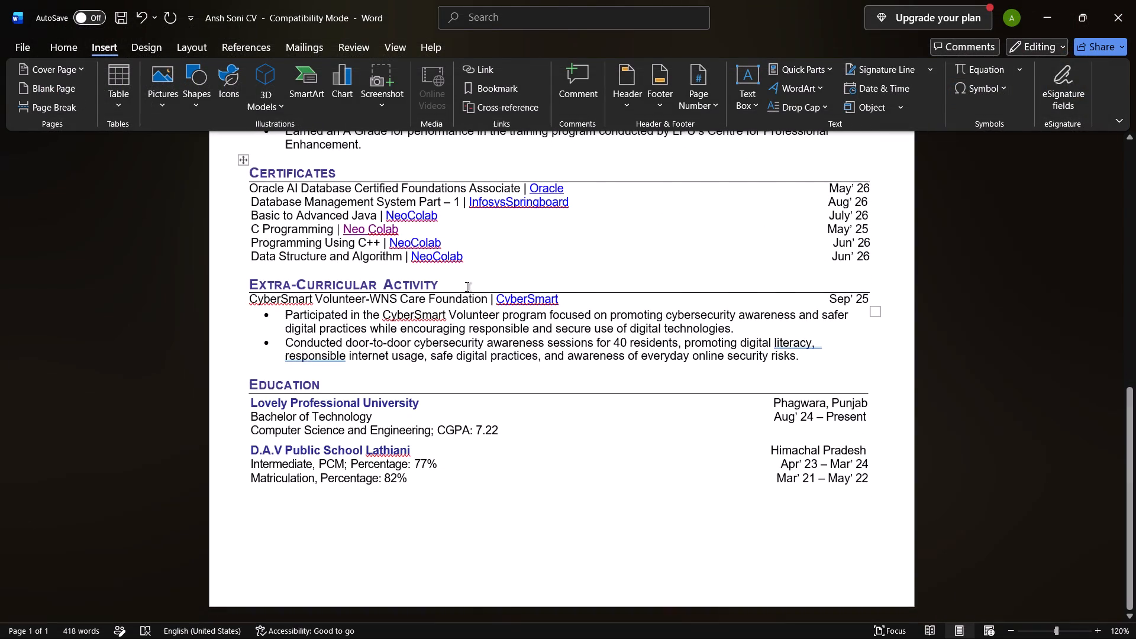
pyautogui.scroll(1, 467, 287)
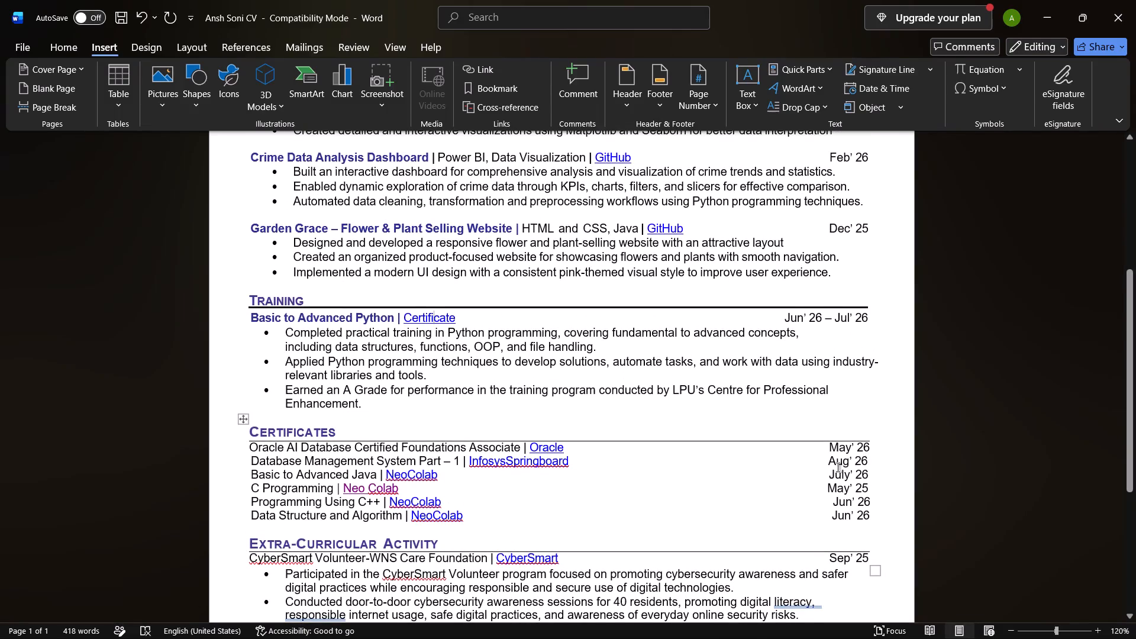
pyautogui.scroll(1, 819, 448)
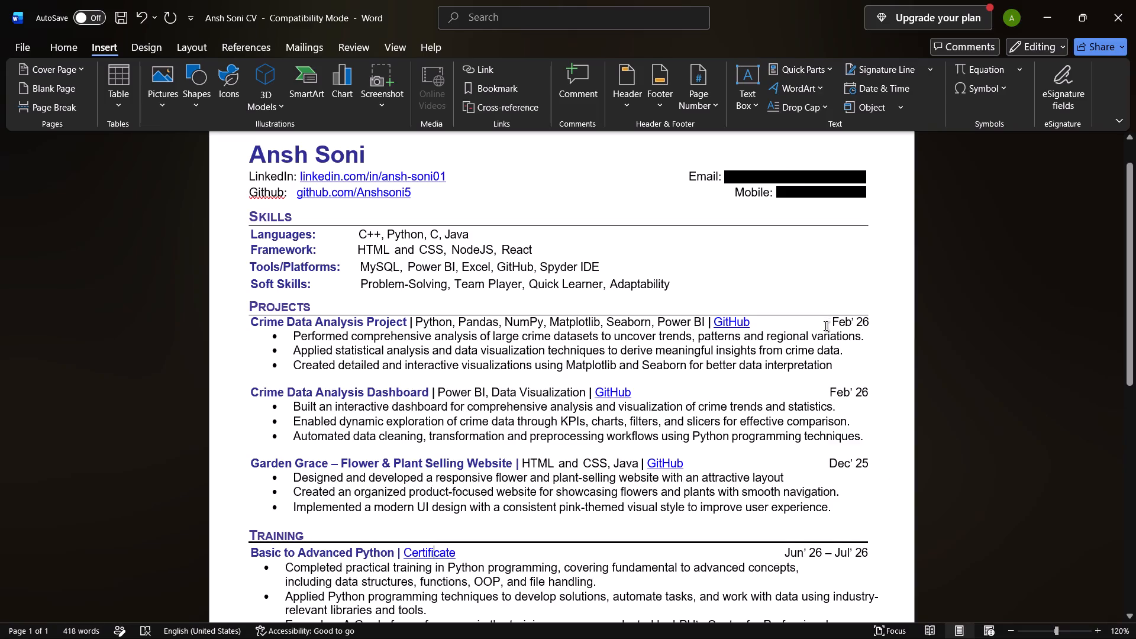
pyautogui.scroll(-1, 825, 326)
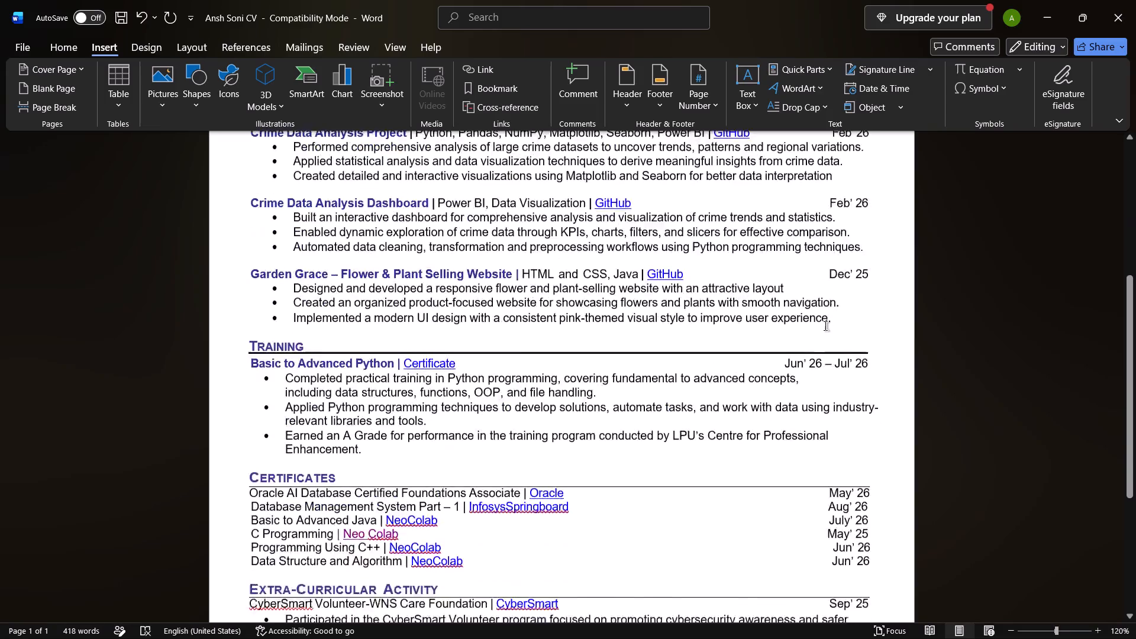
pyautogui.scroll(-2, 825, 326)
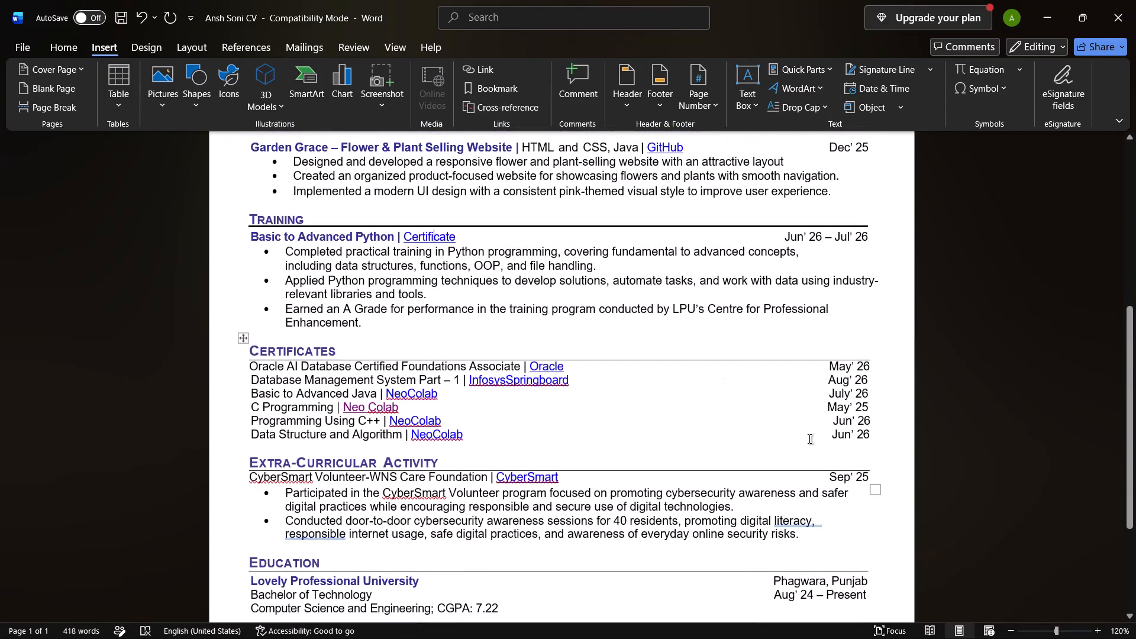
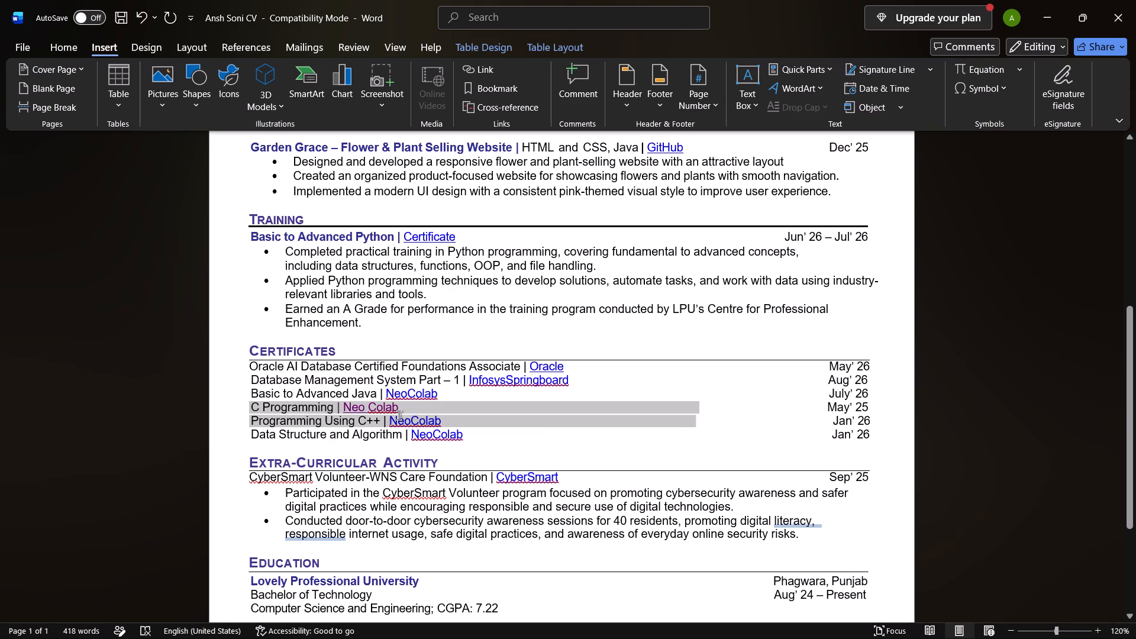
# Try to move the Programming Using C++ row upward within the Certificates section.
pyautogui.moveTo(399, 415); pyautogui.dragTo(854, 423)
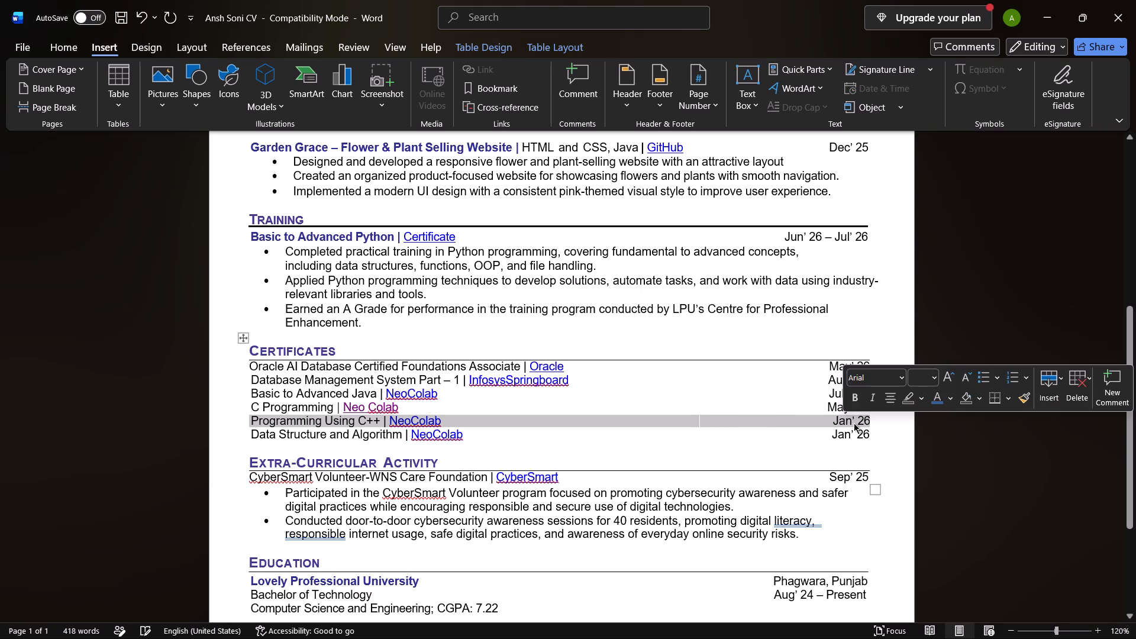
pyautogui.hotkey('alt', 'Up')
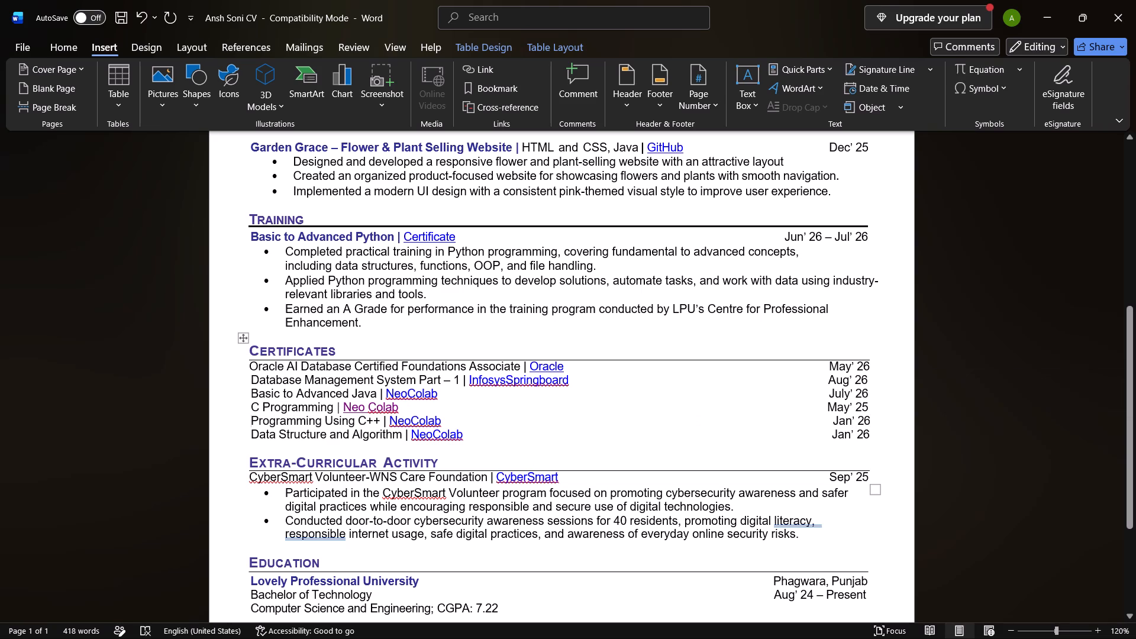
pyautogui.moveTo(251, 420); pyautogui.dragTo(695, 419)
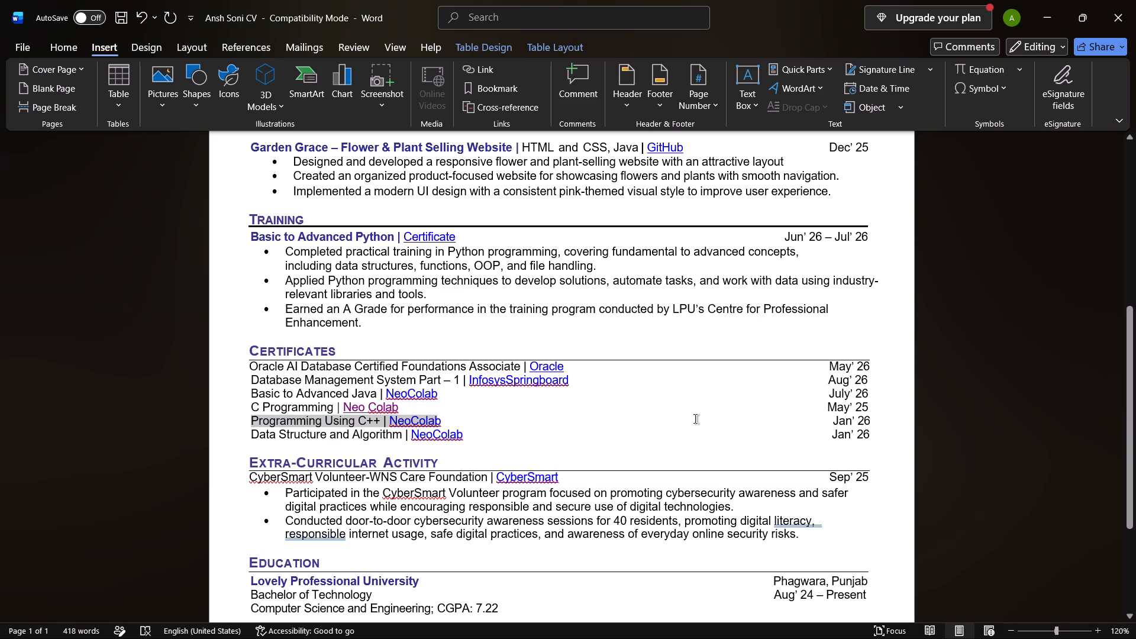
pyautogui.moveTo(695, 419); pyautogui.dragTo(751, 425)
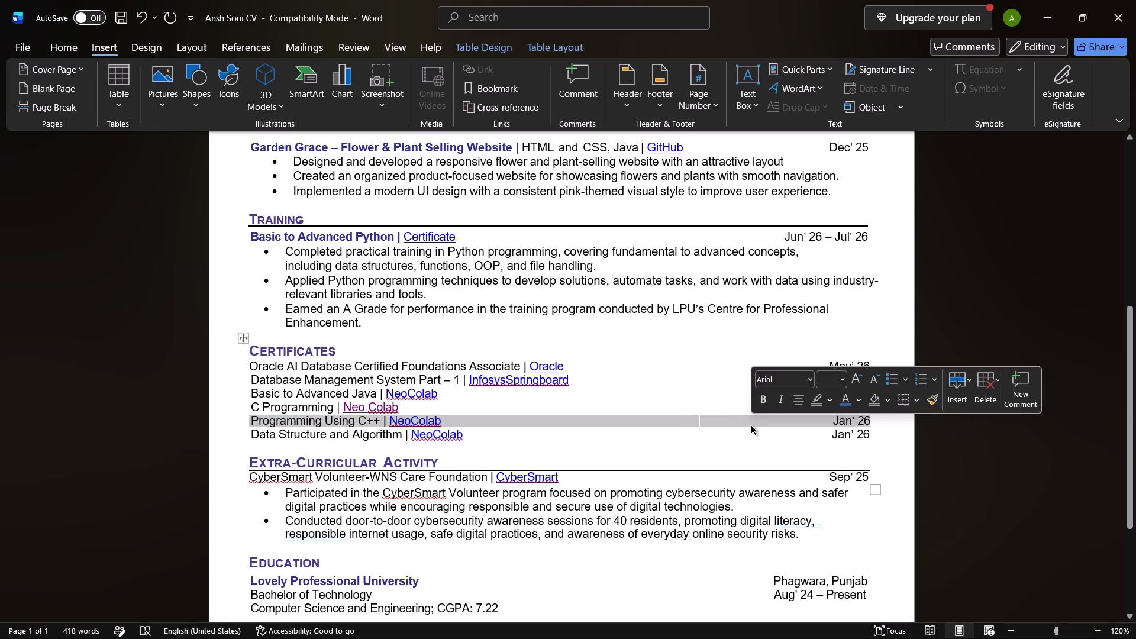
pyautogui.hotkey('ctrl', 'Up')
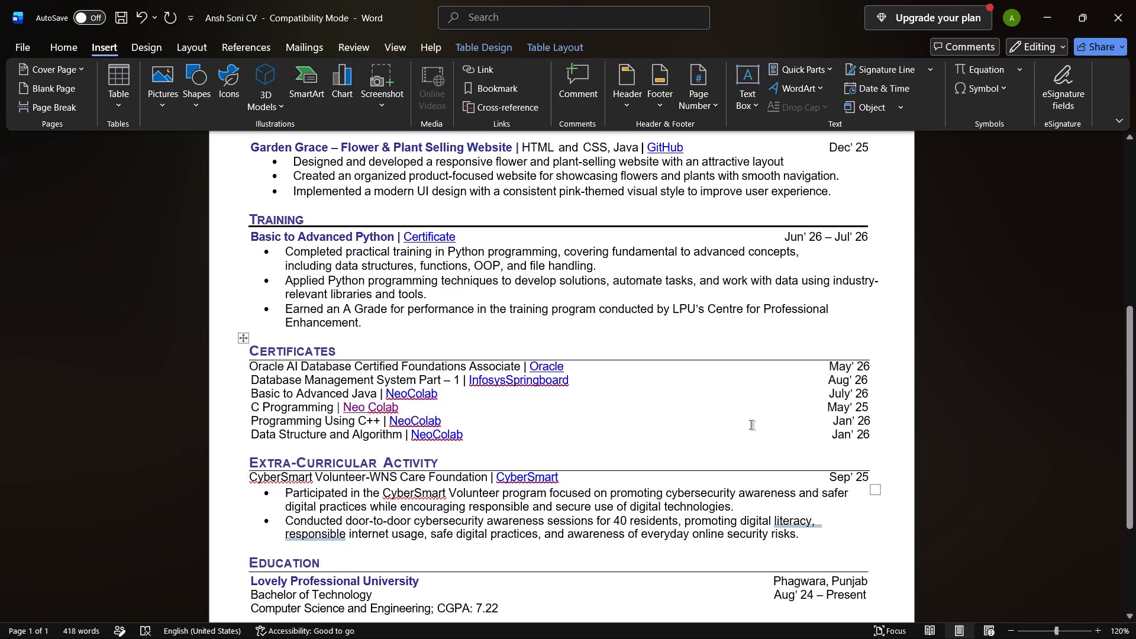
# Cut the Programming Using C++ row with its date and paste it above the Oracle entry in the Certificates section.
pyautogui.moveTo(253, 419); pyautogui.dragTo(341, 417)
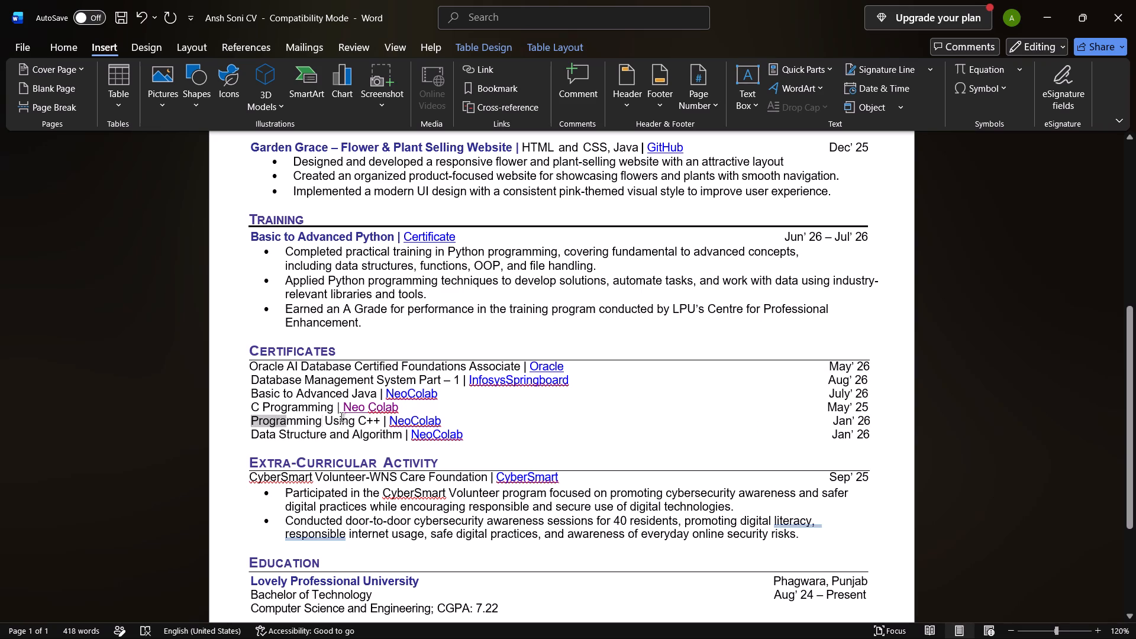
pyautogui.moveTo(341, 417); pyautogui.dragTo(886, 421)
pyautogui.hotkey('ctrl', 'x')
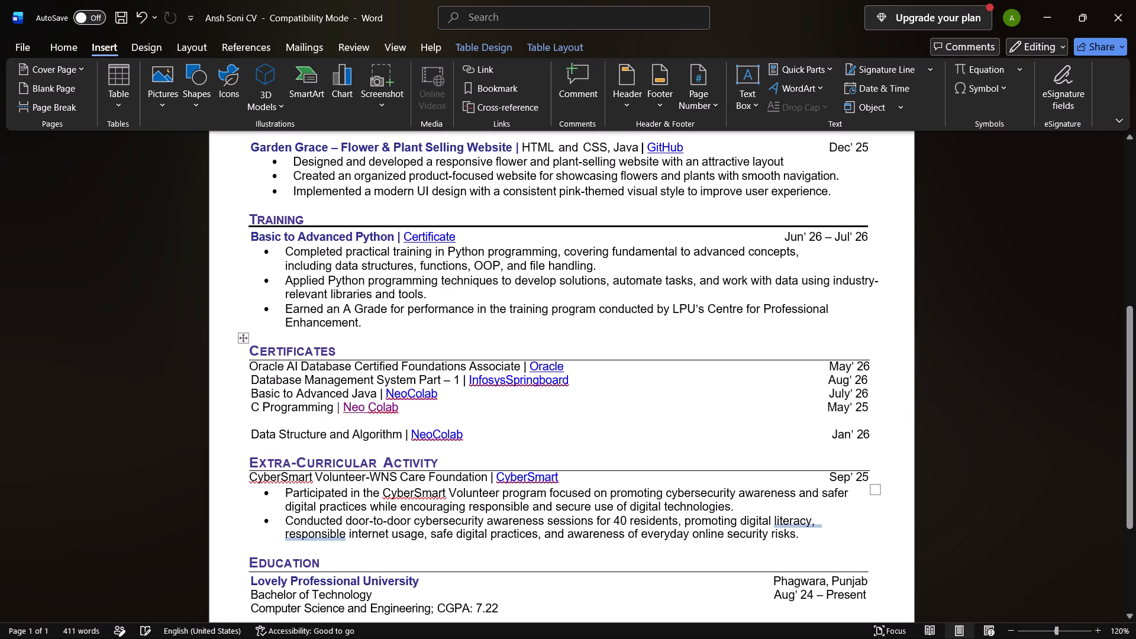
pyautogui.click(250, 369)
pyautogui.press('Return')
pyautogui.press('Up')
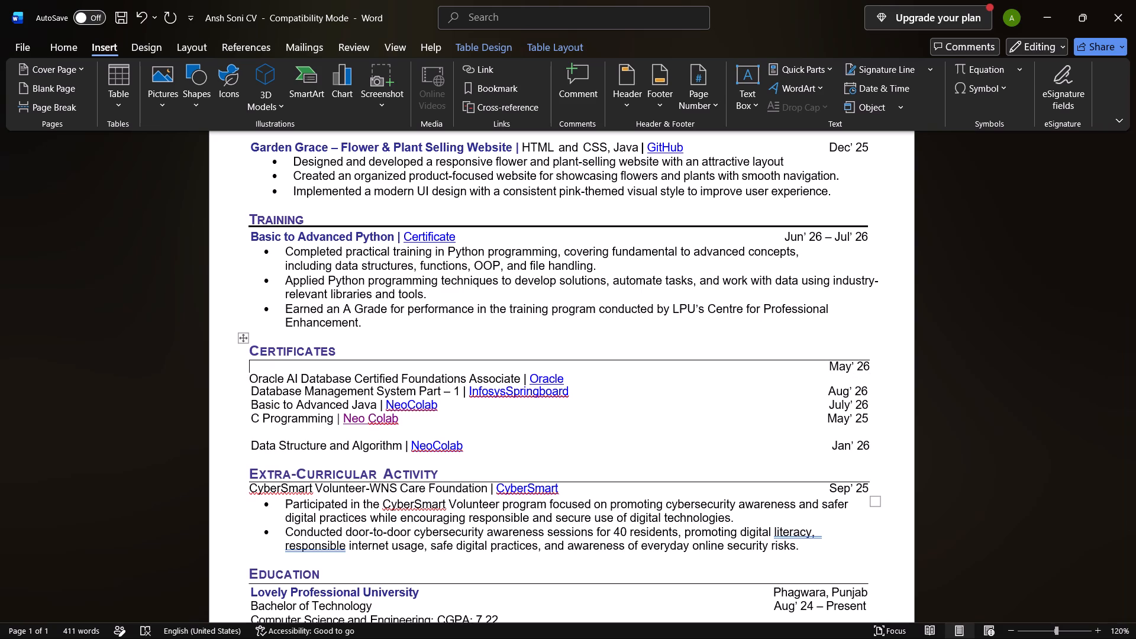
pyautogui.hotkey('ctrl', 'v')
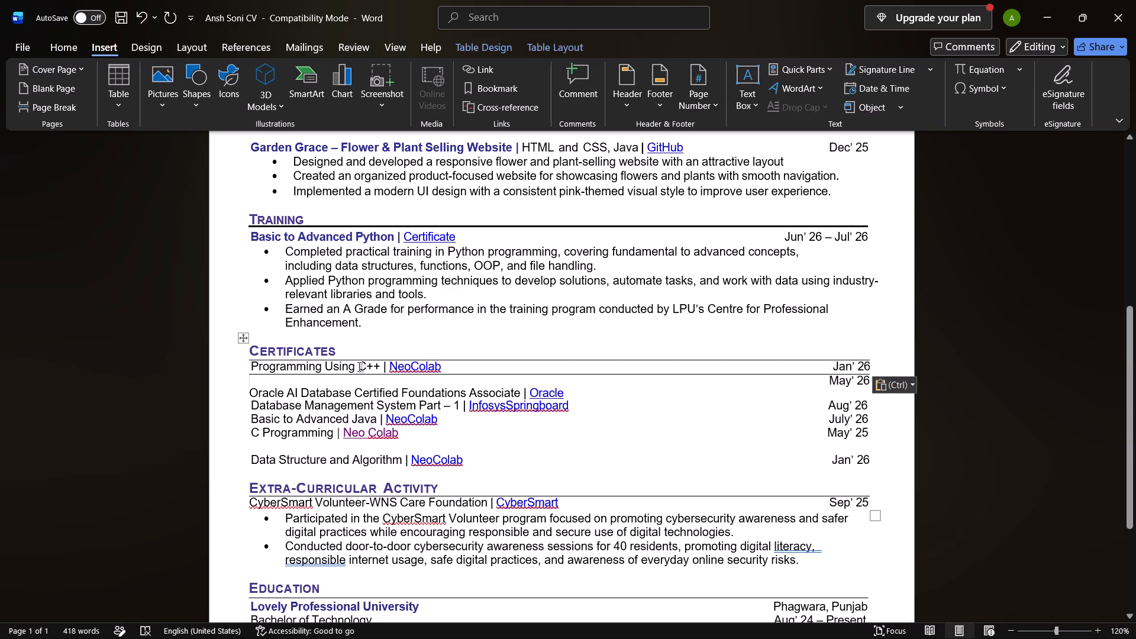
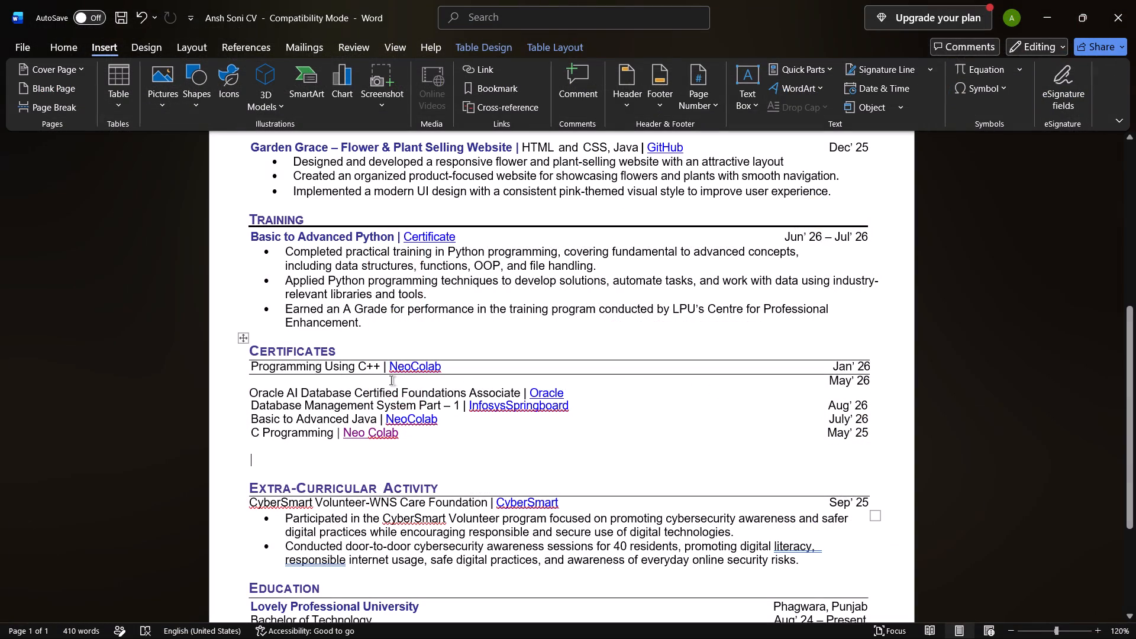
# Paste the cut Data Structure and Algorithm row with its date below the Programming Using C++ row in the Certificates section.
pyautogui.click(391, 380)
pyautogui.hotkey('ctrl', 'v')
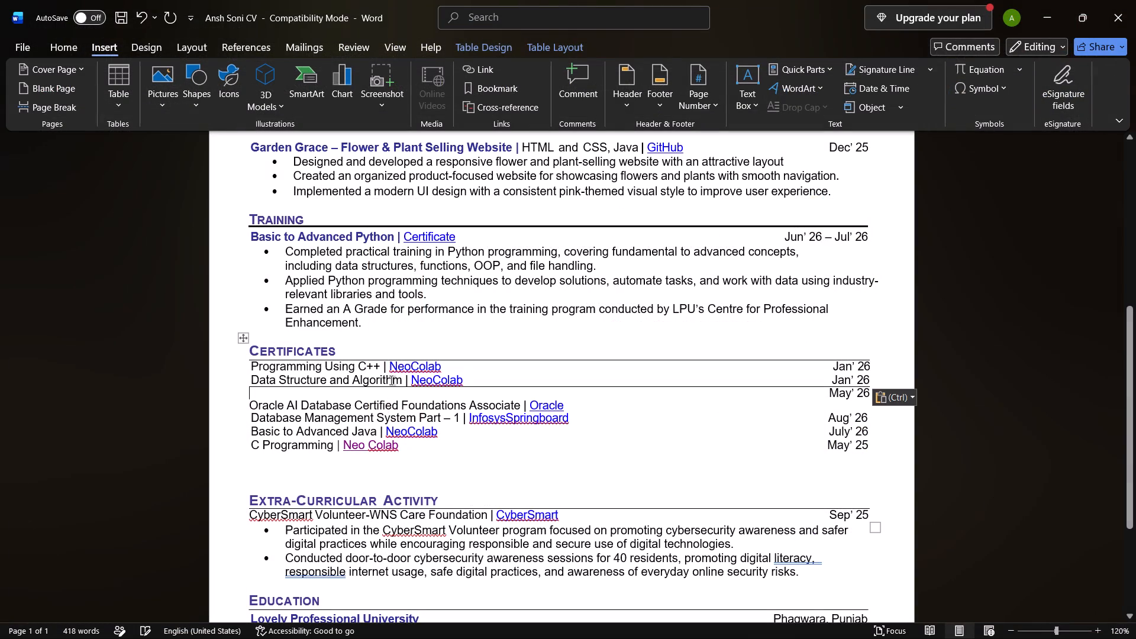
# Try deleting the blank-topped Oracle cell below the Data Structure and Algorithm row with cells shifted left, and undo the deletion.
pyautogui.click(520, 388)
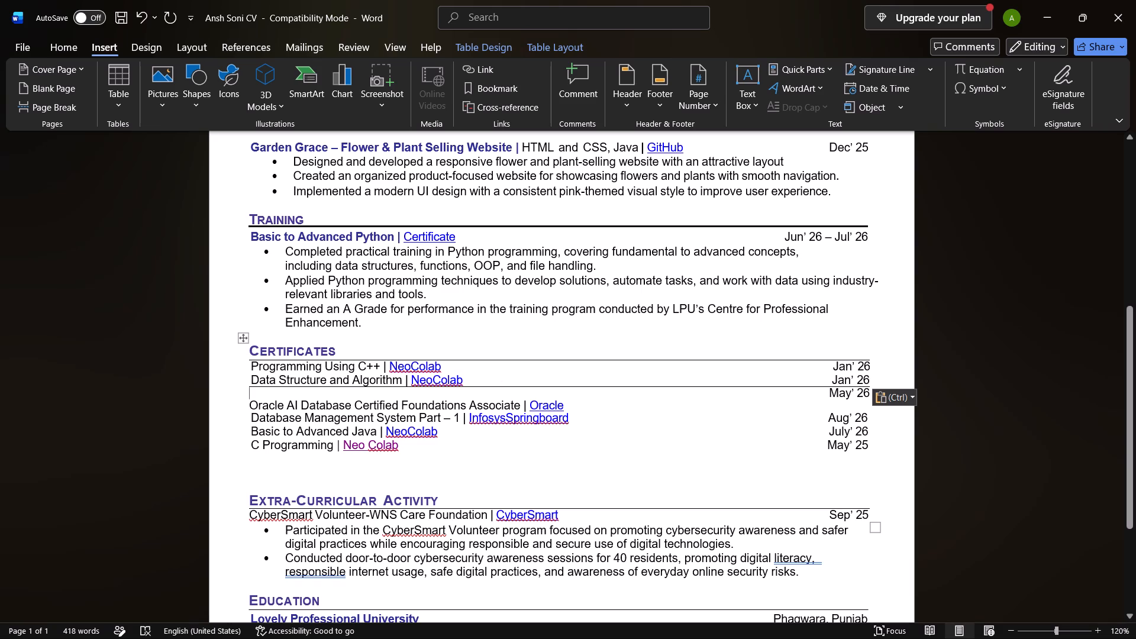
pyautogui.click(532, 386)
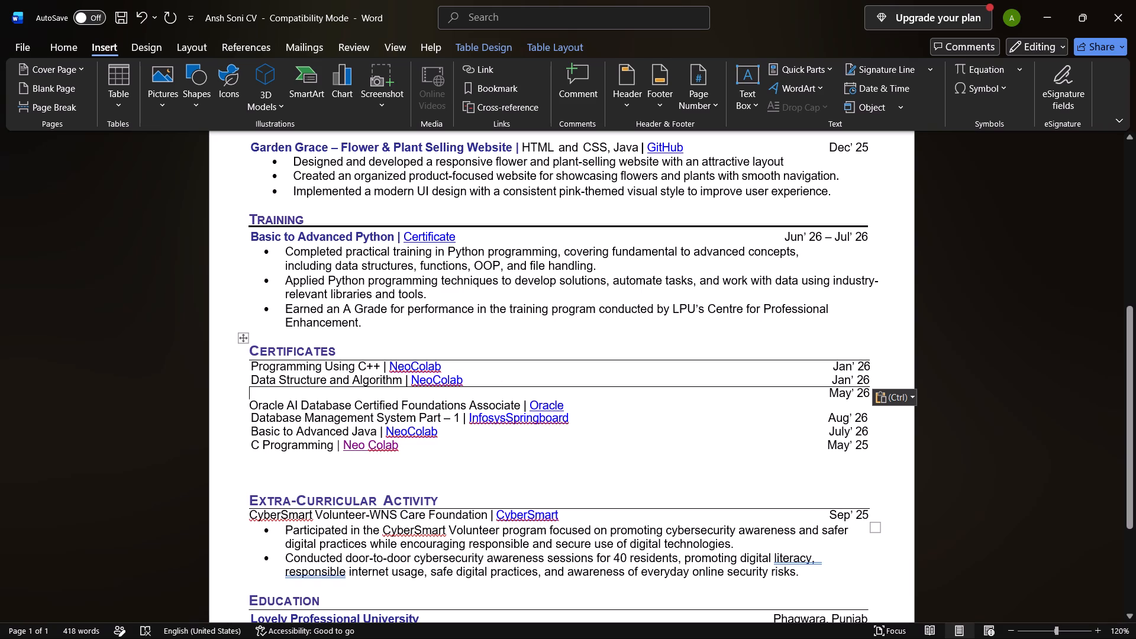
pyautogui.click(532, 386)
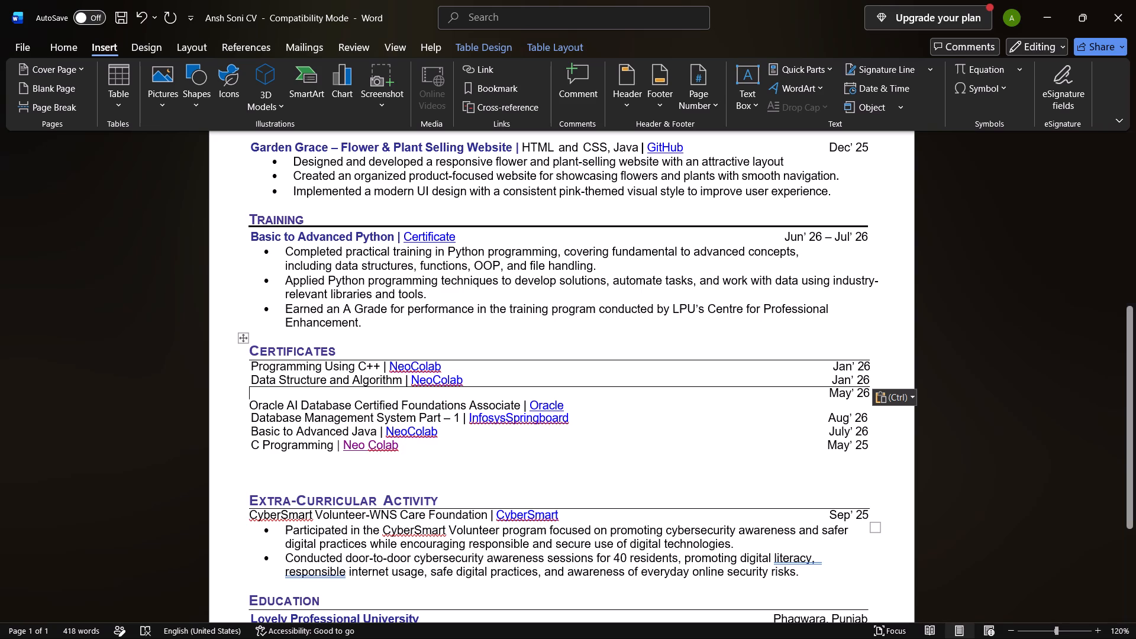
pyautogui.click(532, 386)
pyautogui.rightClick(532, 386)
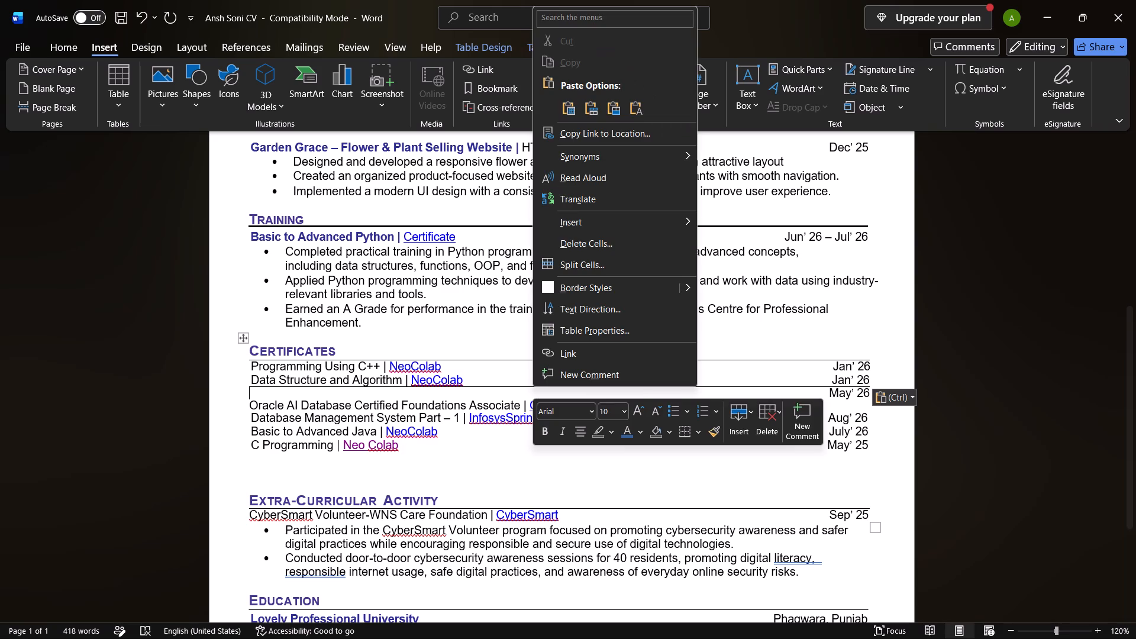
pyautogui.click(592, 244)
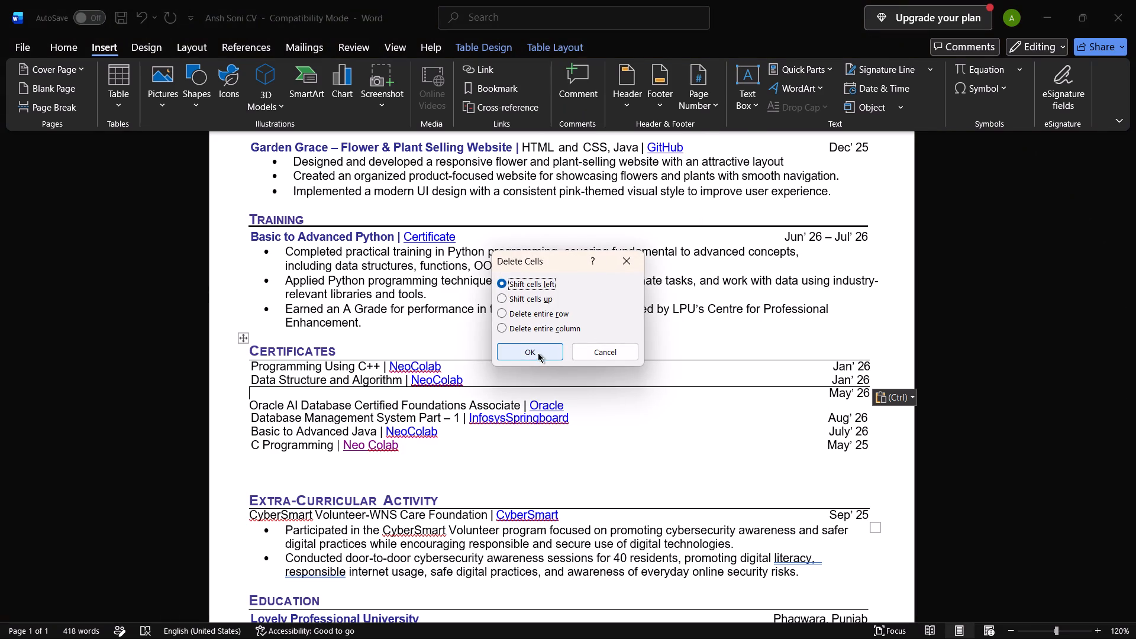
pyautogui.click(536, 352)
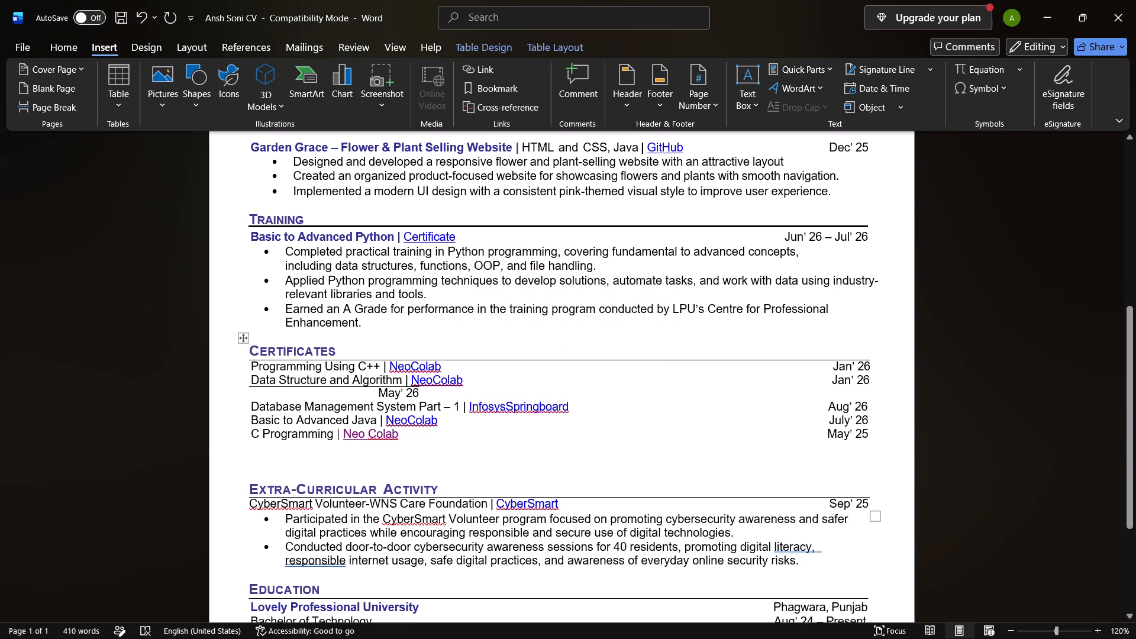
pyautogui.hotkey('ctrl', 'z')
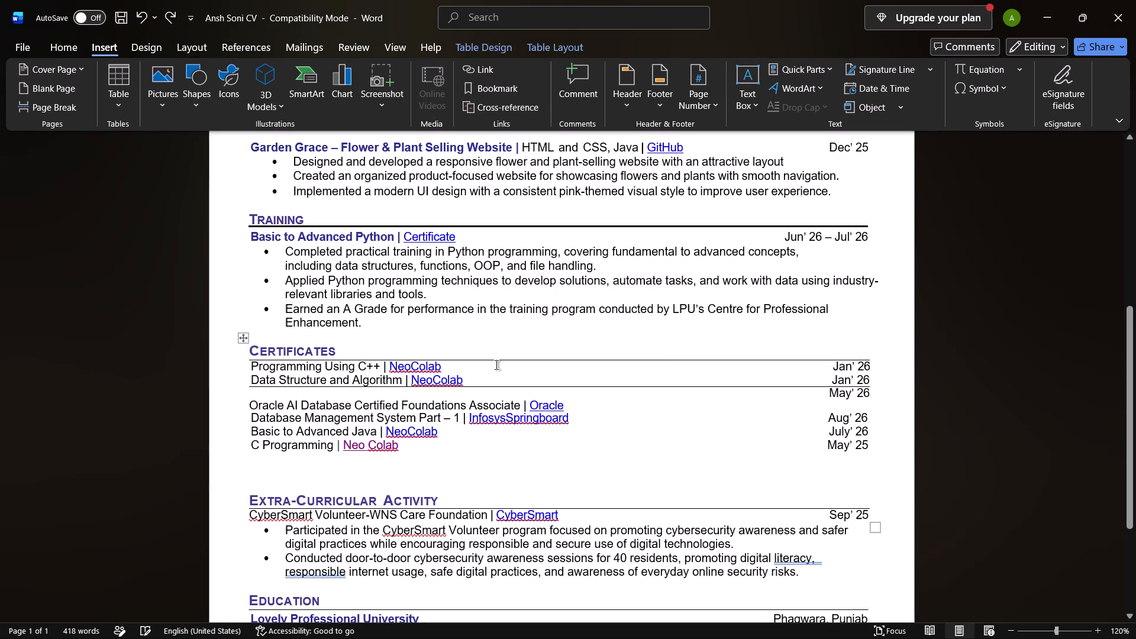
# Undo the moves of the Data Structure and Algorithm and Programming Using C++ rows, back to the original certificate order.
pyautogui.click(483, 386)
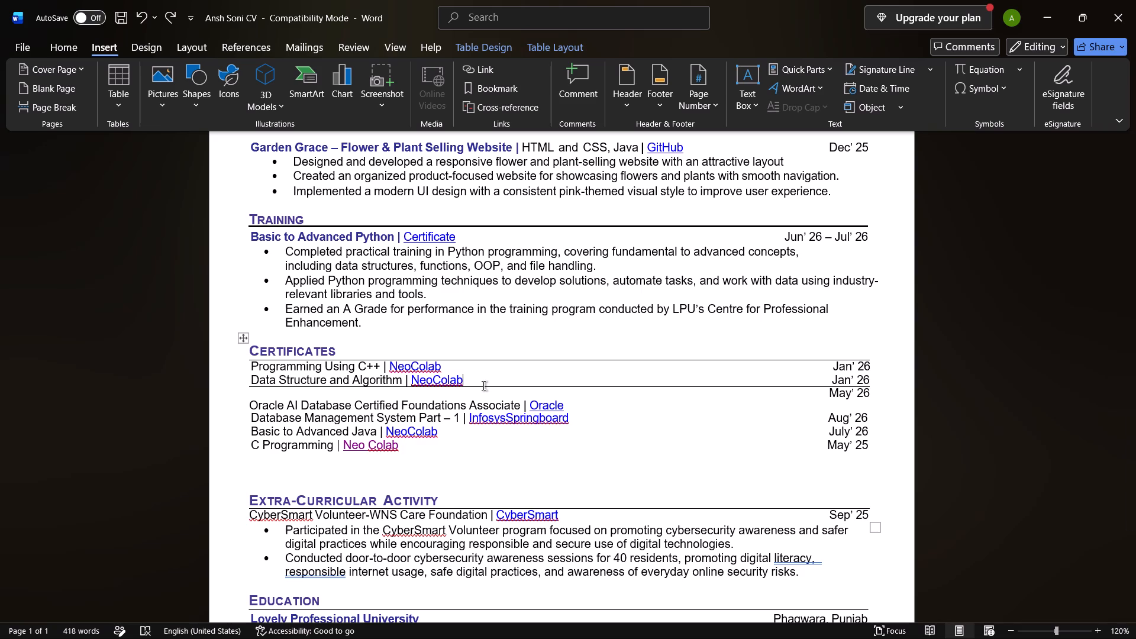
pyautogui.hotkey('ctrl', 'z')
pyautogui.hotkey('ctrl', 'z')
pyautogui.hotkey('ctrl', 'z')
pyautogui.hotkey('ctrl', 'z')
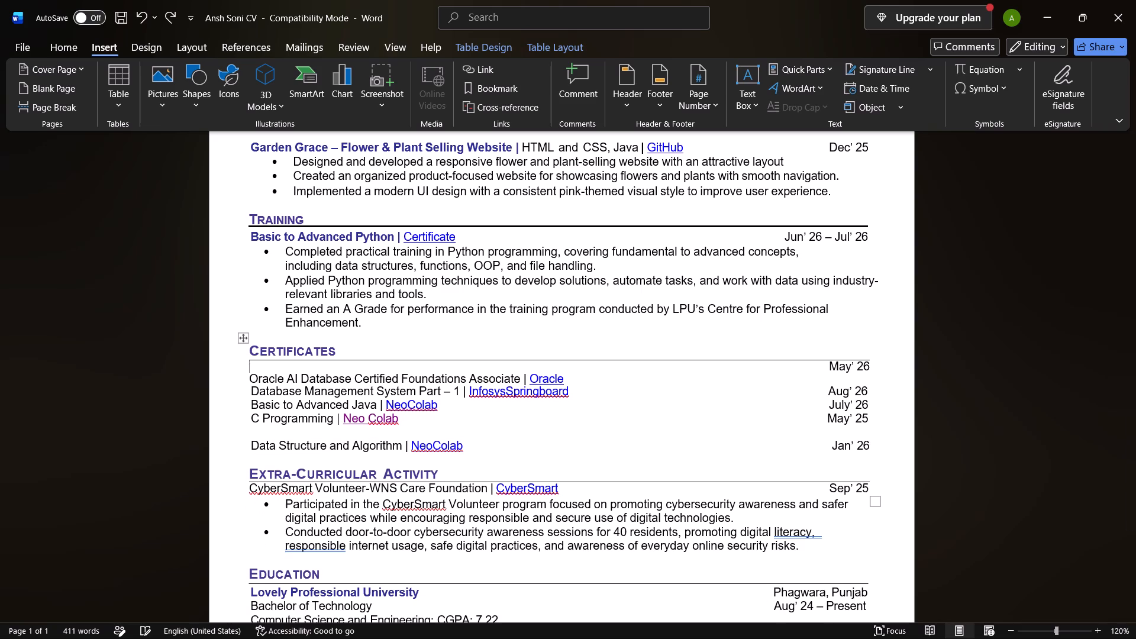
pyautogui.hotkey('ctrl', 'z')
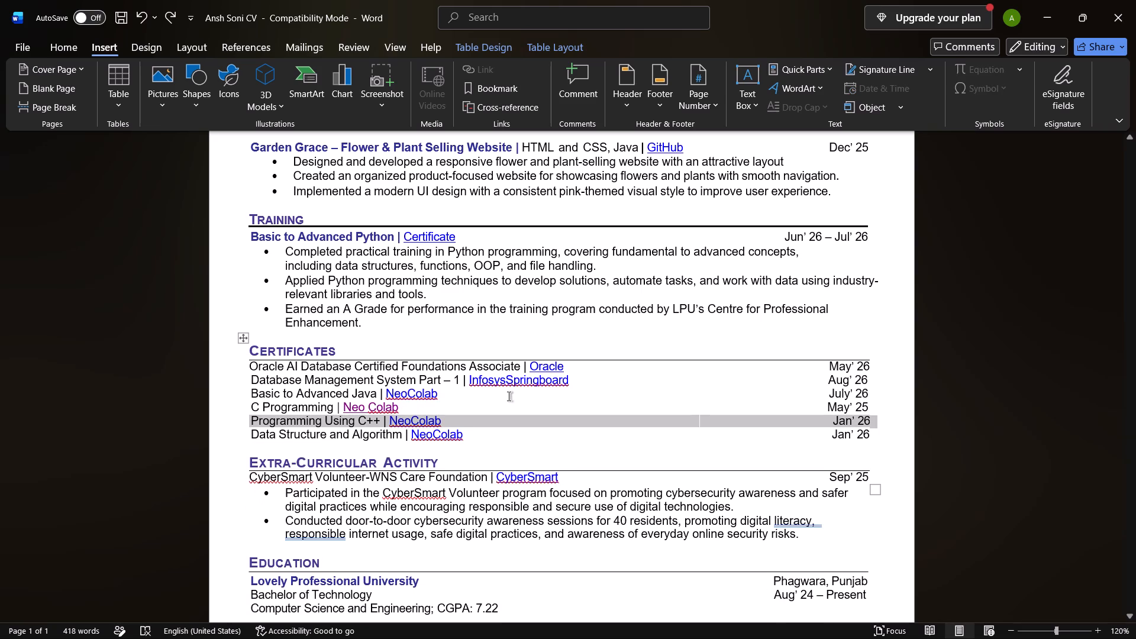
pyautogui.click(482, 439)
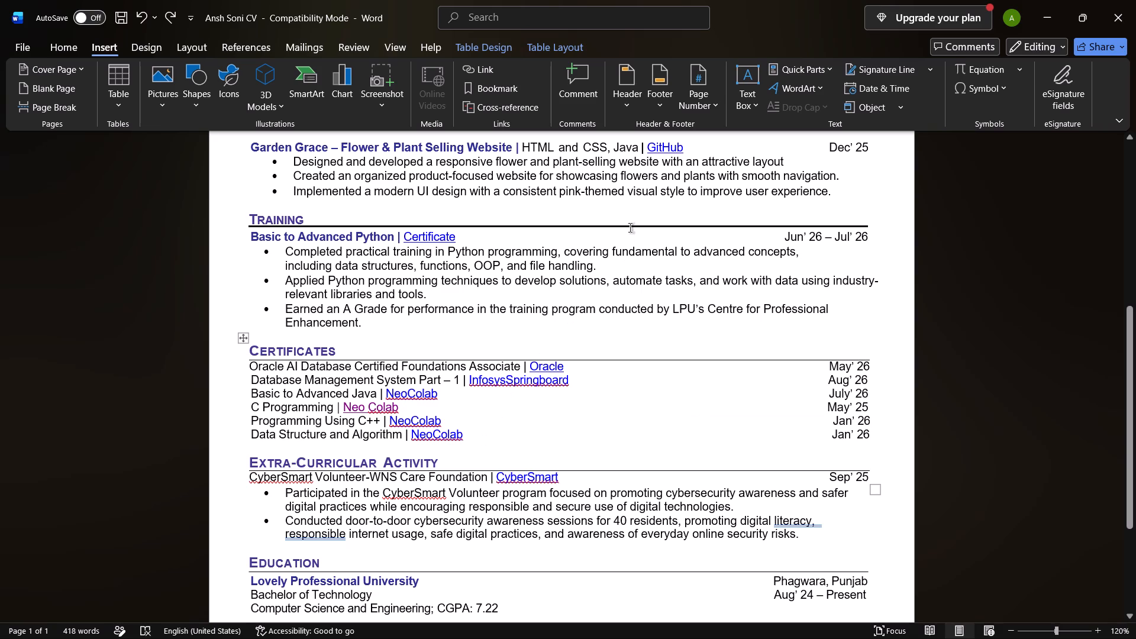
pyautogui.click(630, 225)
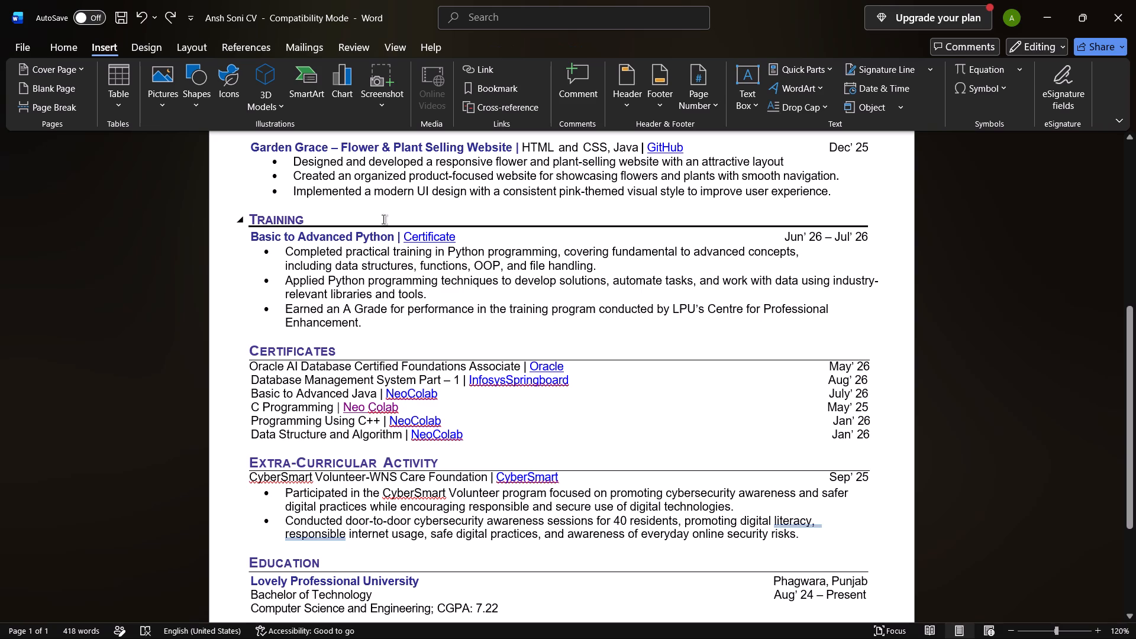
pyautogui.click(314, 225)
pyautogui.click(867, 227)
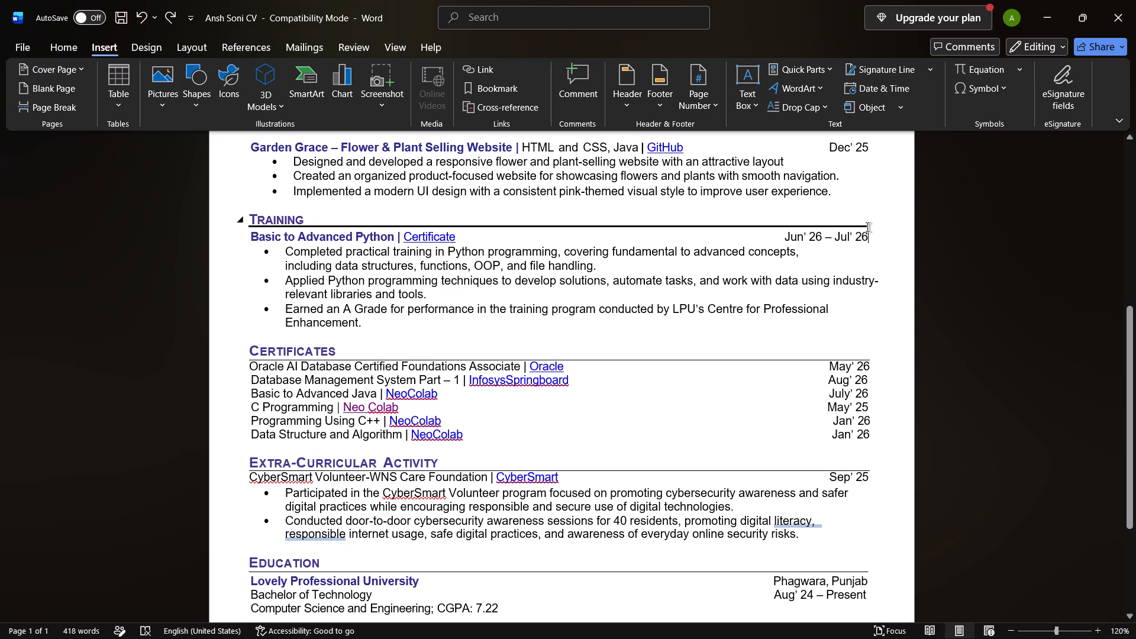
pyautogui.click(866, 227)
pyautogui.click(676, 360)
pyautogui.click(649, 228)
# Cut the Data Structure and Algorithm row with its date from the end of the Certificates section.
pyautogui.moveTo(251, 433); pyautogui.dragTo(700, 485)
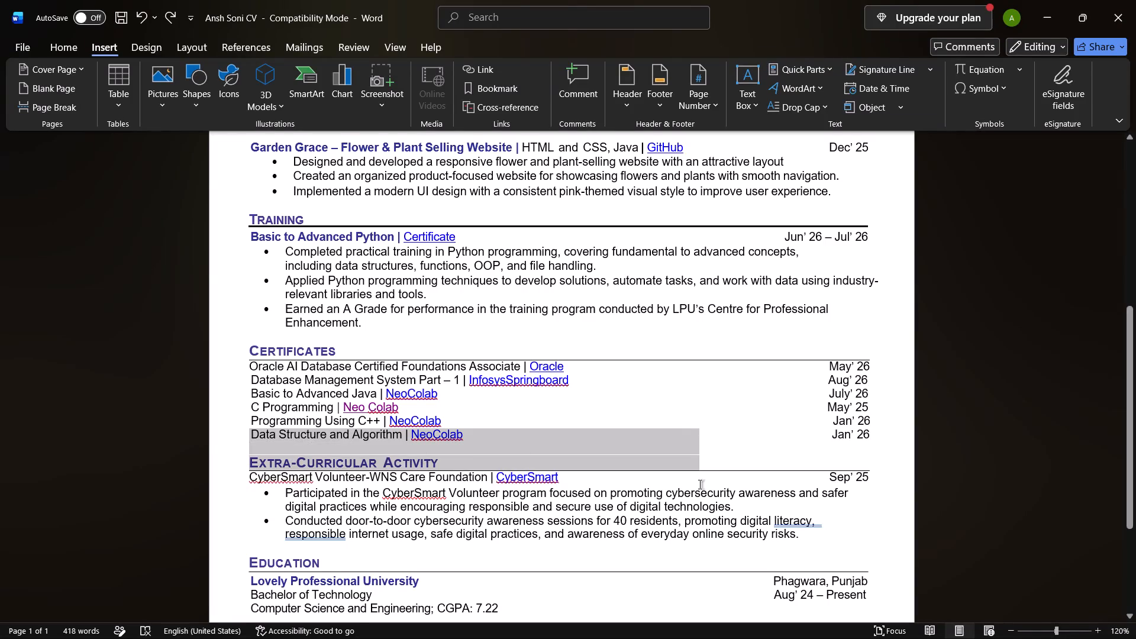
pyautogui.moveTo(700, 485); pyautogui.dragTo(892, 434)
pyautogui.hotkey('ctrl', 'x')
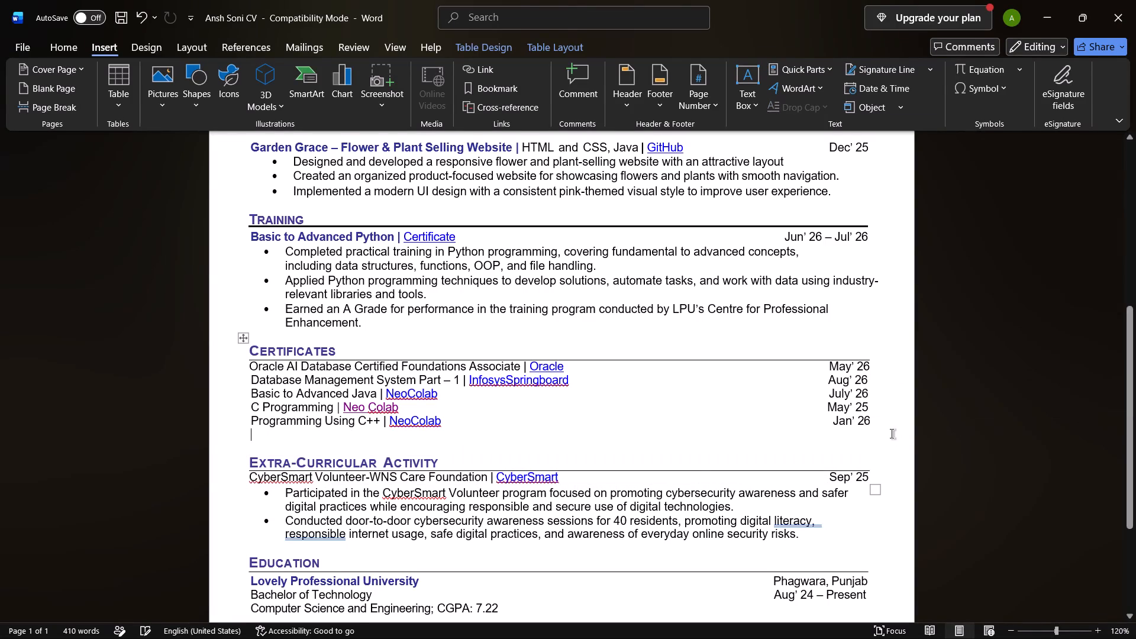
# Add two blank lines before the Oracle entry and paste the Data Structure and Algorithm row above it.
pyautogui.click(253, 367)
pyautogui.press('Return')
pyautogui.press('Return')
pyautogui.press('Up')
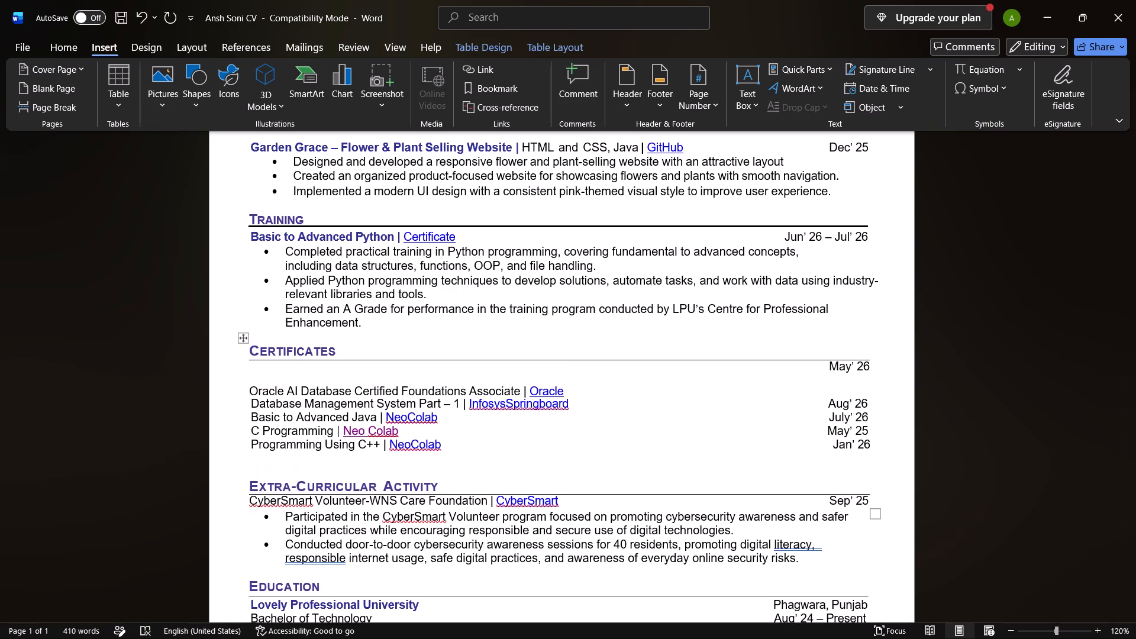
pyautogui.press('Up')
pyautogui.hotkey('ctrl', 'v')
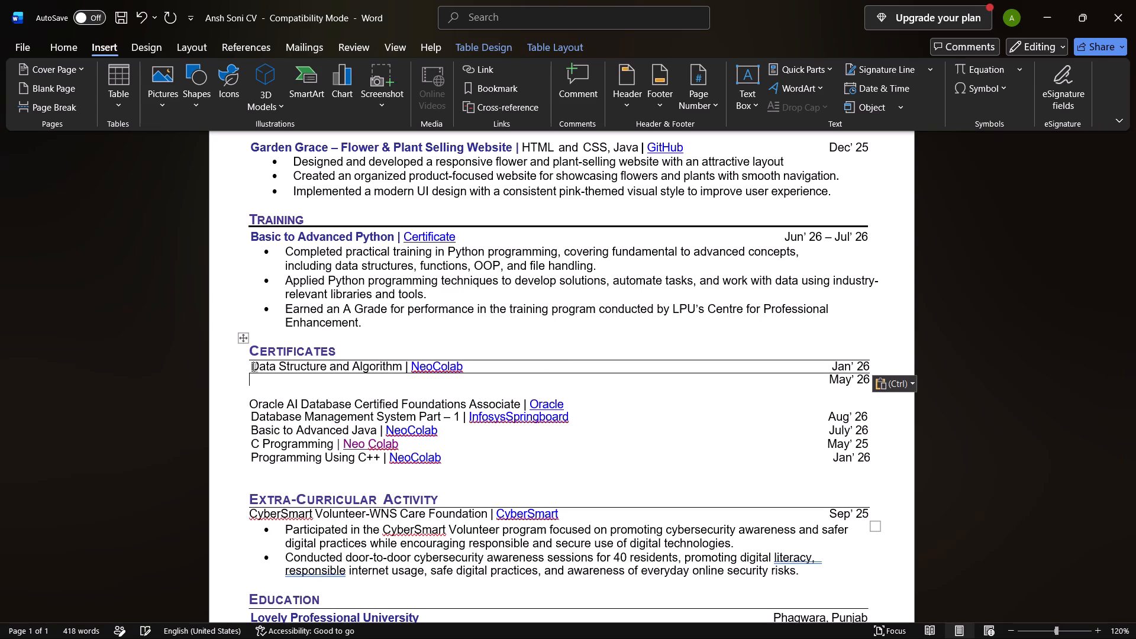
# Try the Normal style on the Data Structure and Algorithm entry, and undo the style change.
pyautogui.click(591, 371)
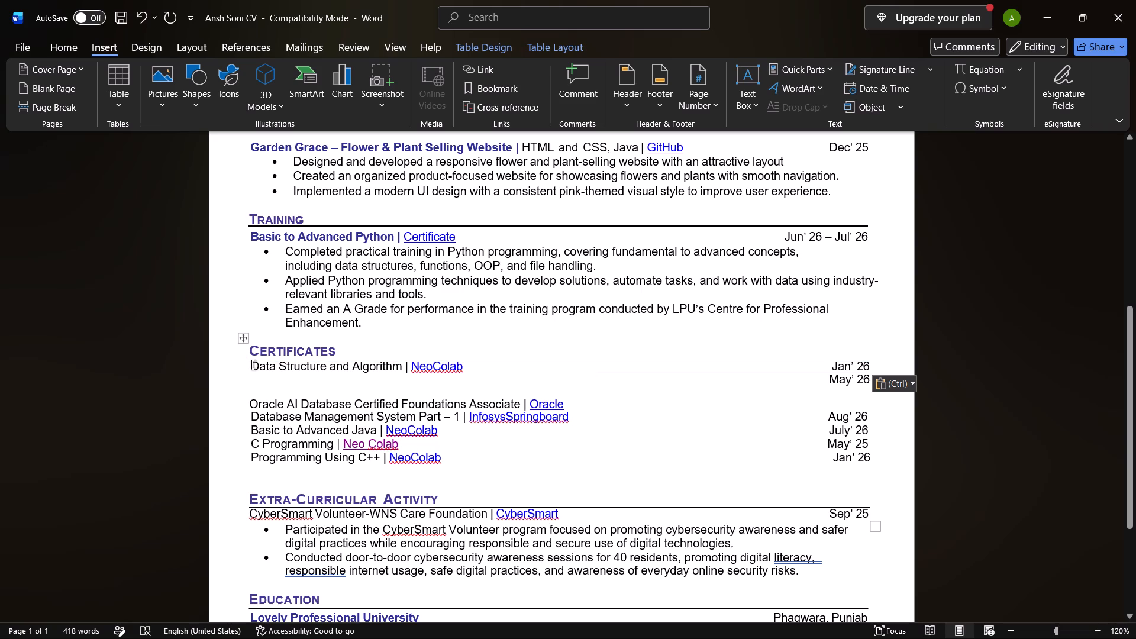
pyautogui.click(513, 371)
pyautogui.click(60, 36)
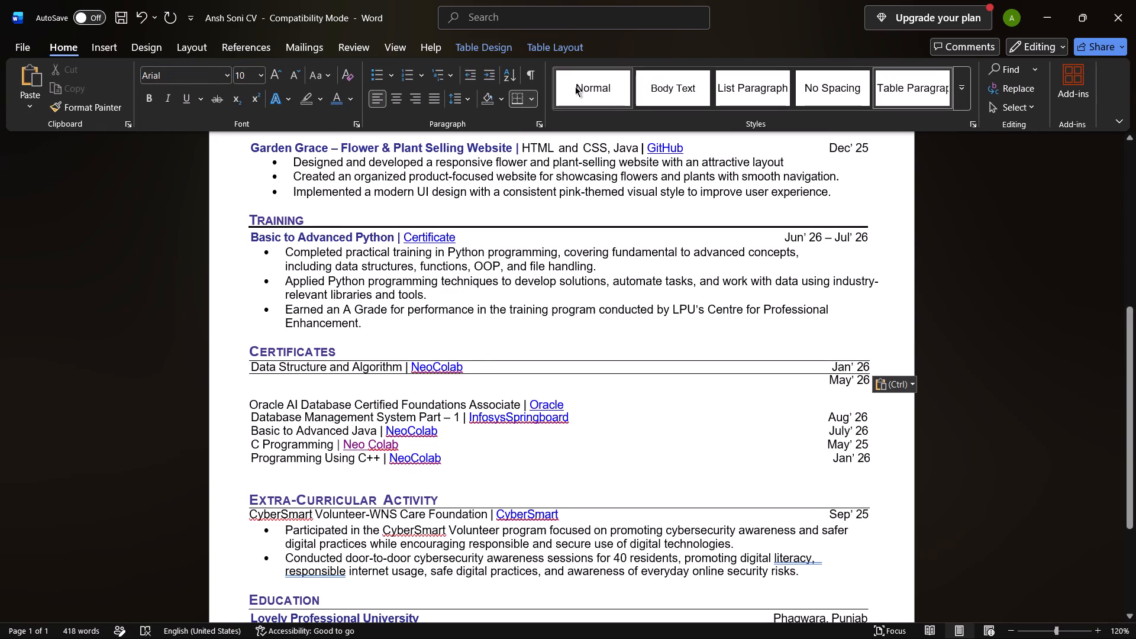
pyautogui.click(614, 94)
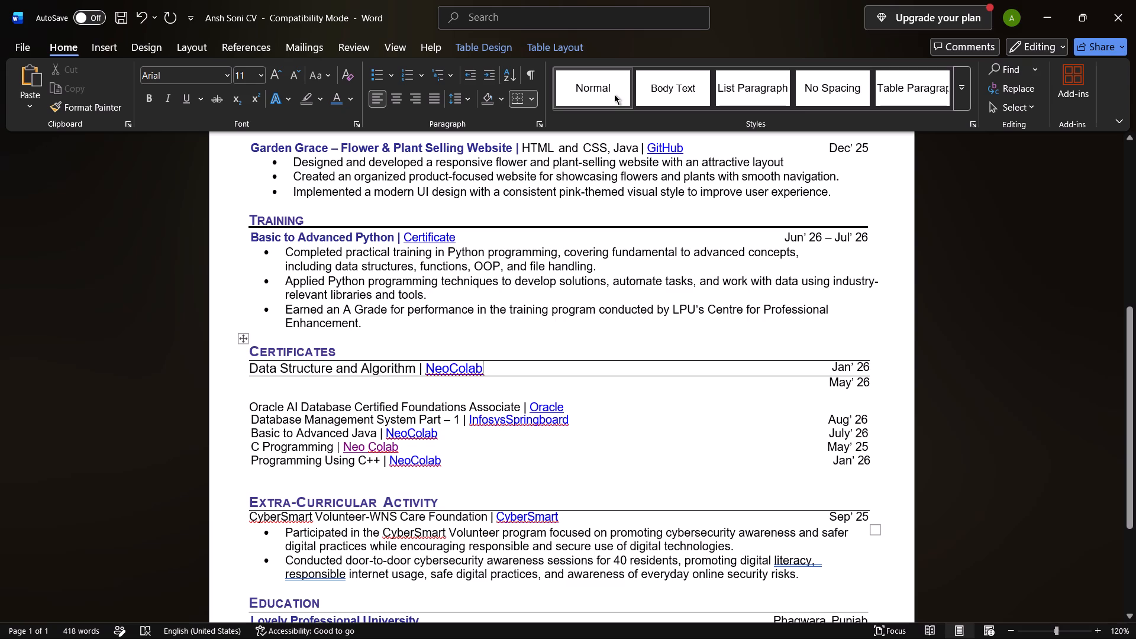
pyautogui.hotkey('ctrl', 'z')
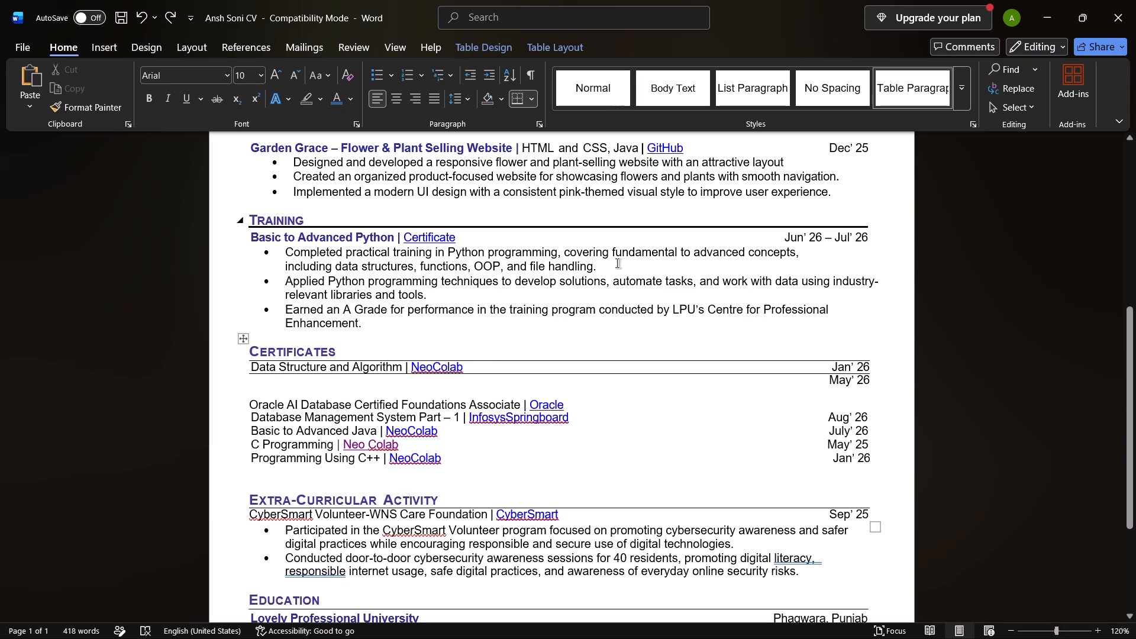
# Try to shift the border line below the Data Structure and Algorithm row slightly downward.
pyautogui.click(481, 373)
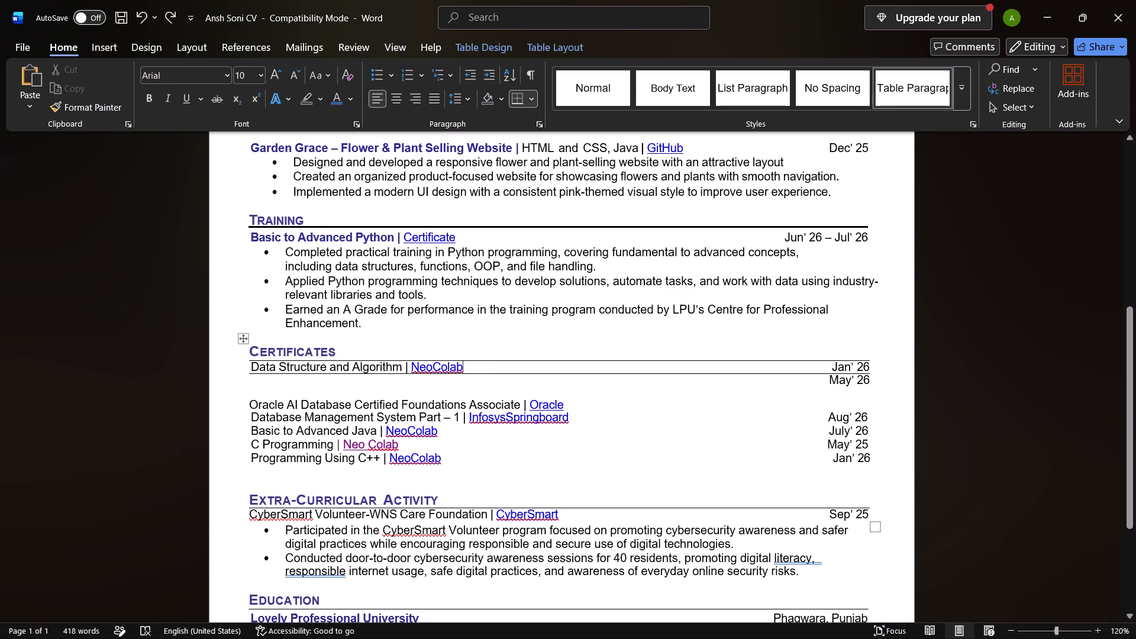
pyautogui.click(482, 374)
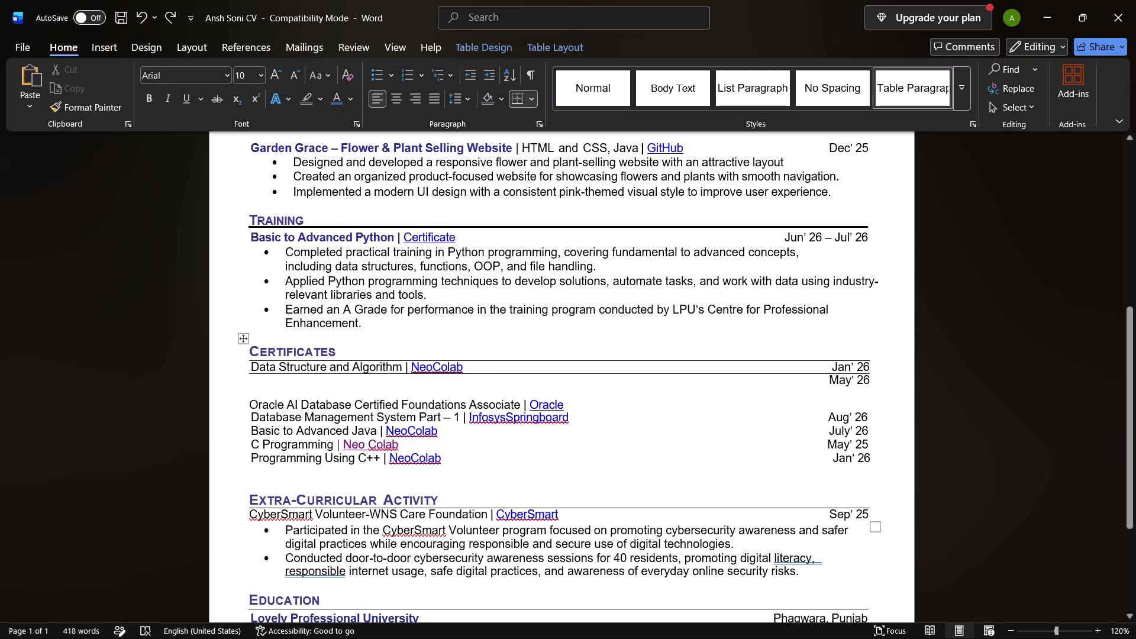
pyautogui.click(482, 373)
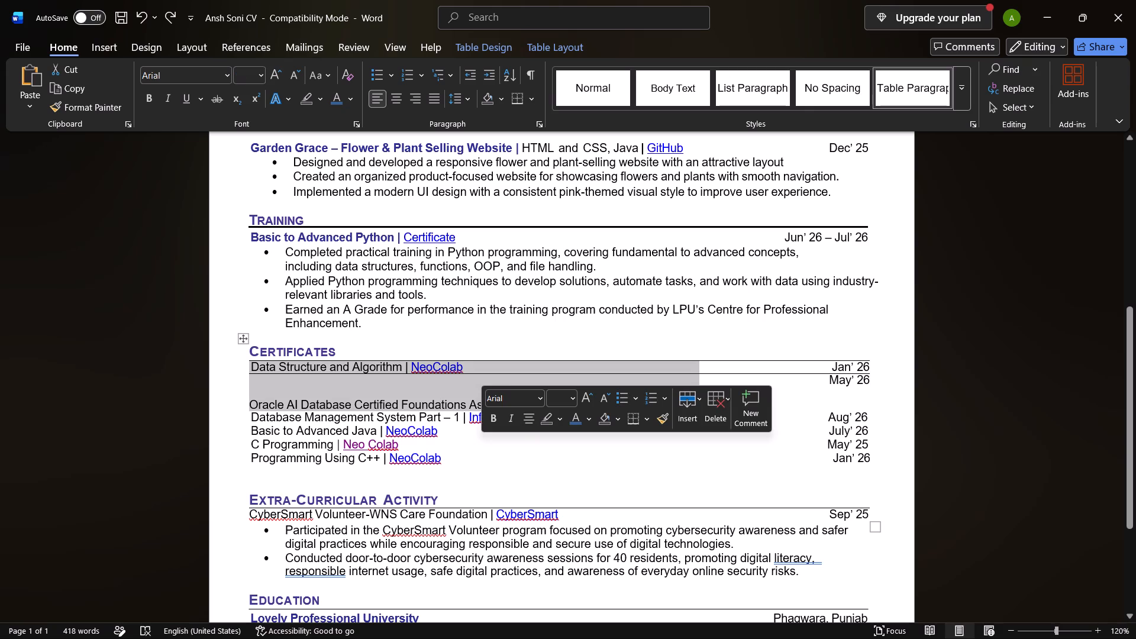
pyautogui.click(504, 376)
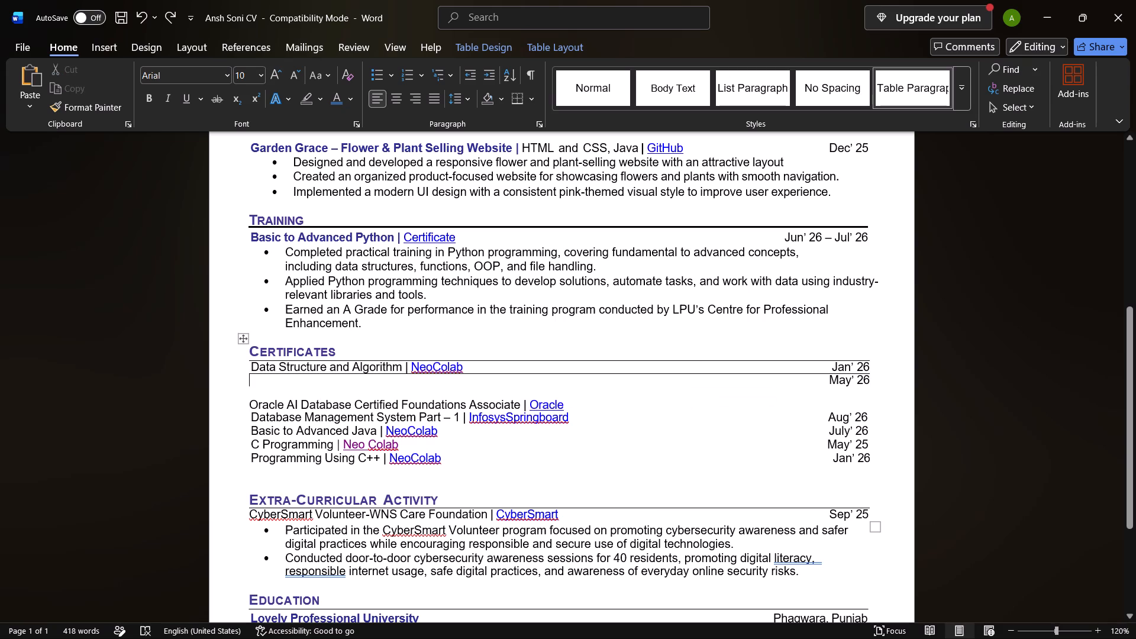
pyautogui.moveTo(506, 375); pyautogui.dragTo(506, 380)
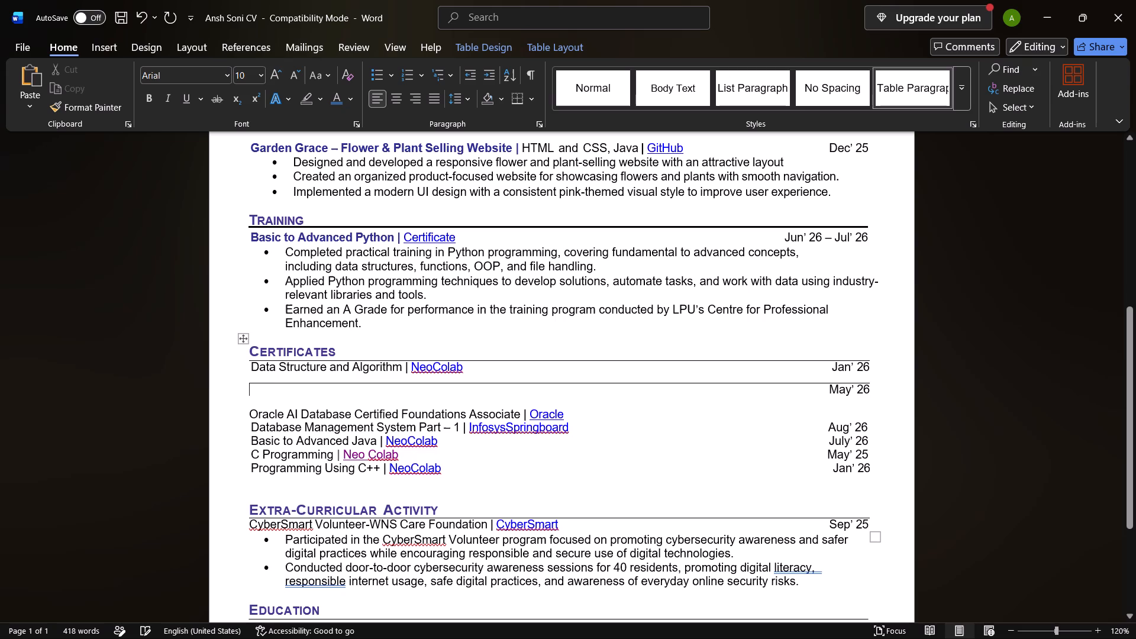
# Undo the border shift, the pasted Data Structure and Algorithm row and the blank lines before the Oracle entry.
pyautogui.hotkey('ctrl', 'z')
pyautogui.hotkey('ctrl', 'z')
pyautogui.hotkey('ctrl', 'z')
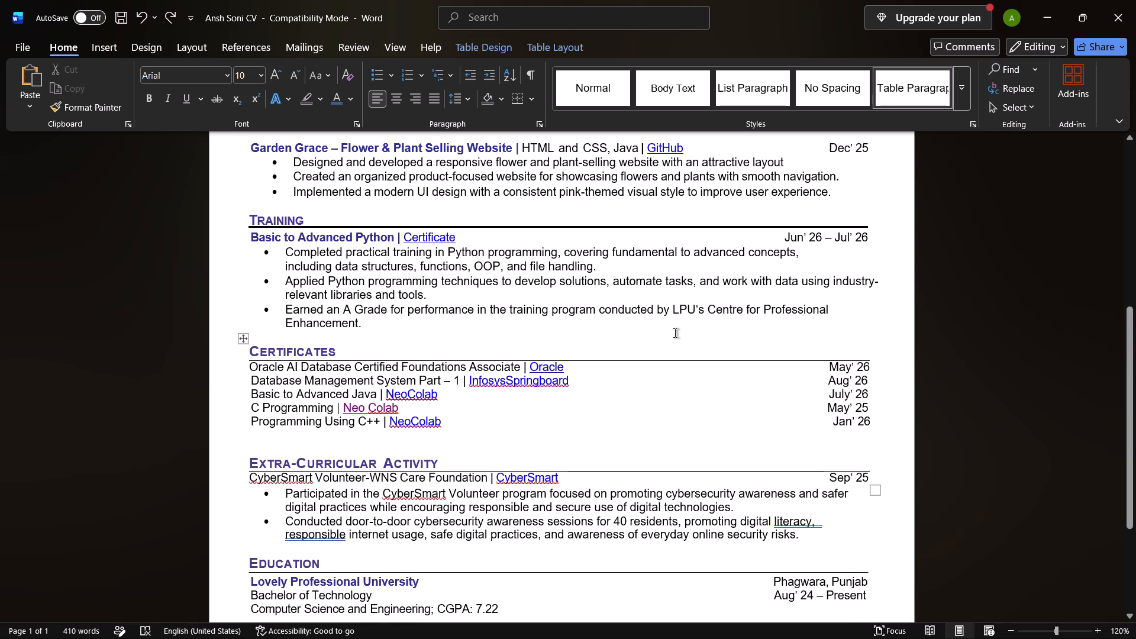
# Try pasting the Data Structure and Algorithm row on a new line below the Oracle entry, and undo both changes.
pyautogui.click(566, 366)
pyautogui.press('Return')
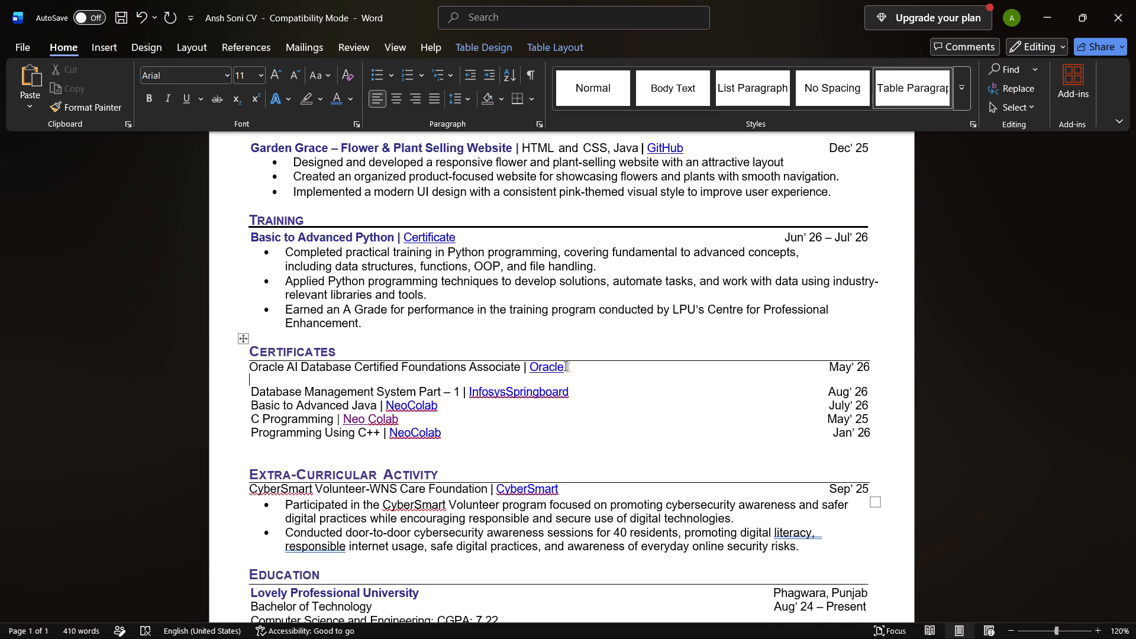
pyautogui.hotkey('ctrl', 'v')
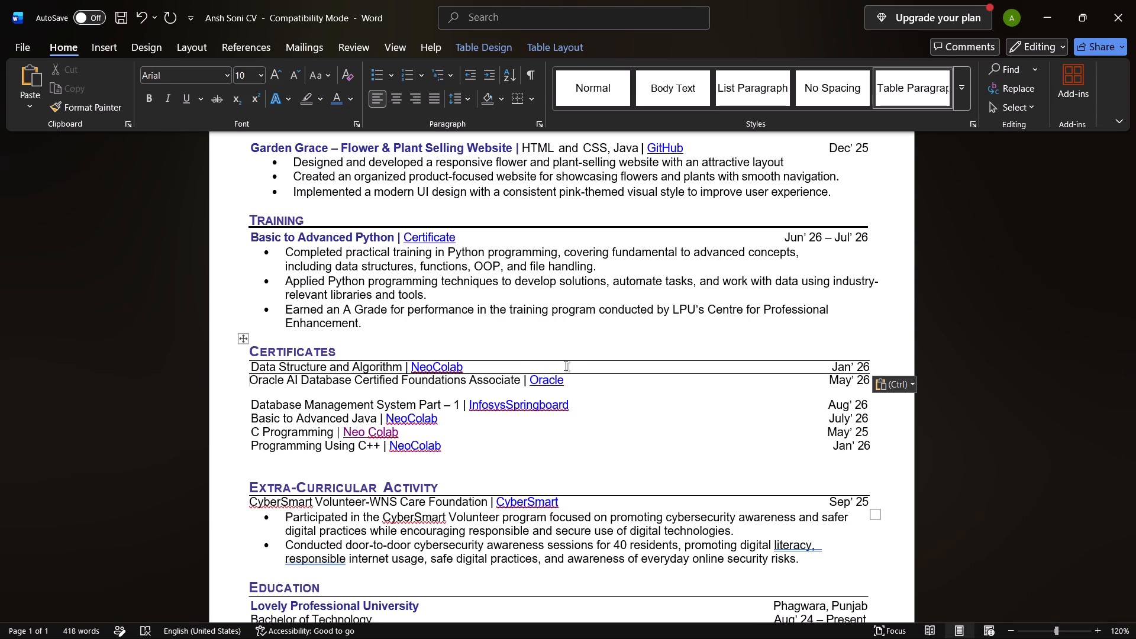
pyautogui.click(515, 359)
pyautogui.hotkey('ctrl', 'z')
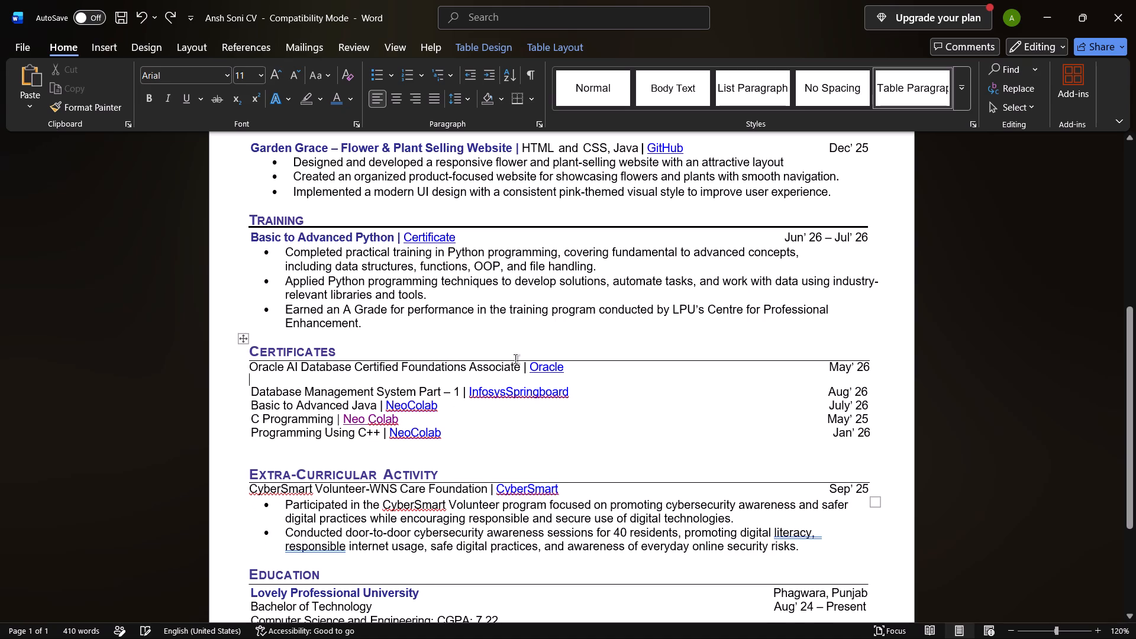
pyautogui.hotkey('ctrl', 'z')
# Undo the removal of the Data Structure and Algorithm row at the end of the certificates list.
pyautogui.hotkey('ctrl', 'z')
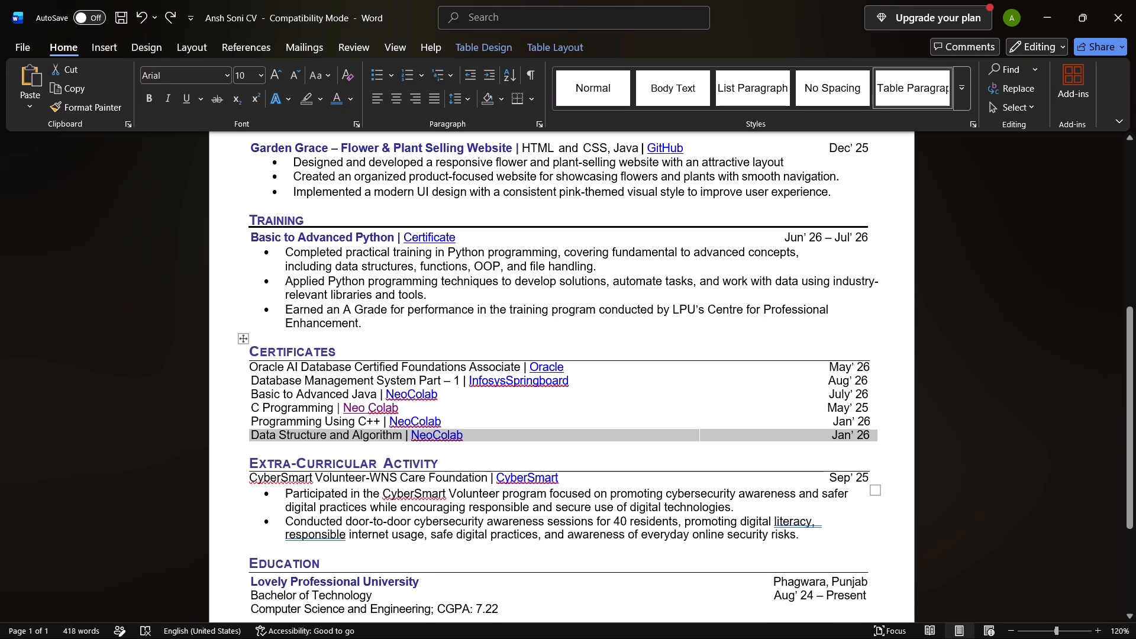
pyautogui.click(613, 438)
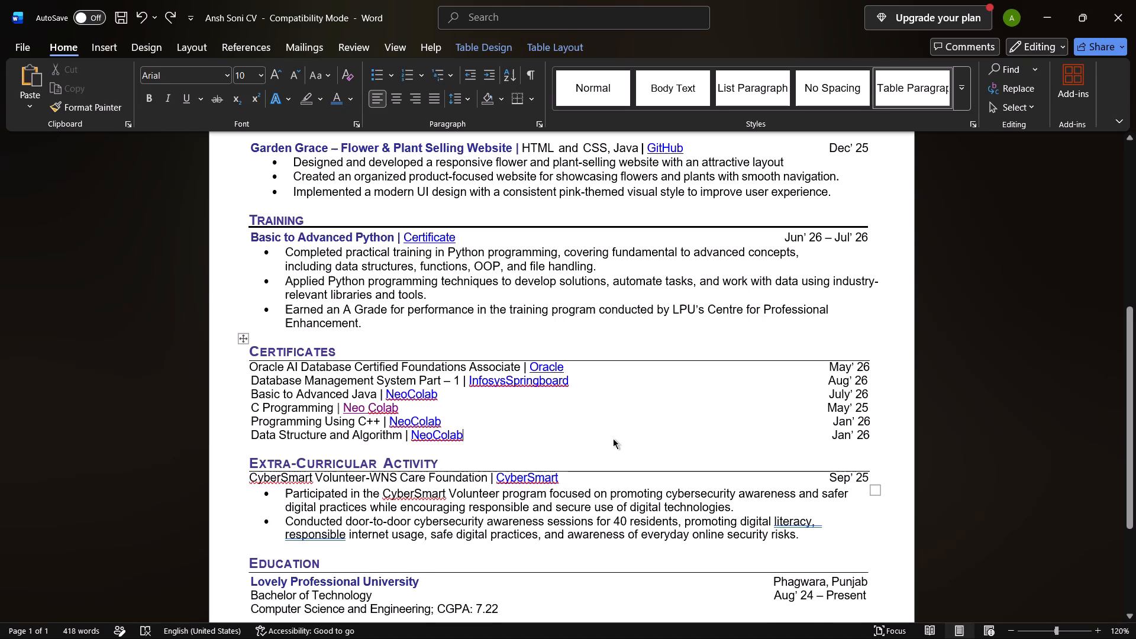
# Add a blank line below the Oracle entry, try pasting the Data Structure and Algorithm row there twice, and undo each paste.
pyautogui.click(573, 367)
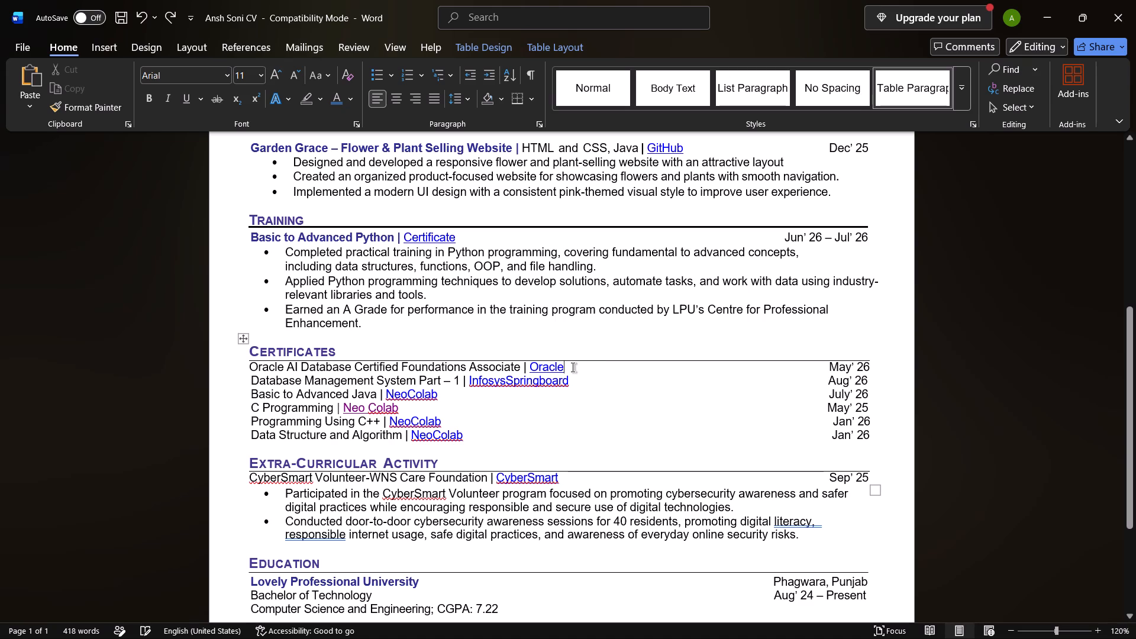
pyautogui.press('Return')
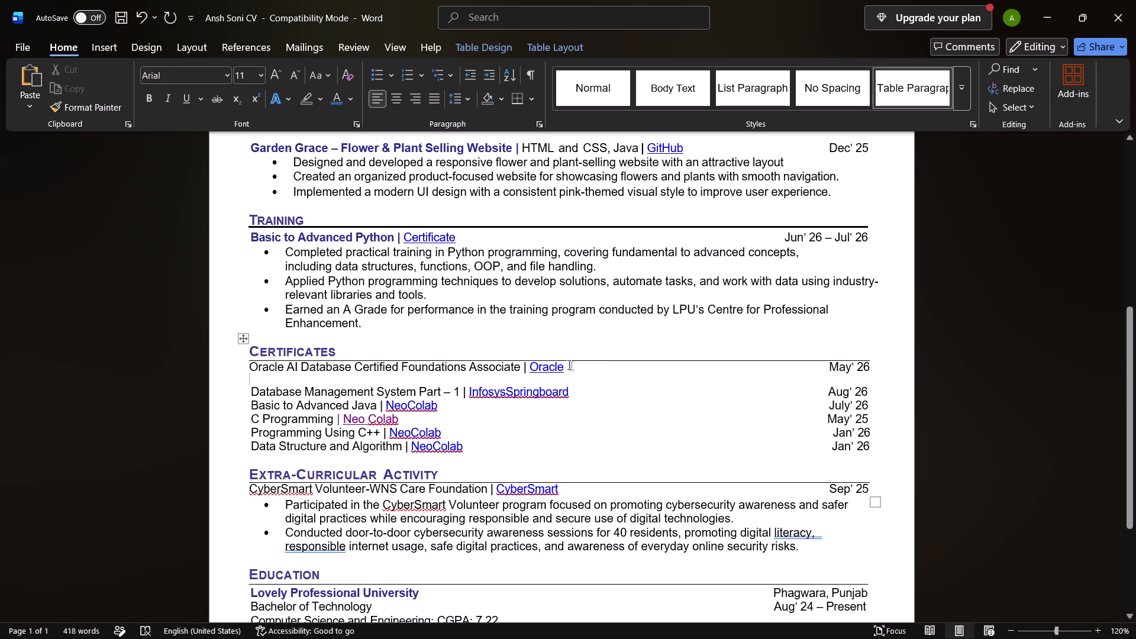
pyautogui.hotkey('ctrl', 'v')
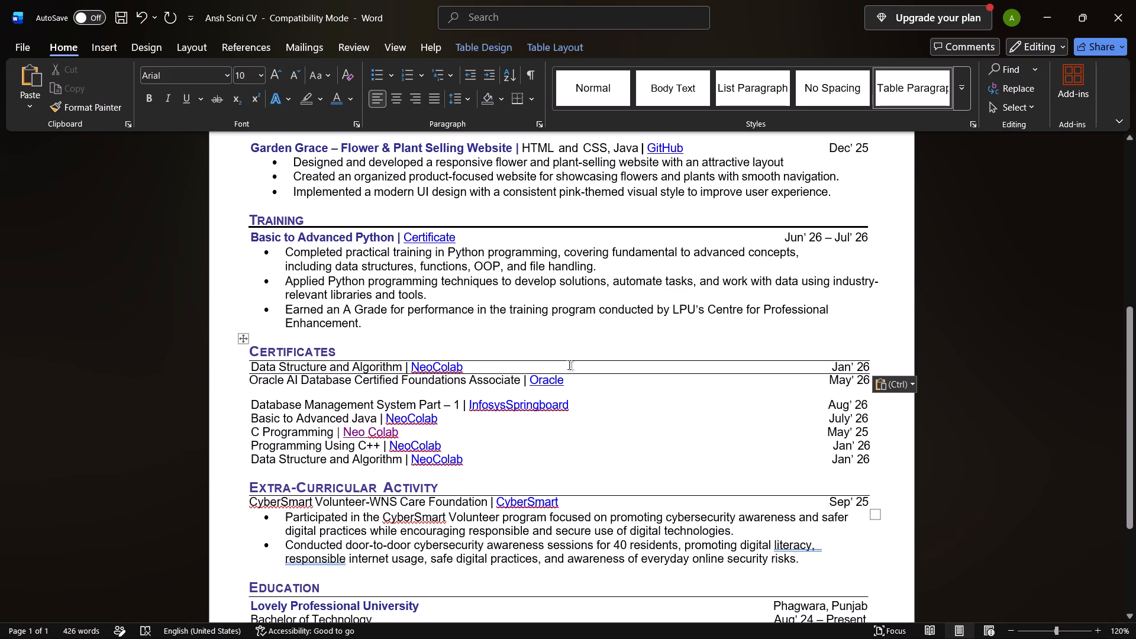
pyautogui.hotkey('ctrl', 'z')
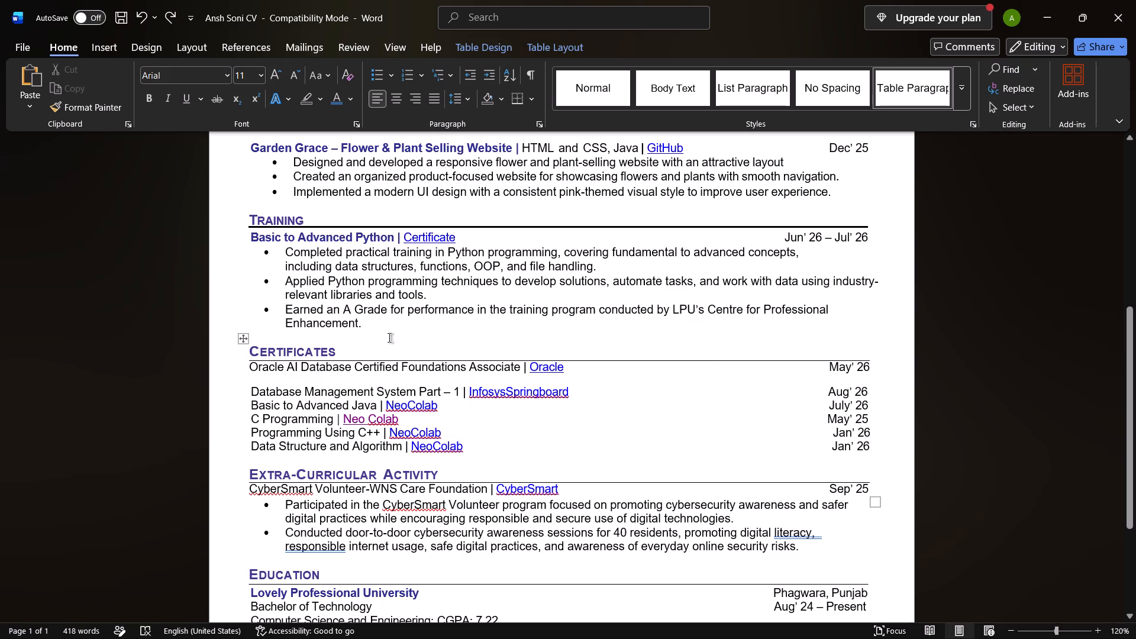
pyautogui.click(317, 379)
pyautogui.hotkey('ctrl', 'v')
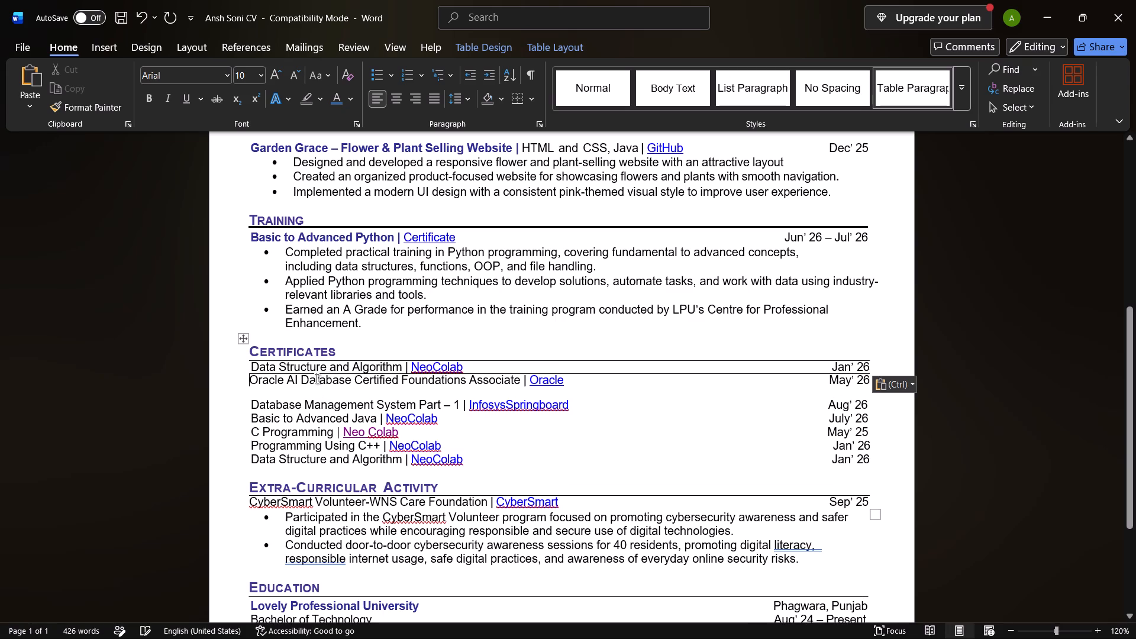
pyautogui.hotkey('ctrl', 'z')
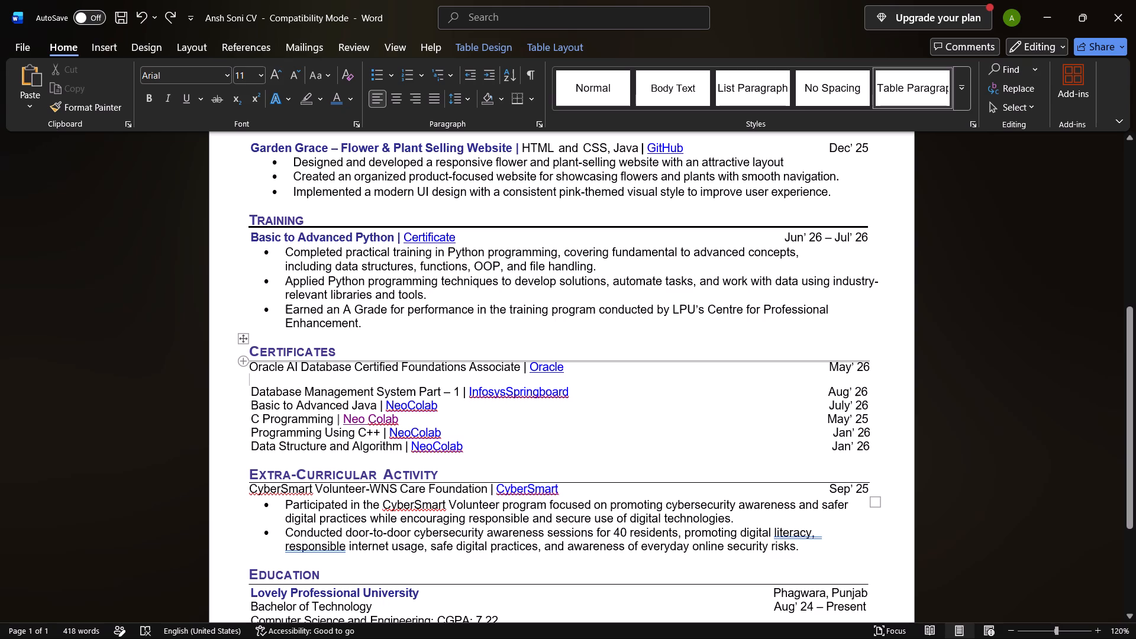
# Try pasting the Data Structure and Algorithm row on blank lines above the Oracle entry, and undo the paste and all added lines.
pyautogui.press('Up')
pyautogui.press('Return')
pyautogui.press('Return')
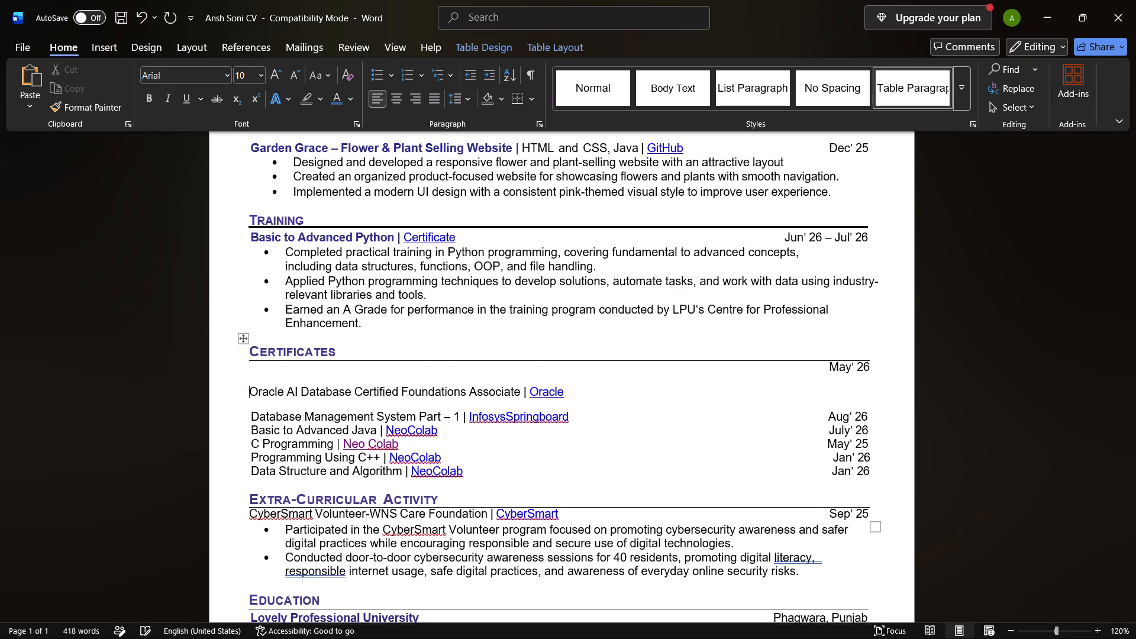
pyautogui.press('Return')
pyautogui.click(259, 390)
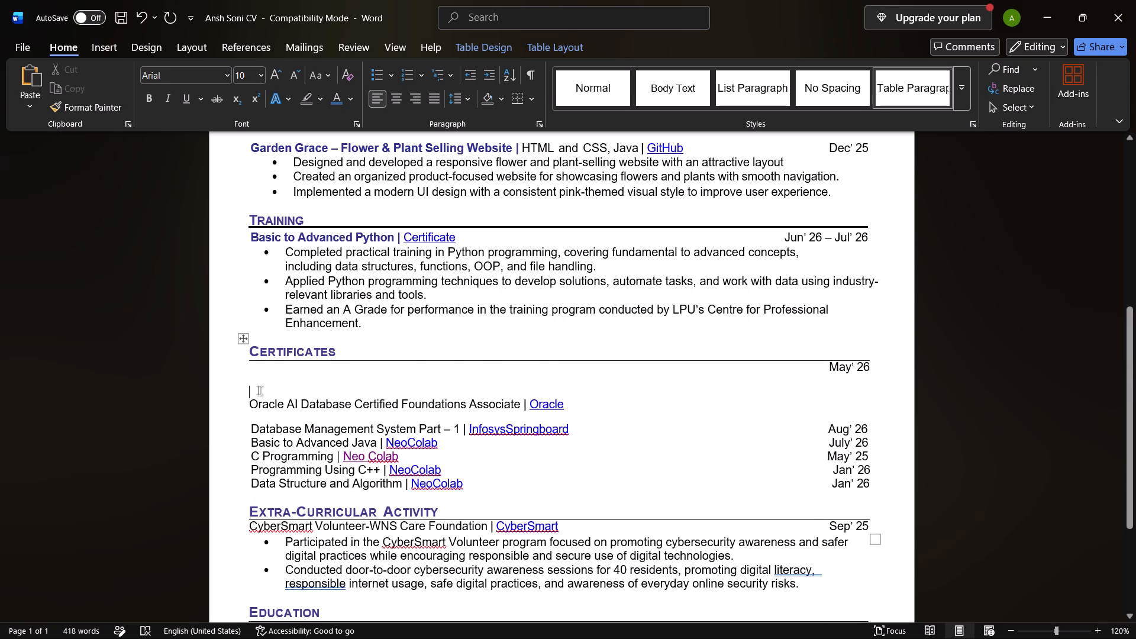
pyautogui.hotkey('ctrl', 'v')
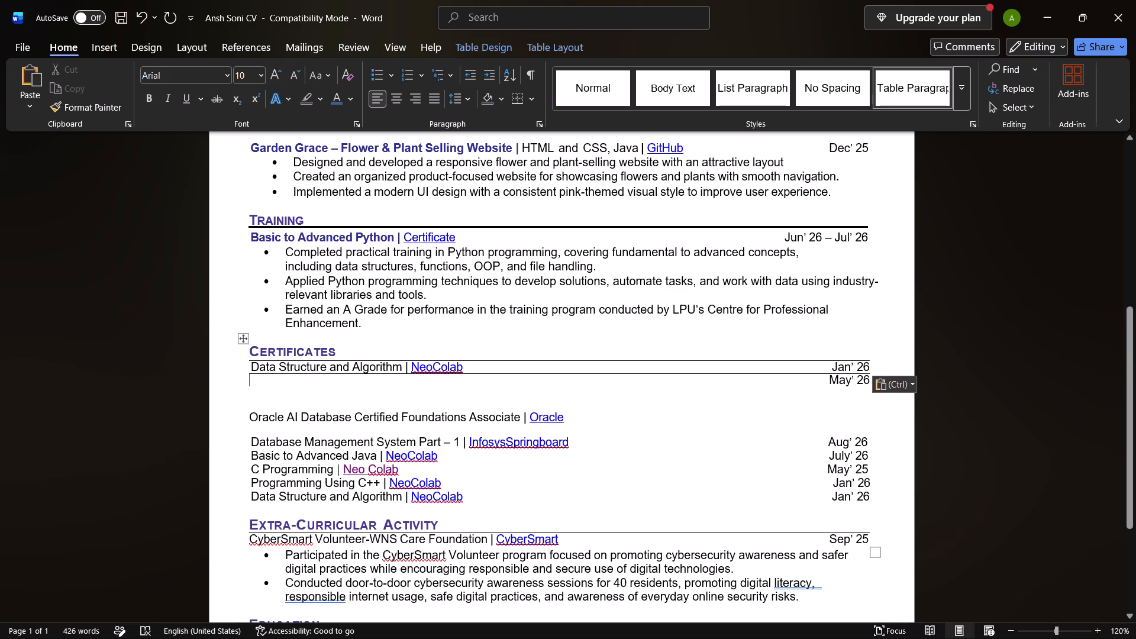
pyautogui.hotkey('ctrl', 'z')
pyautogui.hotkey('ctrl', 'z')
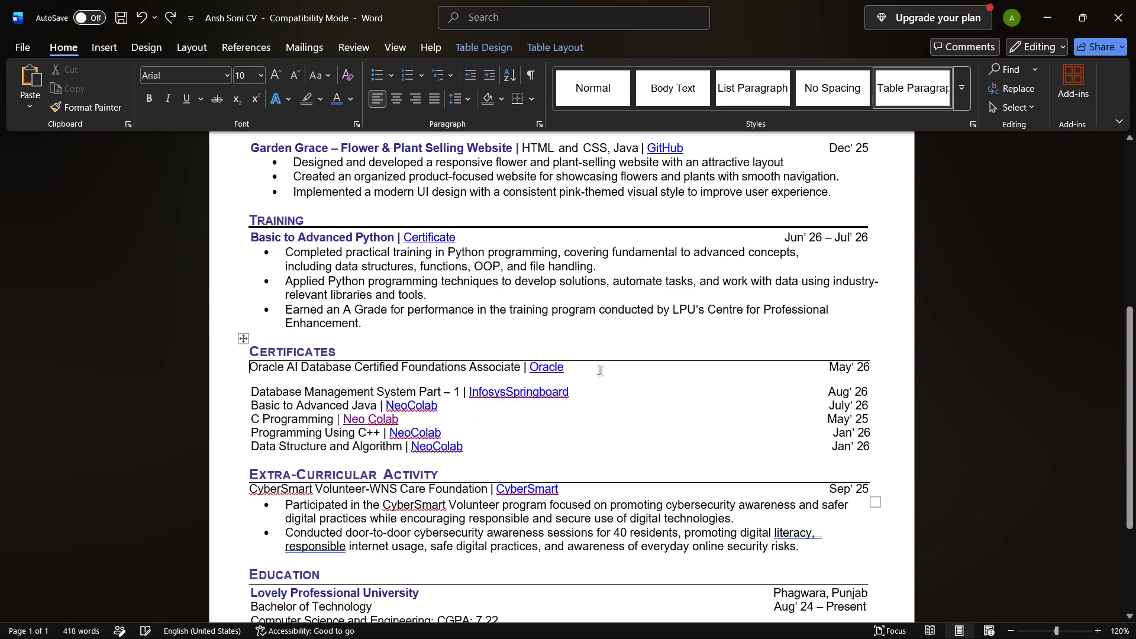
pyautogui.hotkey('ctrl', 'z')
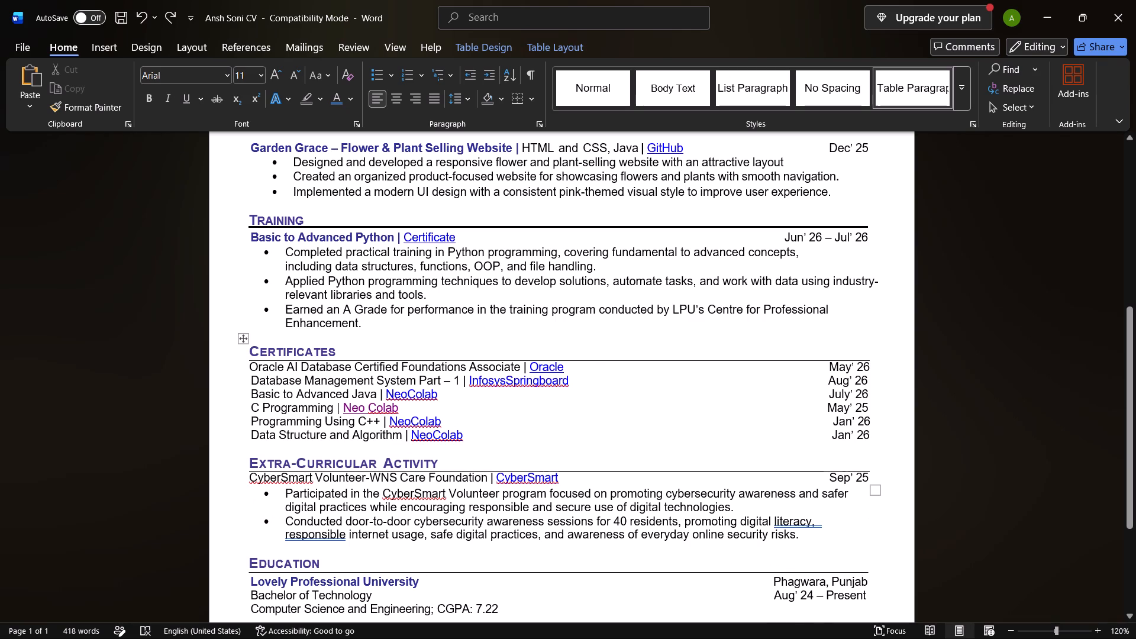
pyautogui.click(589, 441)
# Add a blank line below the C Programming entry in the certificates list.
pyautogui.click(405, 411)
pyautogui.press('Return')
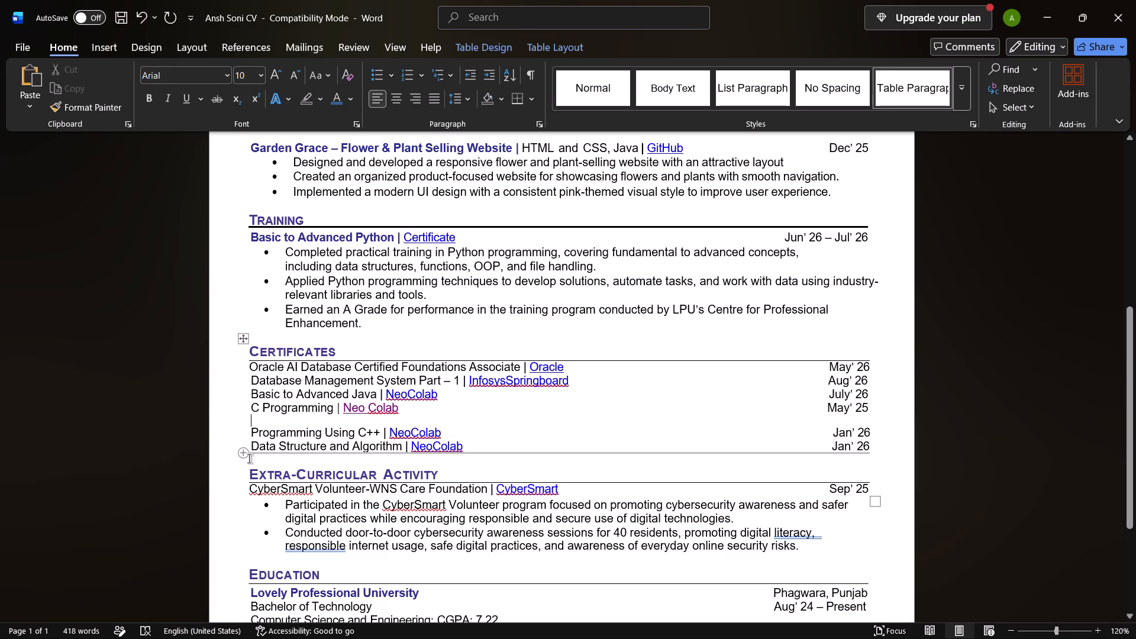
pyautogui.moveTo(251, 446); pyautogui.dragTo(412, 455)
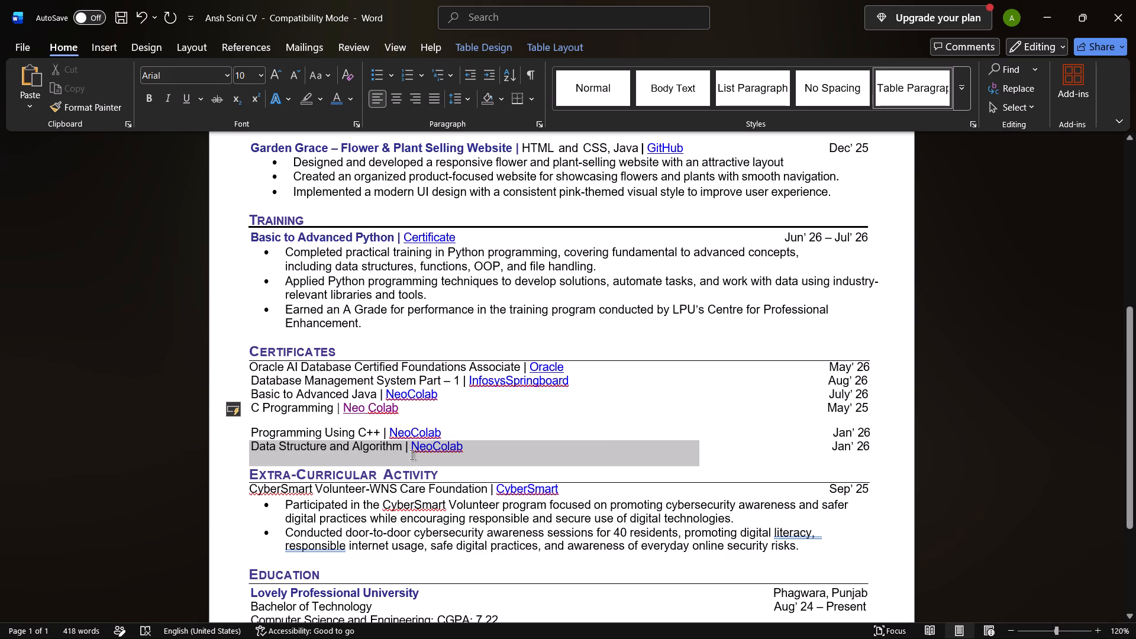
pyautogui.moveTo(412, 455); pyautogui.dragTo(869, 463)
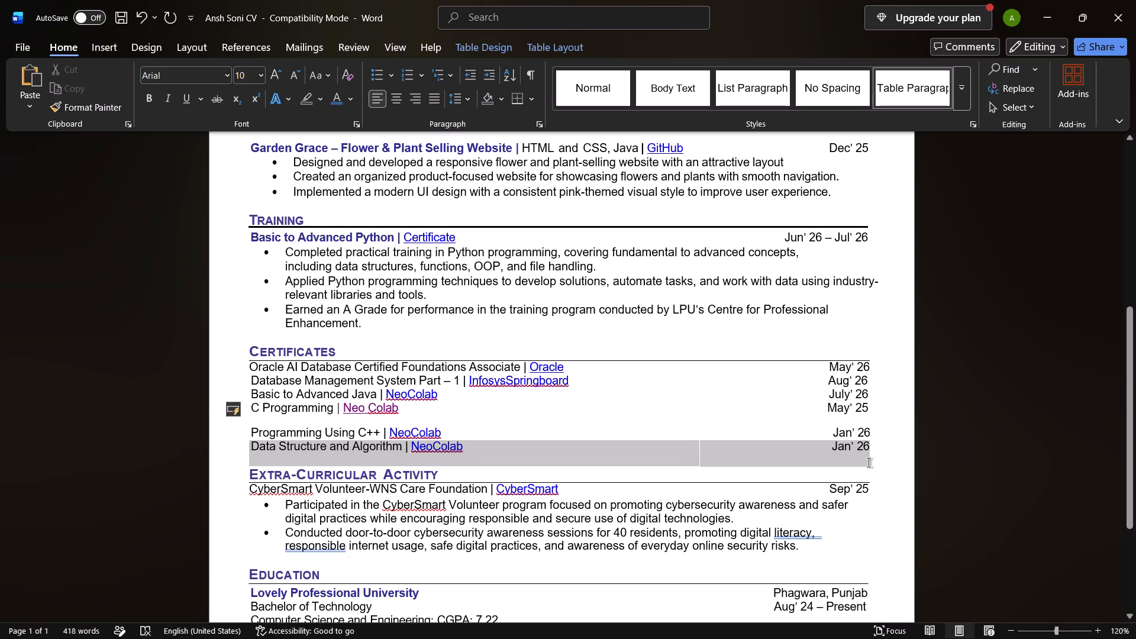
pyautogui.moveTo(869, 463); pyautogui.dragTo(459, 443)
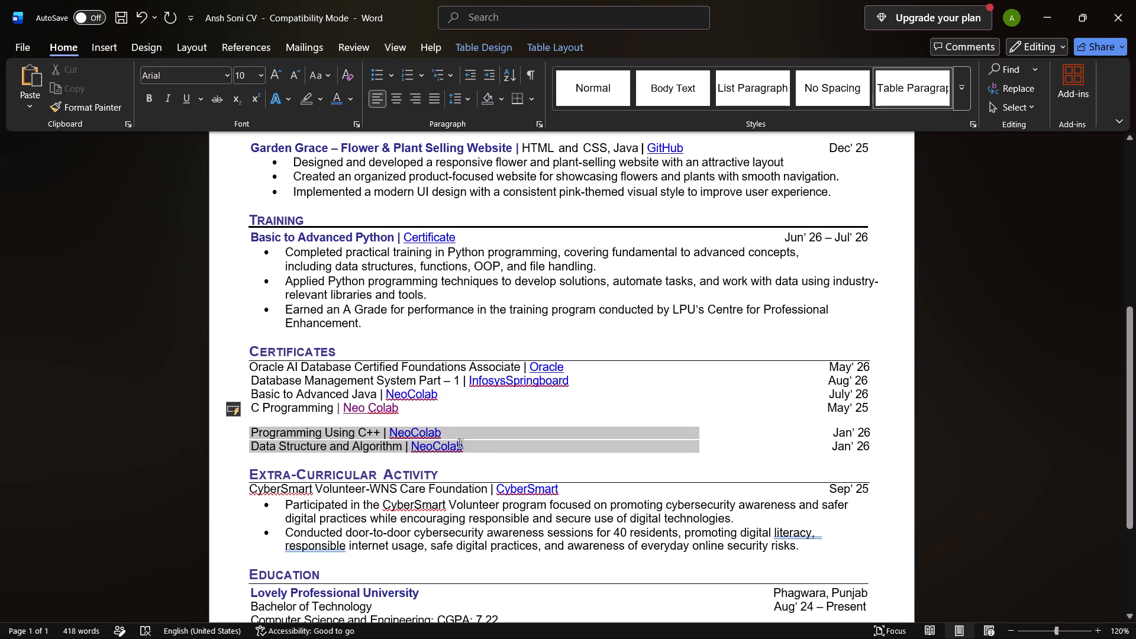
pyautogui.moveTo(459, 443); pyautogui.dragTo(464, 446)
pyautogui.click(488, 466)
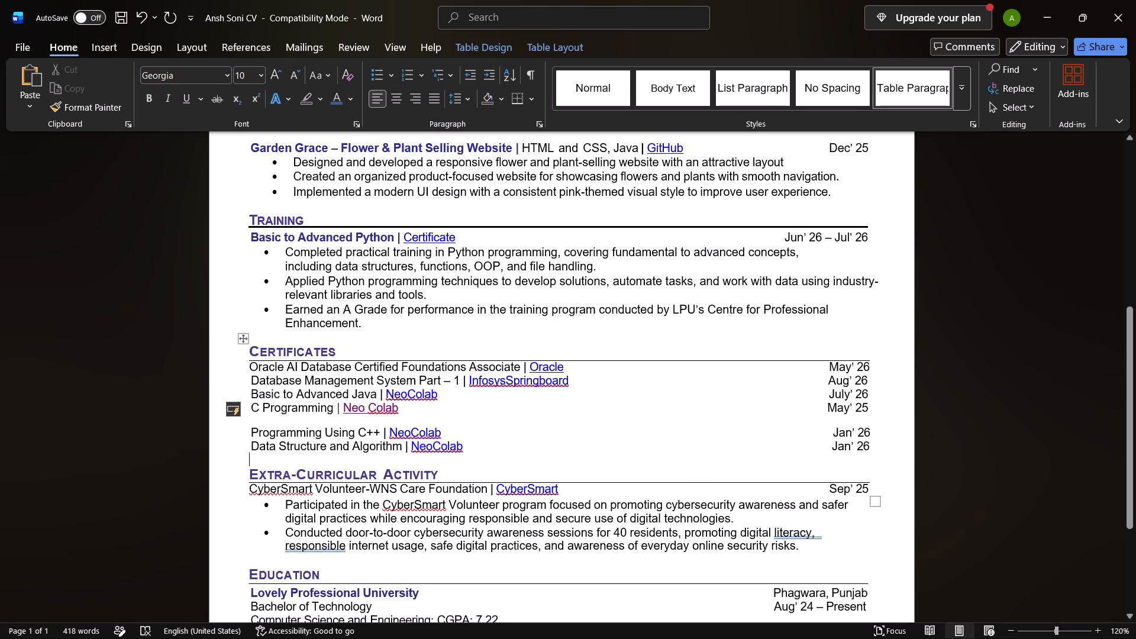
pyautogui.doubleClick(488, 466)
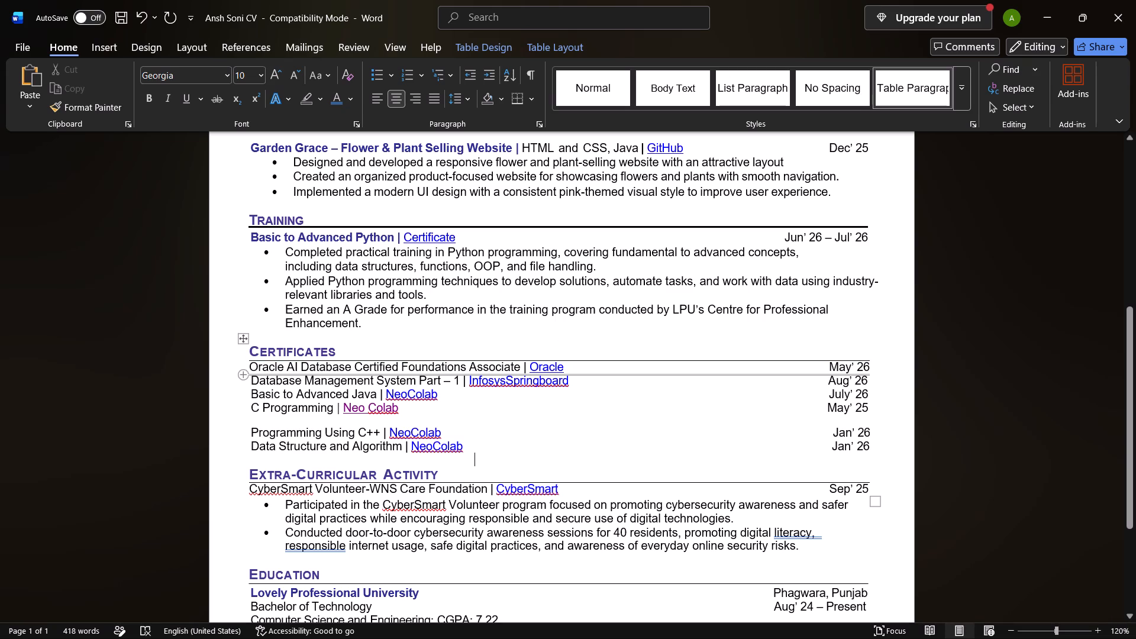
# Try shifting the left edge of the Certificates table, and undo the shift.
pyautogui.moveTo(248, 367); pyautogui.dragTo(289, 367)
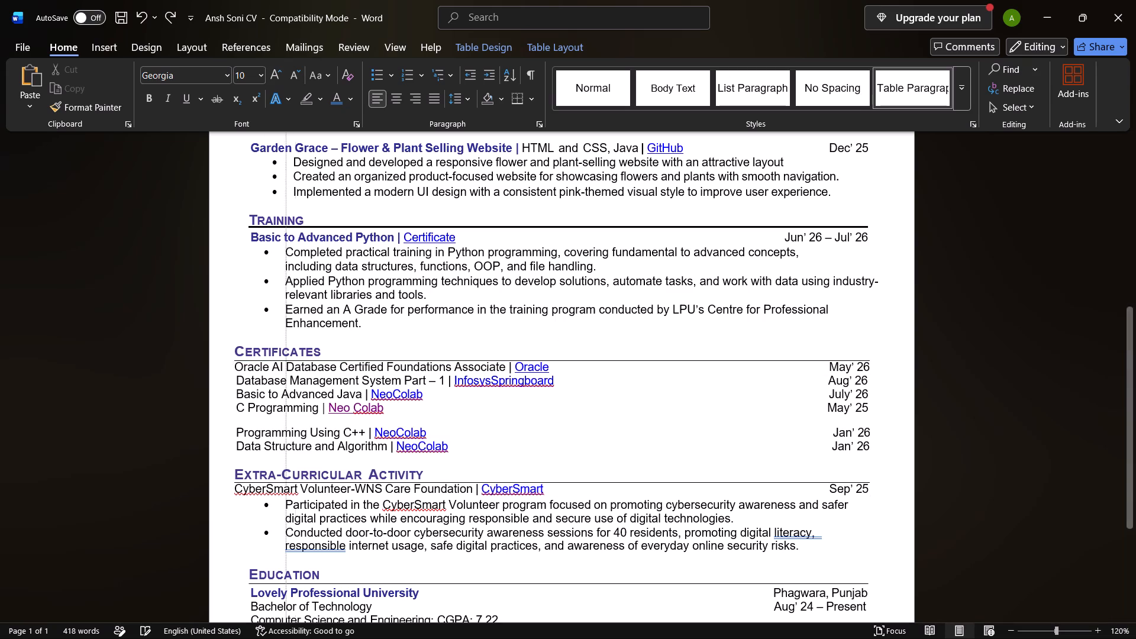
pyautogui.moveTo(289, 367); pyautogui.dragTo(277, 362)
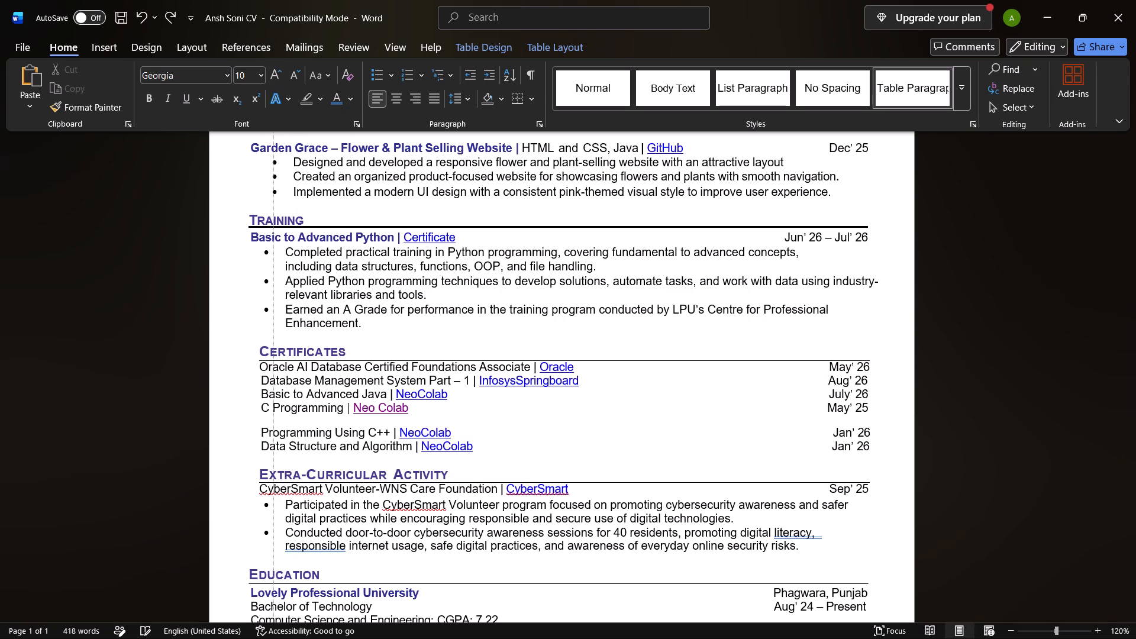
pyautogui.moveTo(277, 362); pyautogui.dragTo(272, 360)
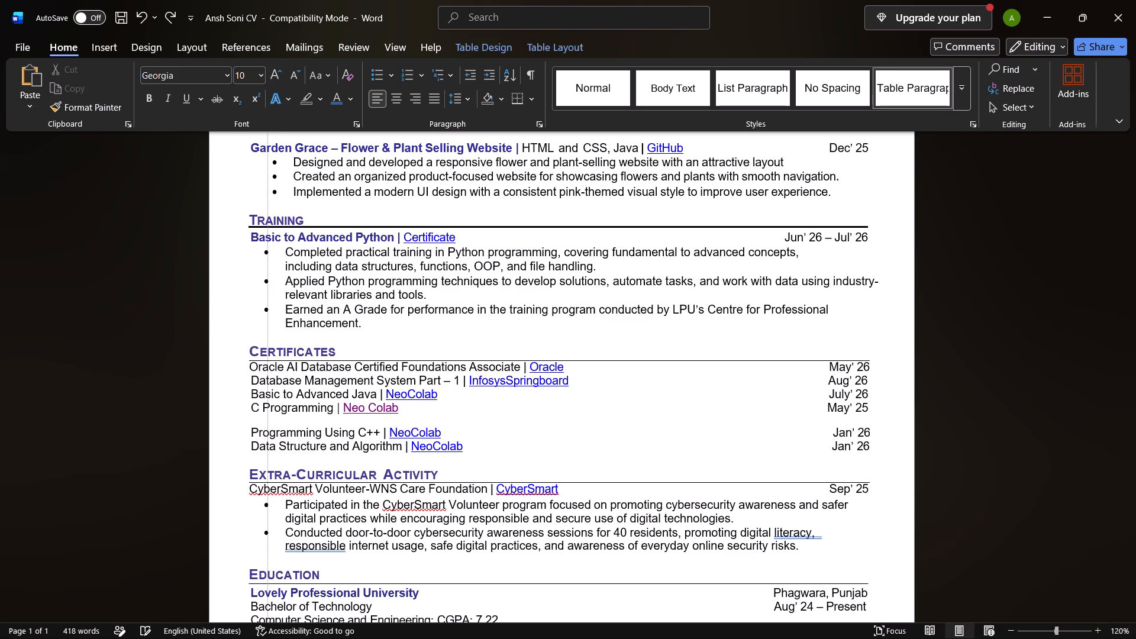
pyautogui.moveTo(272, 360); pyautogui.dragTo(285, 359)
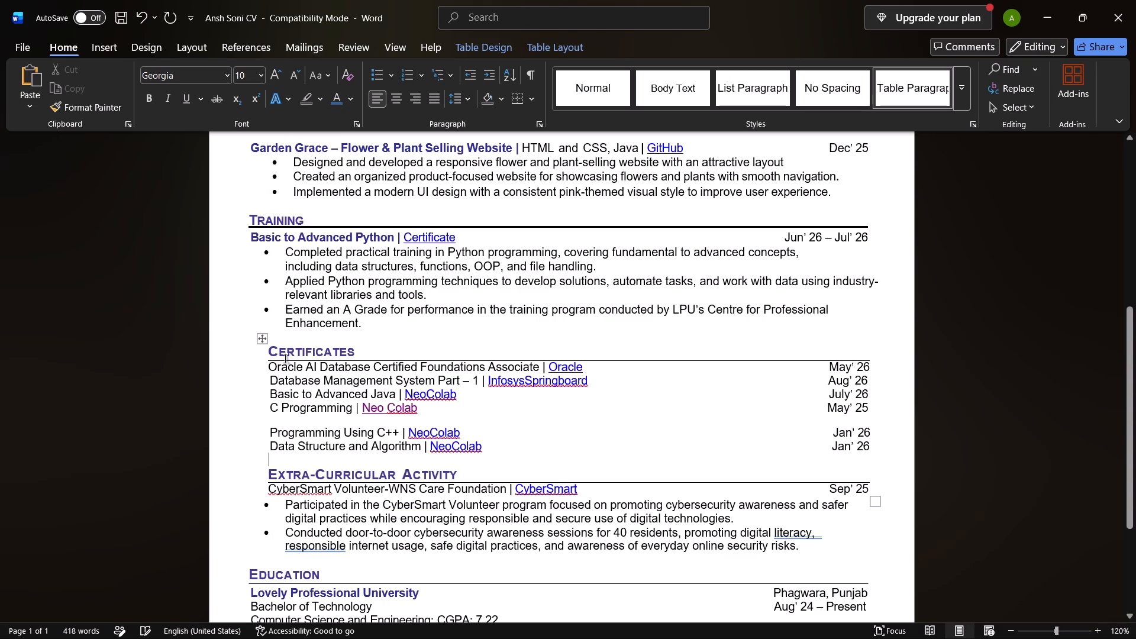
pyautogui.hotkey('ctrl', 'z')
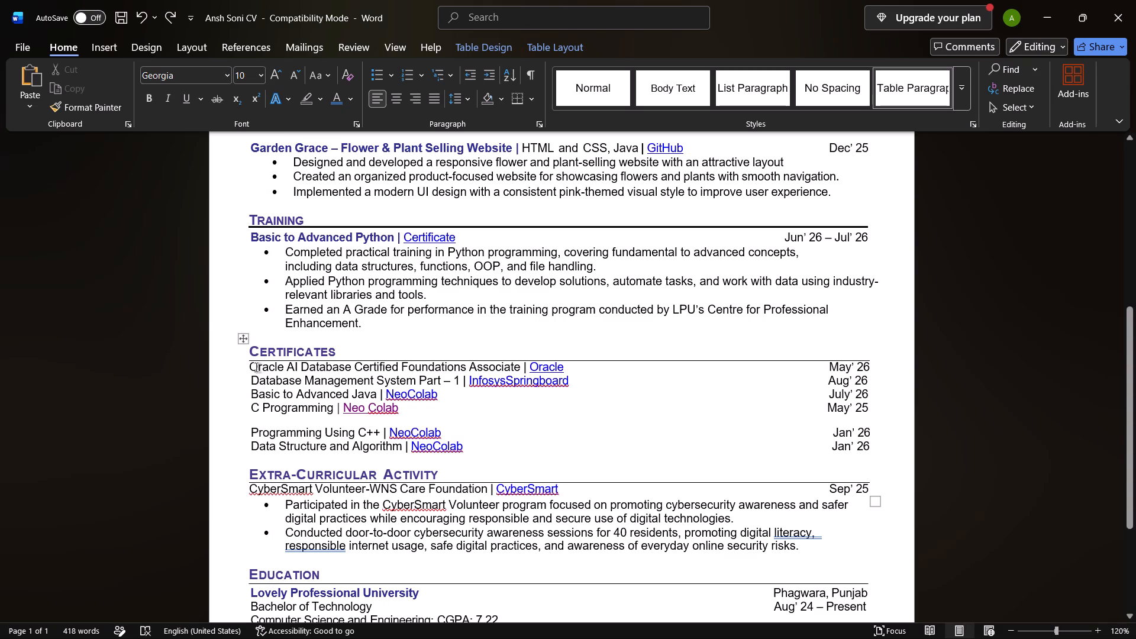
# Copy the Oracle AI Database Certified Foundations Associate entry and paste it on a new line under the Basic to Advanced Java entry.
pyautogui.click(253, 367)
pyautogui.moveTo(253, 367); pyautogui.dragTo(339, 381)
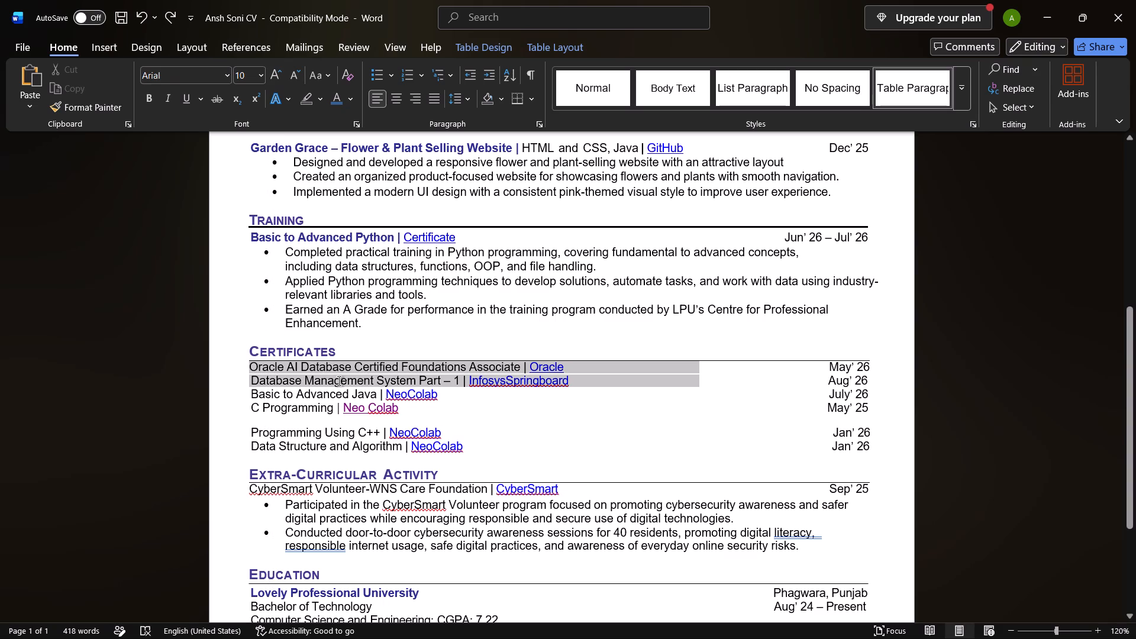
pyautogui.moveTo(339, 381); pyautogui.dragTo(562, 366)
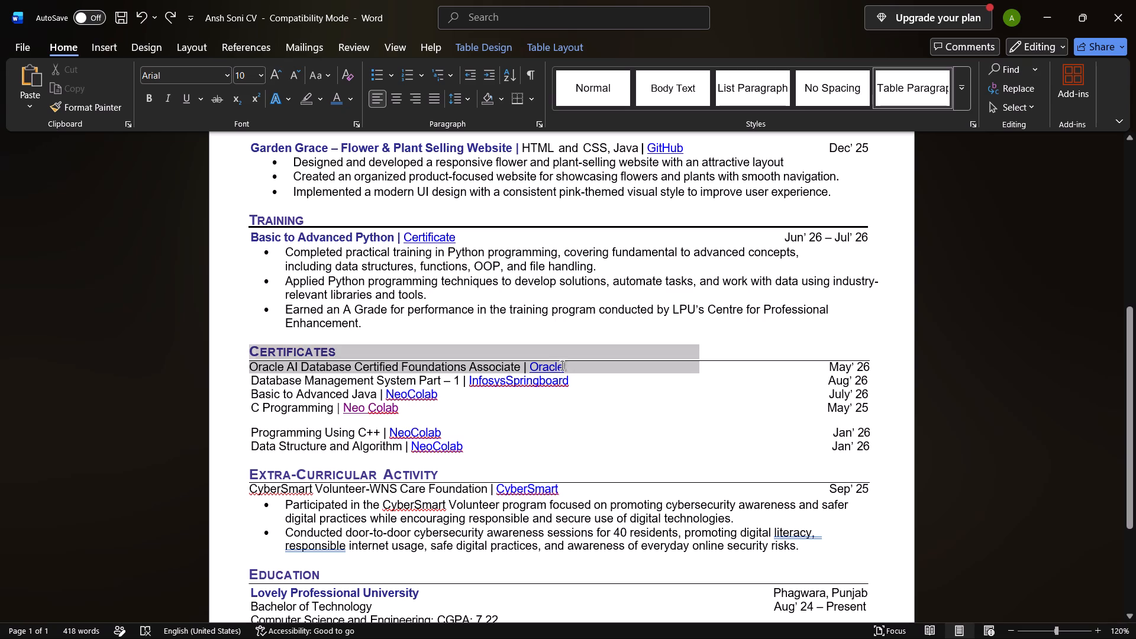
pyautogui.moveTo(562, 366); pyautogui.dragTo(559, 371)
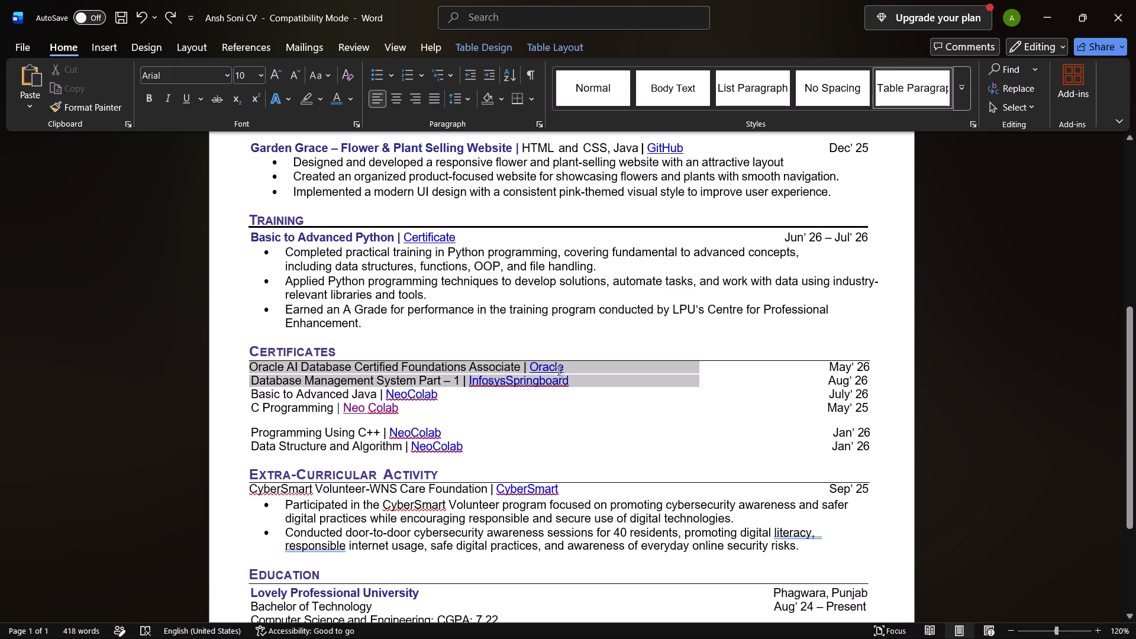
pyautogui.moveTo(559, 371); pyautogui.dragTo(565, 369)
pyautogui.hotkey('ctrl', 'c')
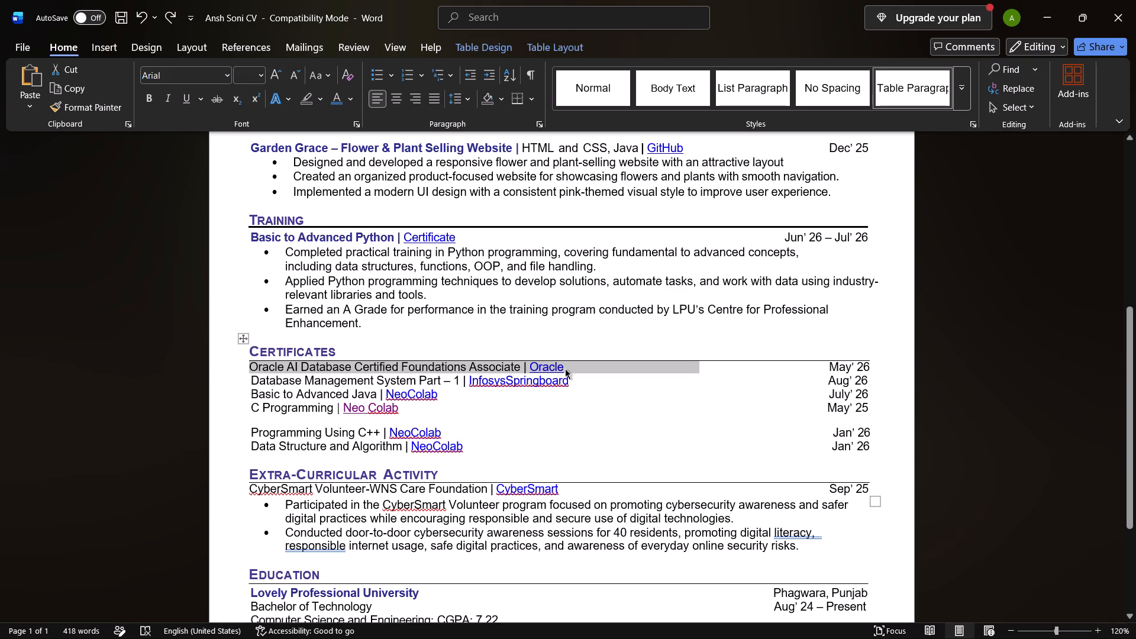
pyautogui.click(445, 399)
pyautogui.press('Return')
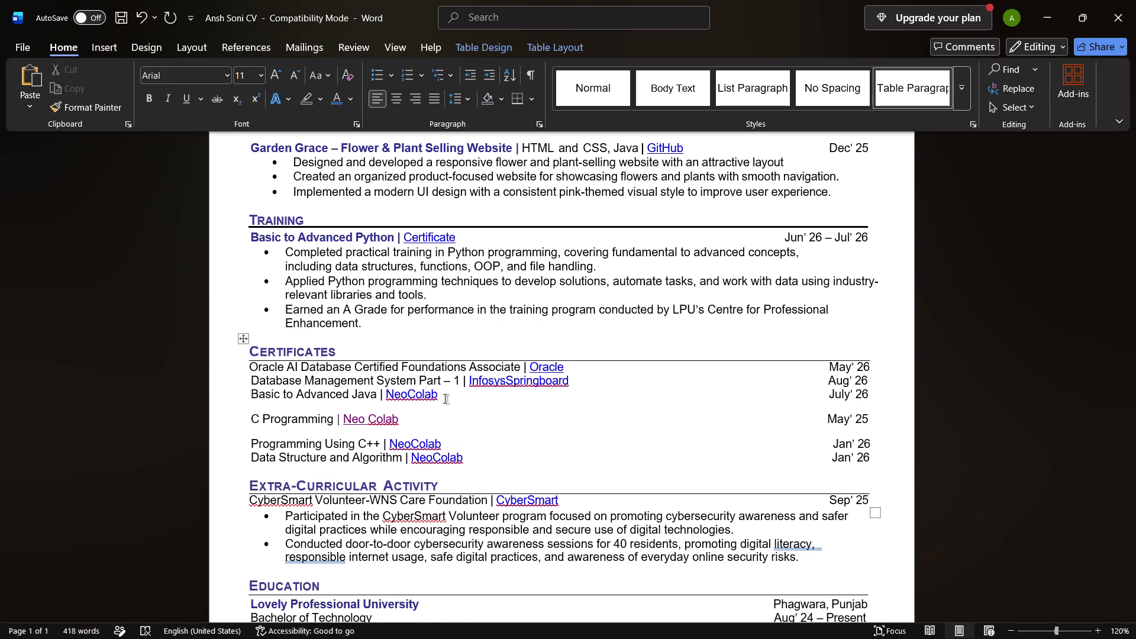
pyautogui.hotkey('ctrl', 'v')
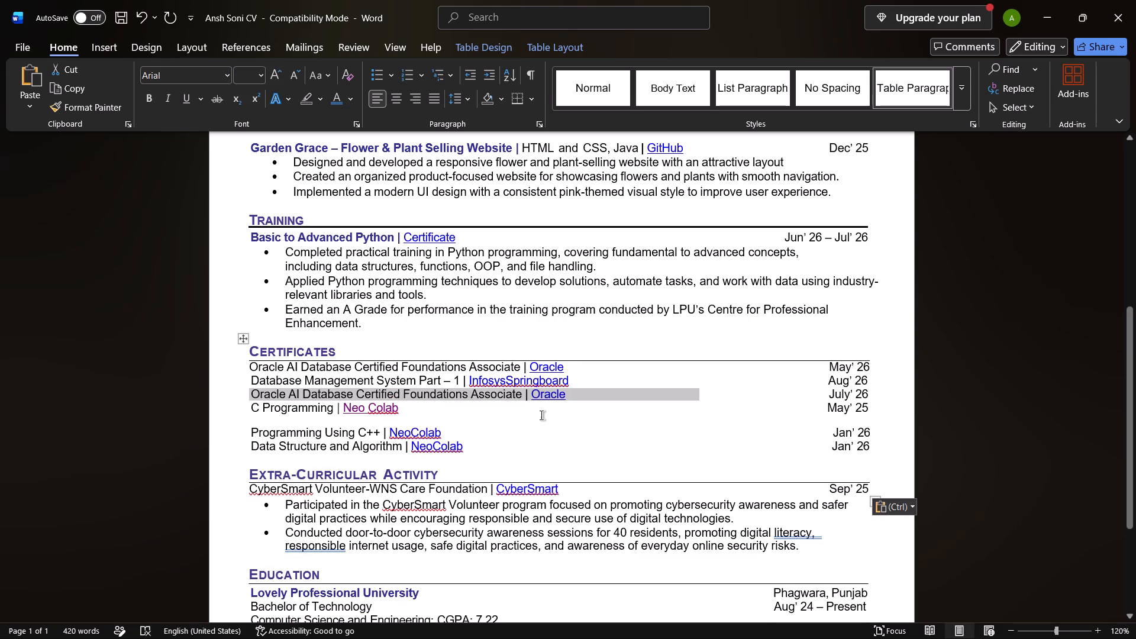
# Open the certificate link of the pasted Oracle entry to check which certificate it shows, and close it.
pyautogui.click(541, 415)
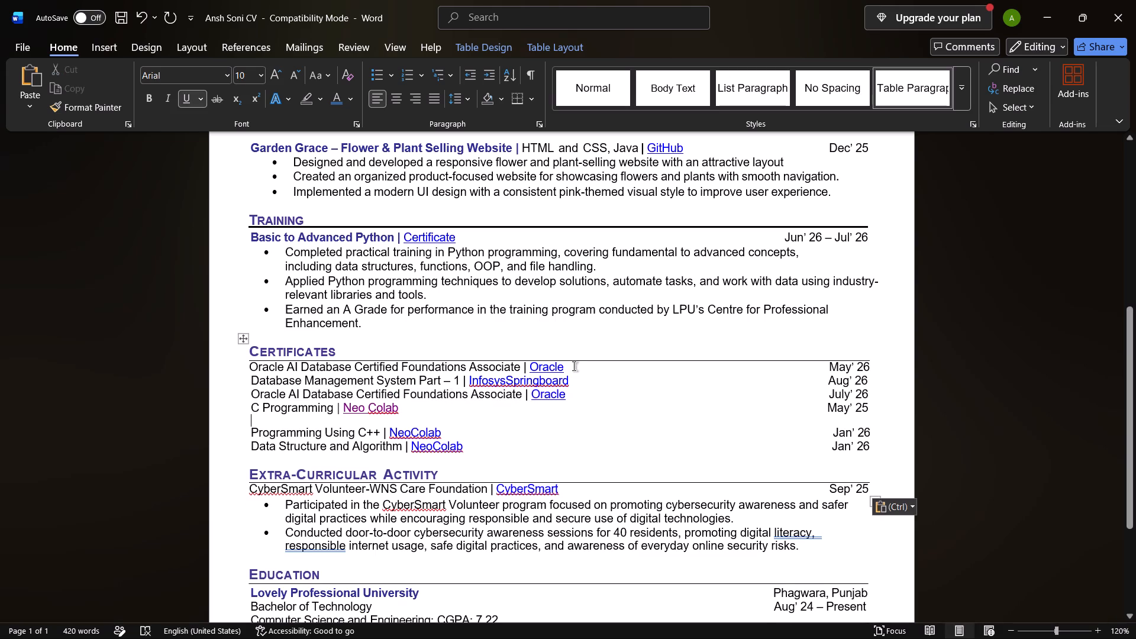
pyautogui.keyDown('ctrl'); pyautogui.click(544, 398); pyautogui.keyUp('ctrl')
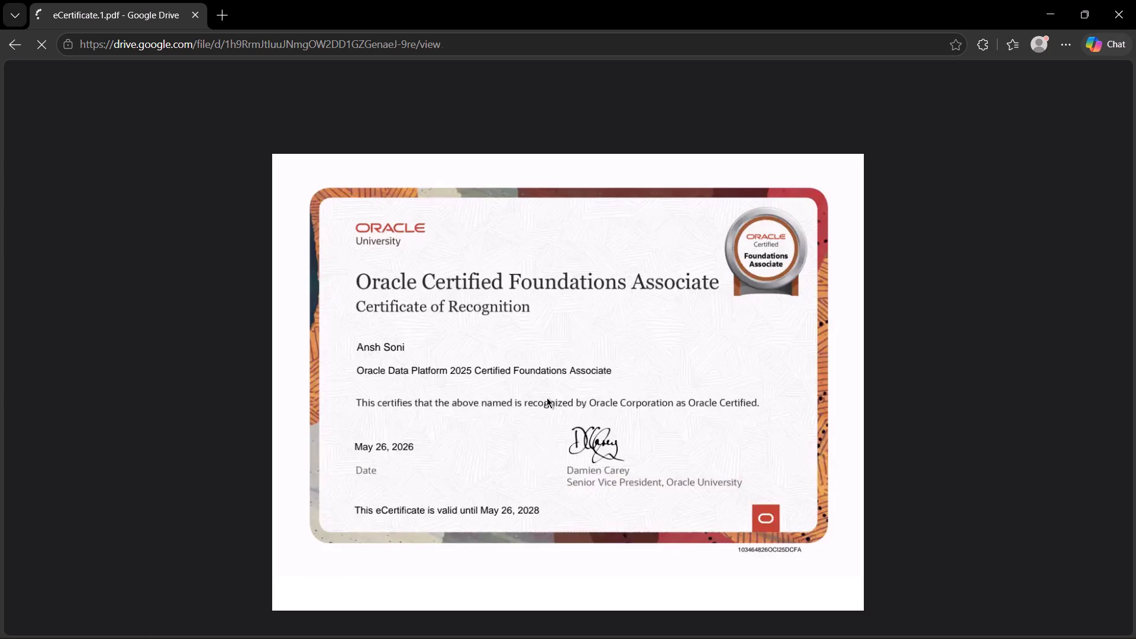
pyautogui.click(1135, 5)
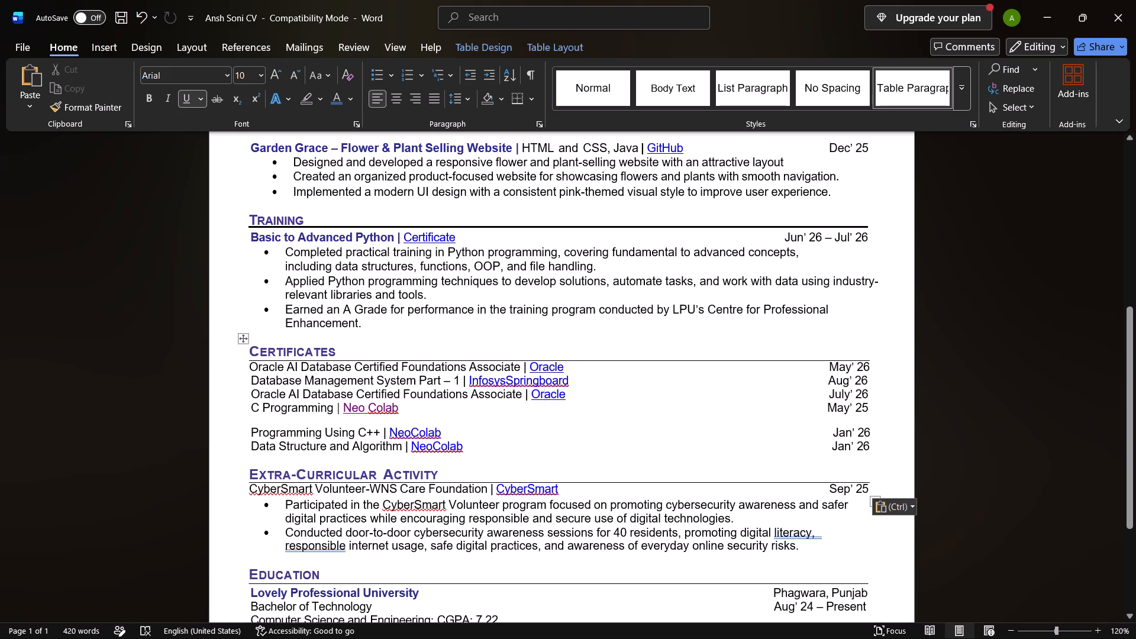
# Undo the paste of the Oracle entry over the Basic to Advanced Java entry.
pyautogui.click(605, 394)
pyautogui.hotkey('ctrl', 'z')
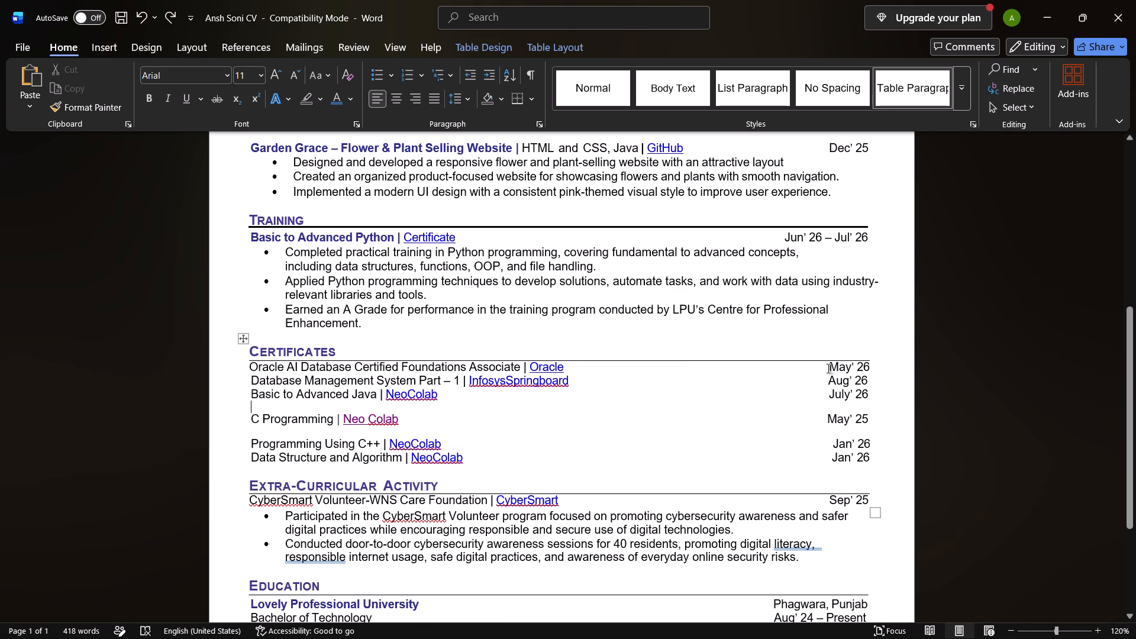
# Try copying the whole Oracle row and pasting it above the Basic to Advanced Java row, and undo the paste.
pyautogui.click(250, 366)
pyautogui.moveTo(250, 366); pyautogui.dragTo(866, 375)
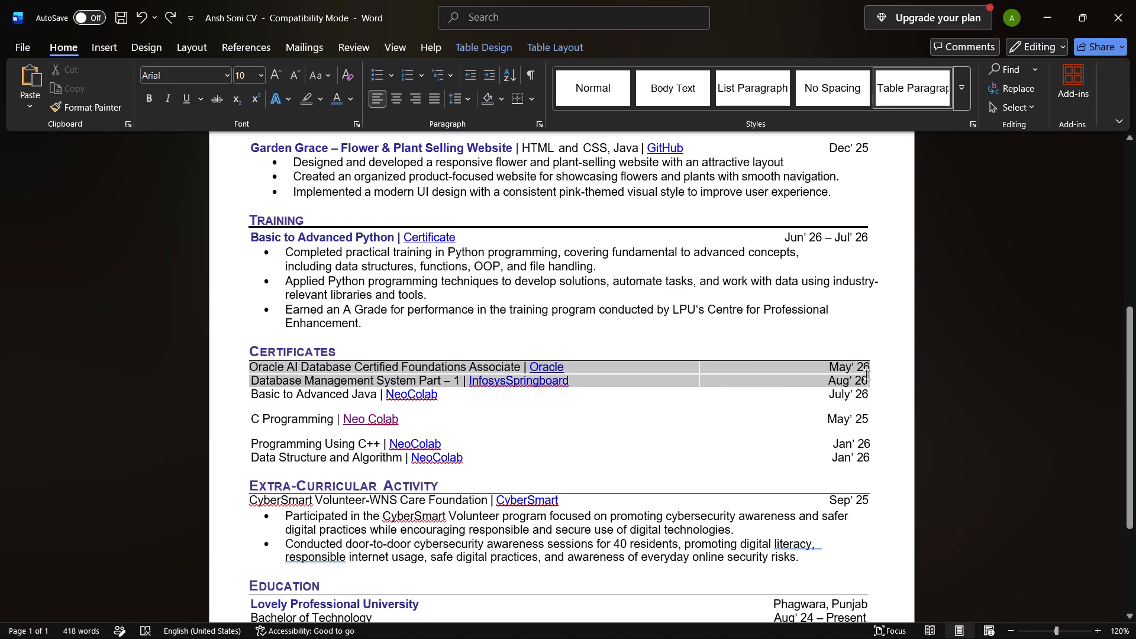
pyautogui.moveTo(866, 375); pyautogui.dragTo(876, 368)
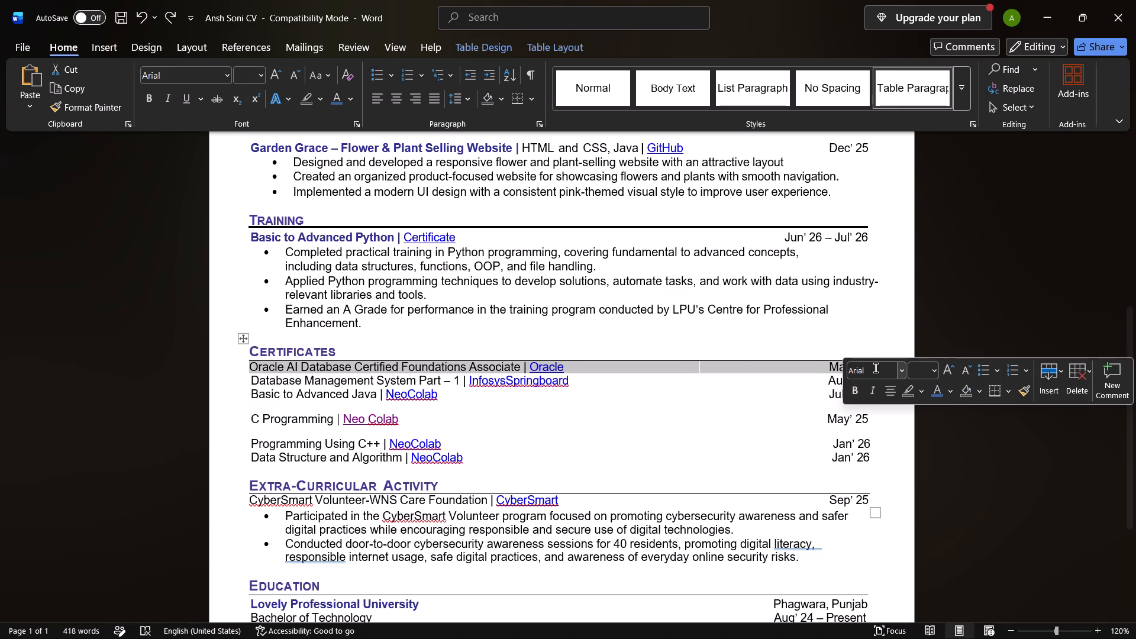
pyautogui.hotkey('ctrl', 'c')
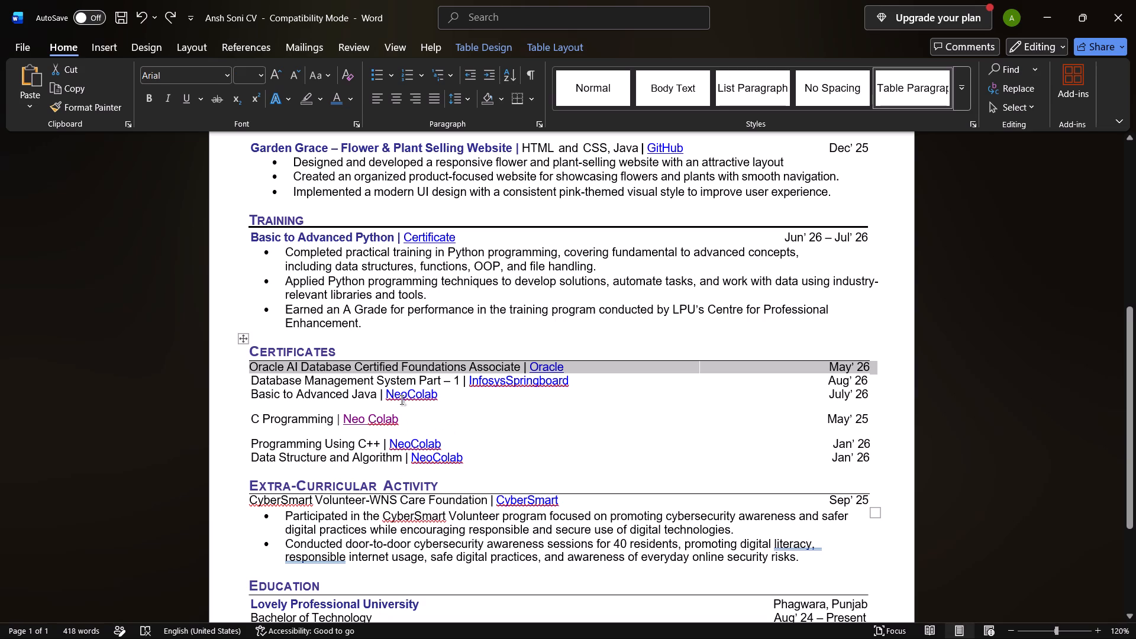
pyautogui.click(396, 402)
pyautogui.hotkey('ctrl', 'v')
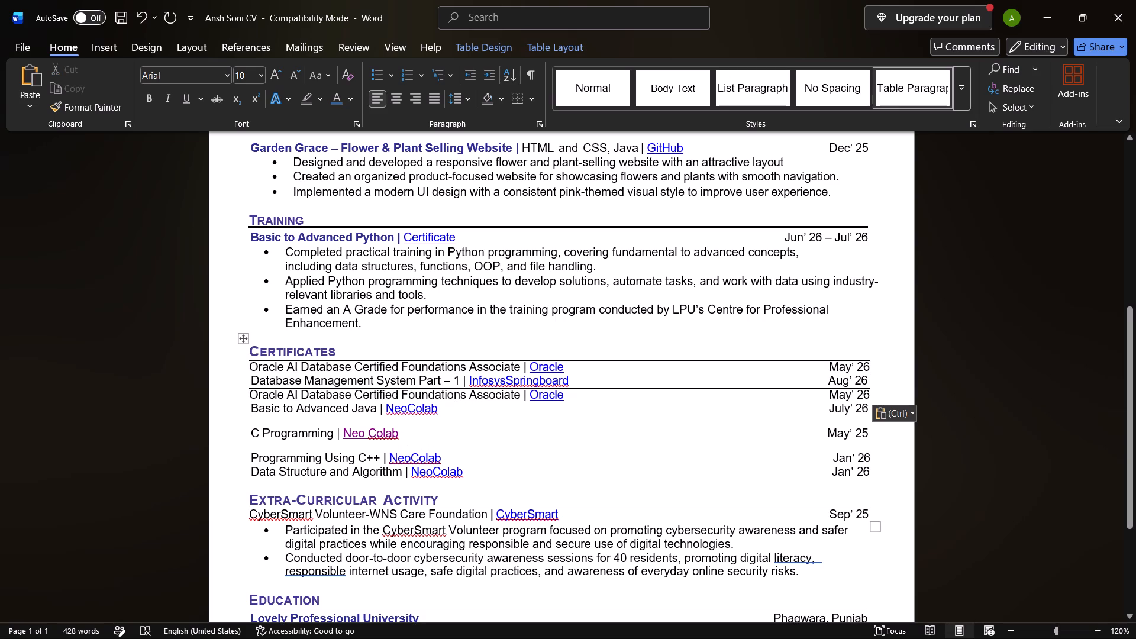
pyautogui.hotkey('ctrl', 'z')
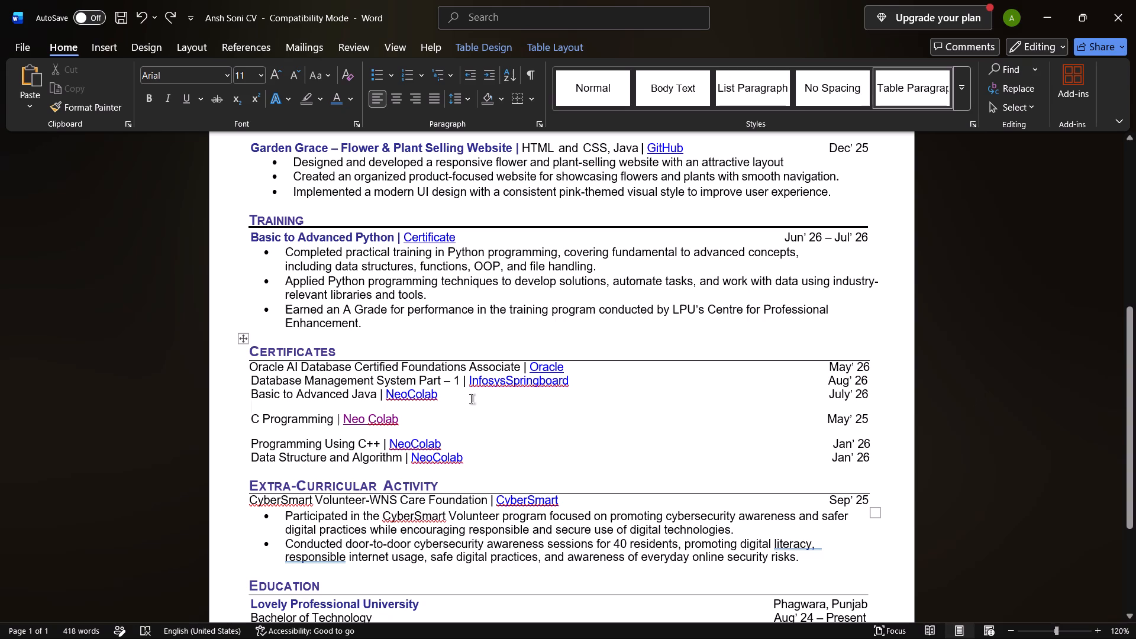
# Copy the Database Management System Part – 1 entry with its InfosysSpringboard link onto a new line above the Oracle entry.
pyautogui.moveTo(253, 379); pyautogui.dragTo(292, 380)
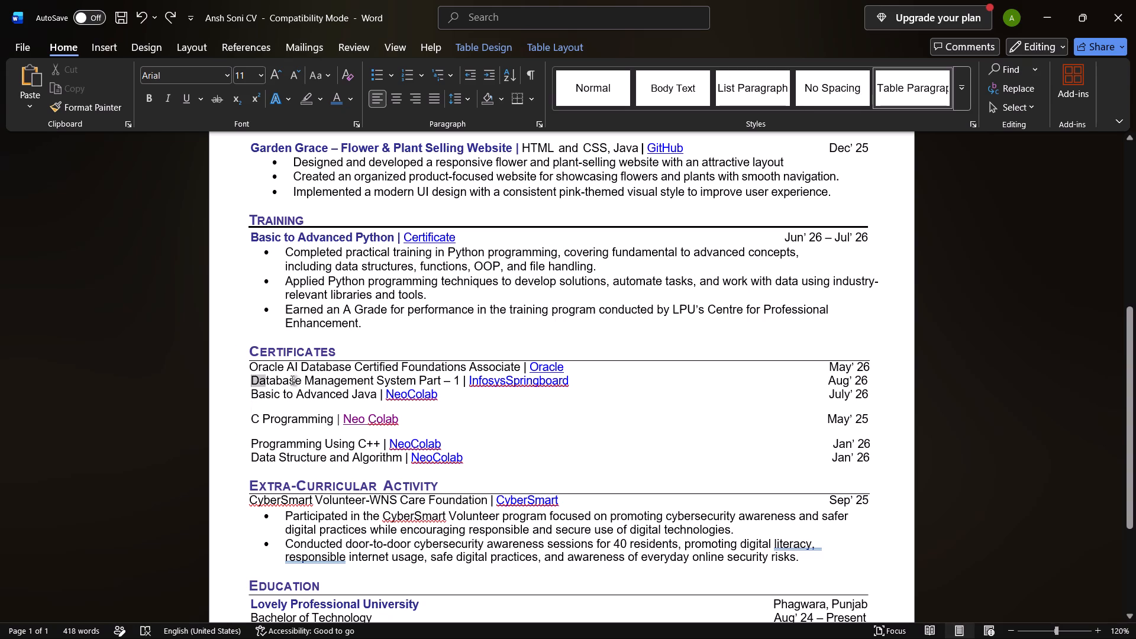
pyautogui.moveTo(292, 380); pyautogui.dragTo(541, 375)
pyautogui.hotkey('ctrl', 'c')
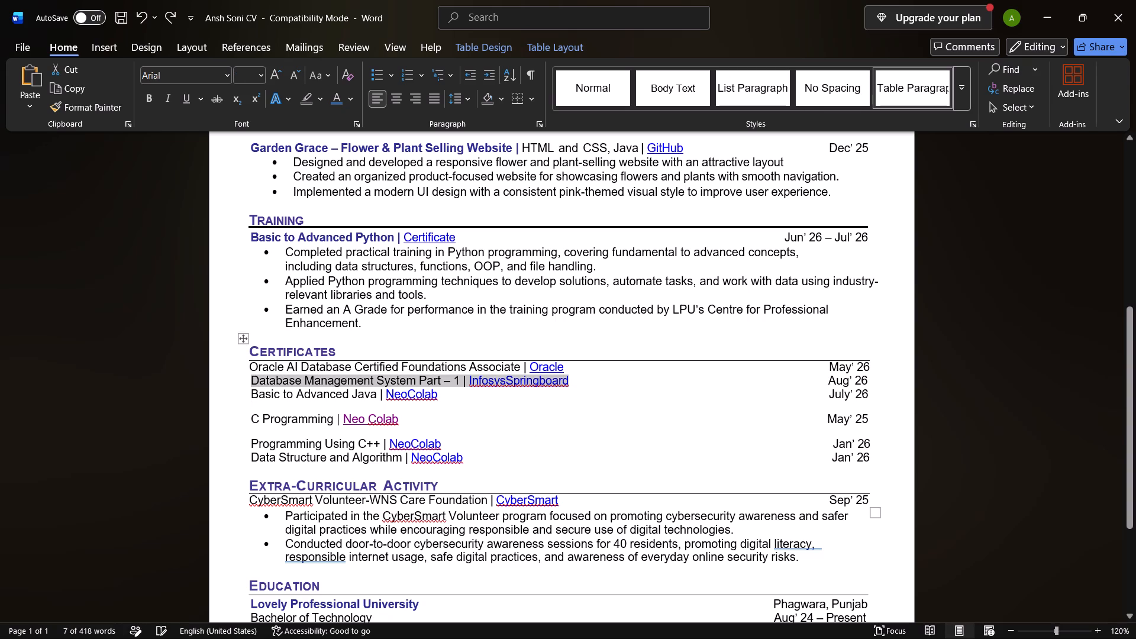
pyautogui.click(251, 369)
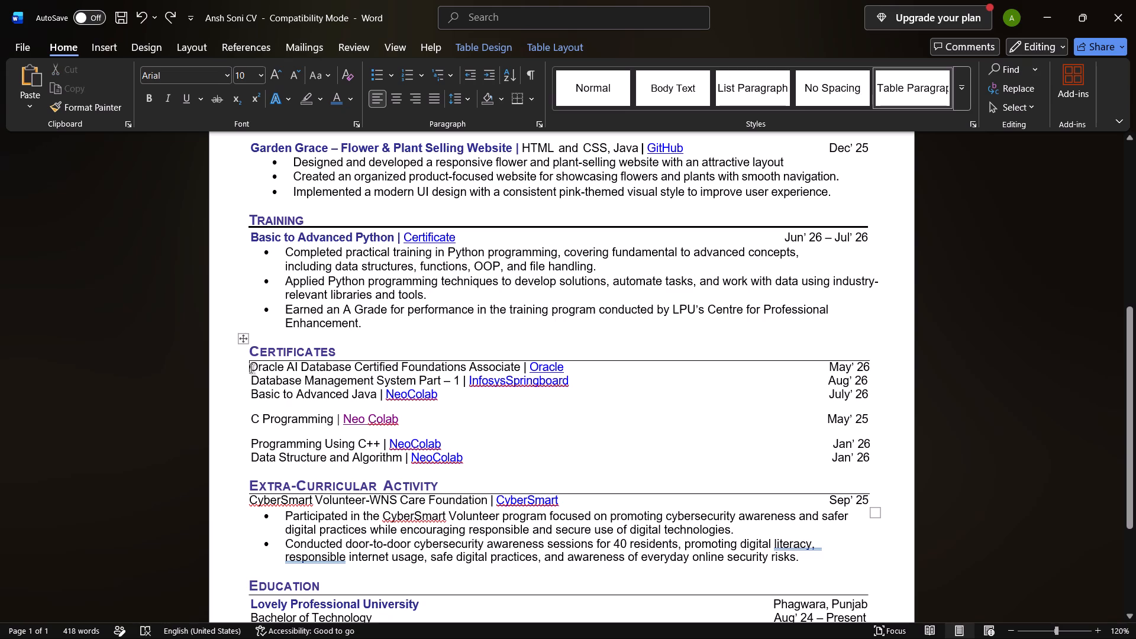
pyautogui.press('Return')
pyautogui.press('Up')
pyautogui.hotkey('ctrl', 'v')
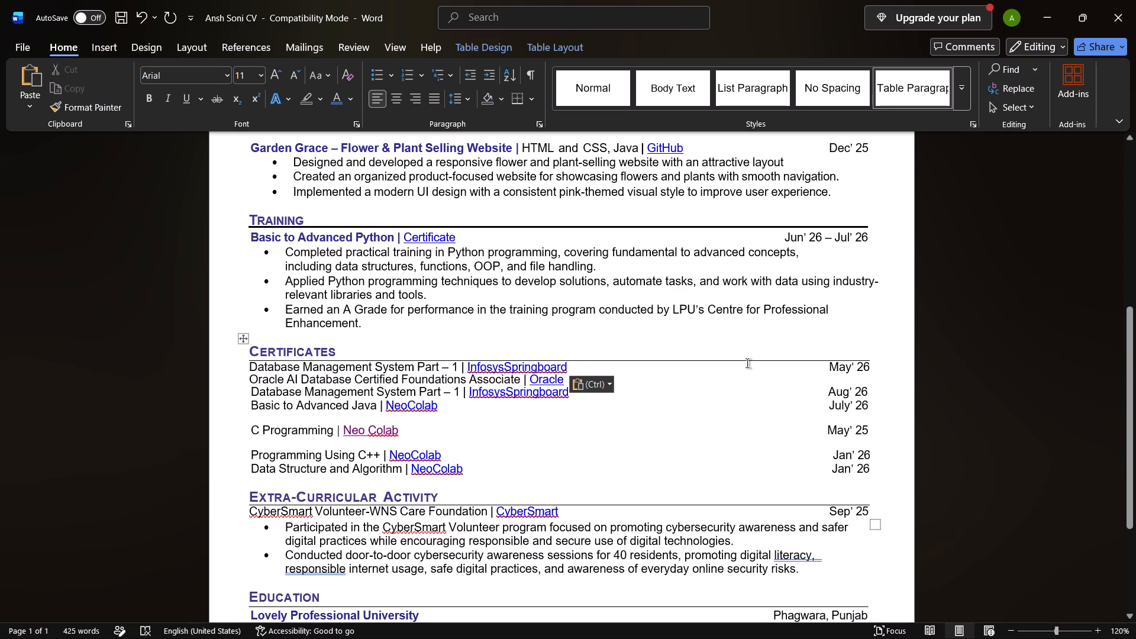
# Copy the Aug' 26 date and add a blank line above the Oracle entry's May' 26 date.
pyautogui.moveTo(828, 367); pyautogui.dragTo(835, 367)
pyautogui.moveTo(835, 367); pyautogui.dragTo(838, 368)
pyautogui.click(744, 379)
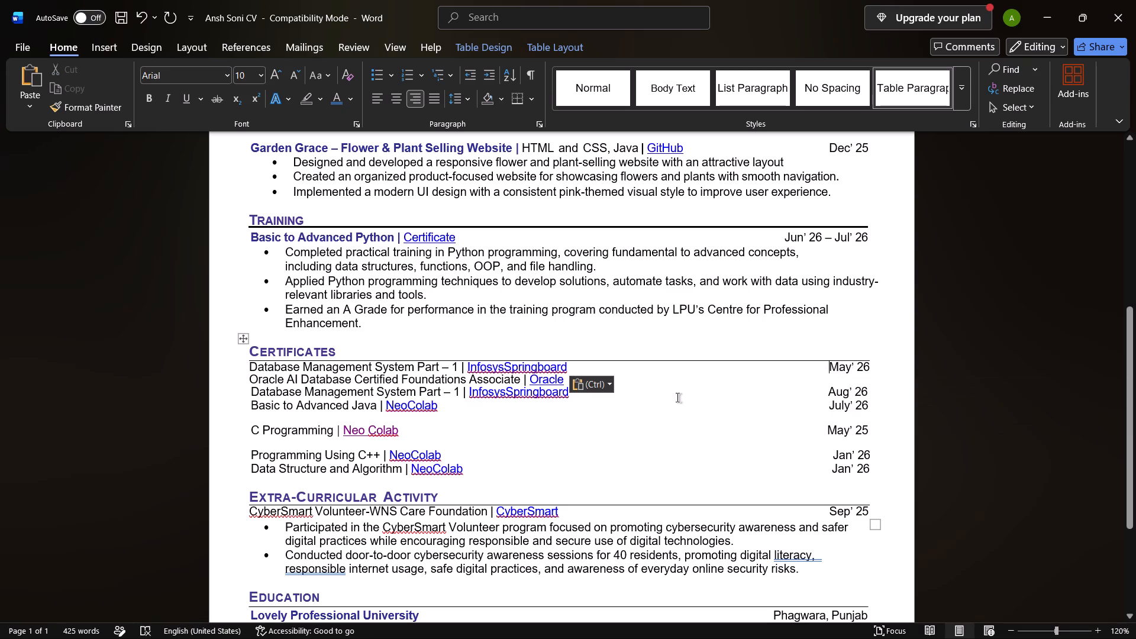
pyautogui.click(823, 393)
pyautogui.moveTo(830, 391); pyautogui.dragTo(868, 391)
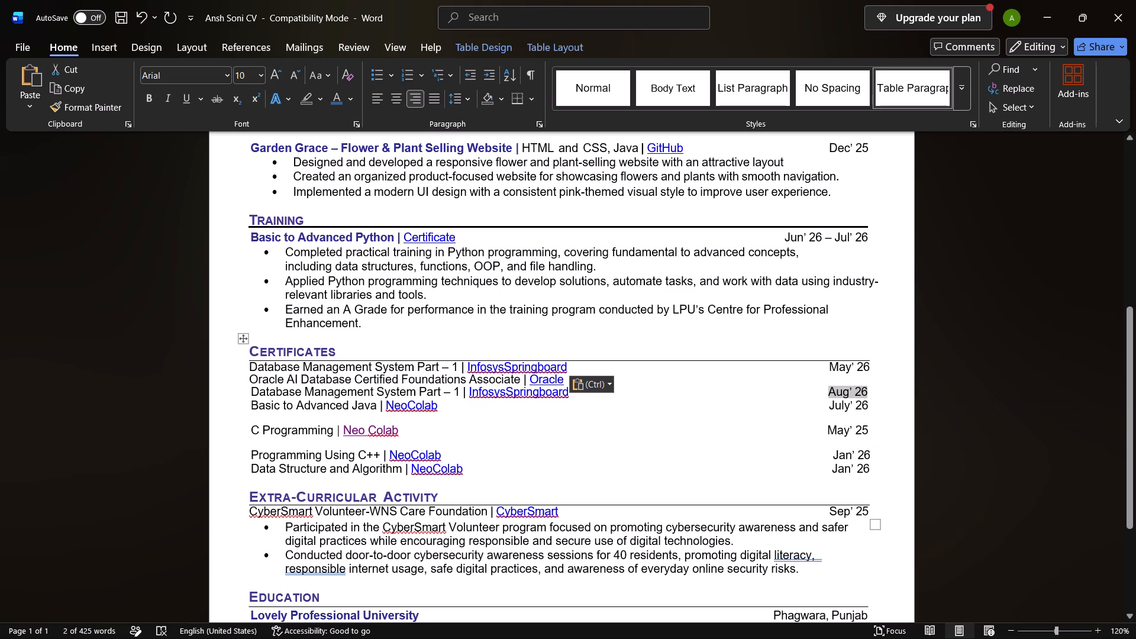
pyautogui.hotkey('ctrl', 'c')
pyautogui.click(830, 366)
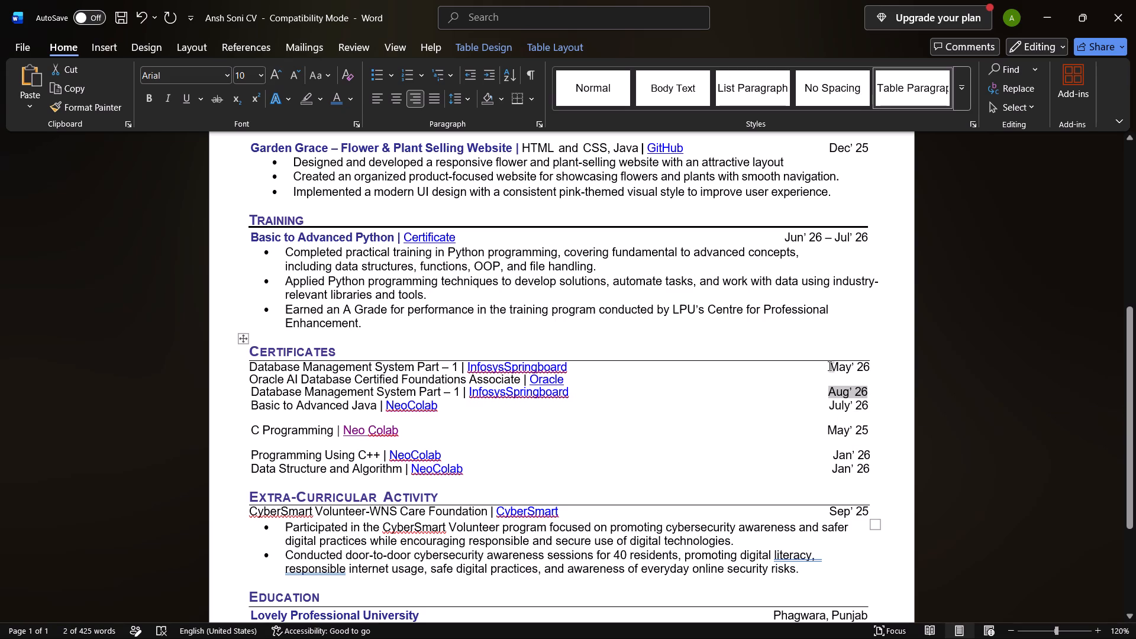
pyautogui.press('Return')
pyautogui.press('Up')
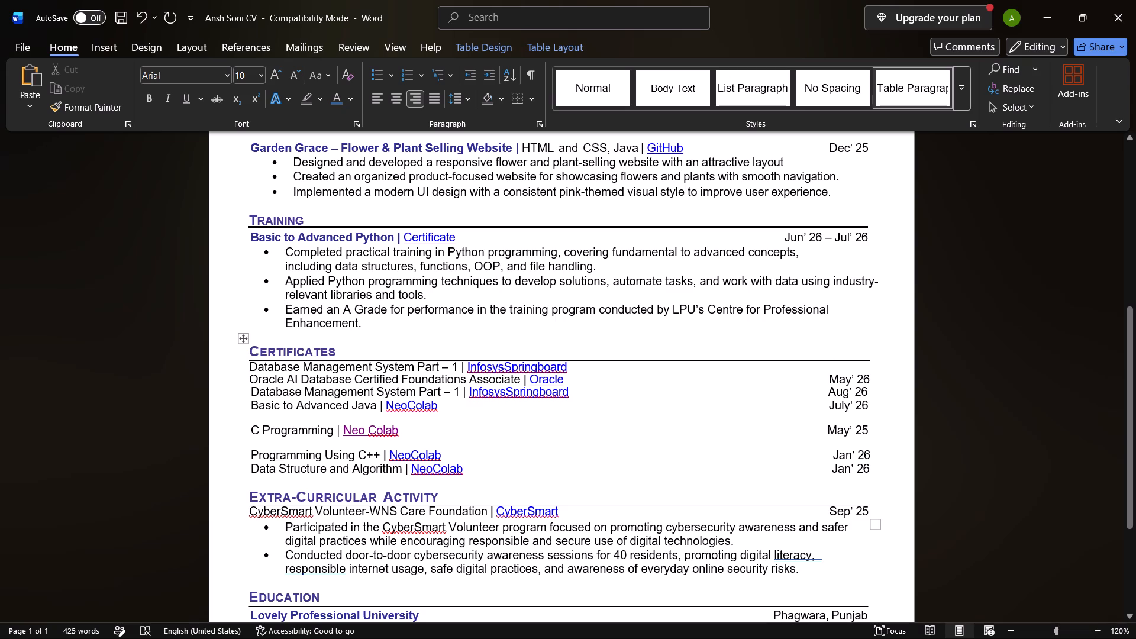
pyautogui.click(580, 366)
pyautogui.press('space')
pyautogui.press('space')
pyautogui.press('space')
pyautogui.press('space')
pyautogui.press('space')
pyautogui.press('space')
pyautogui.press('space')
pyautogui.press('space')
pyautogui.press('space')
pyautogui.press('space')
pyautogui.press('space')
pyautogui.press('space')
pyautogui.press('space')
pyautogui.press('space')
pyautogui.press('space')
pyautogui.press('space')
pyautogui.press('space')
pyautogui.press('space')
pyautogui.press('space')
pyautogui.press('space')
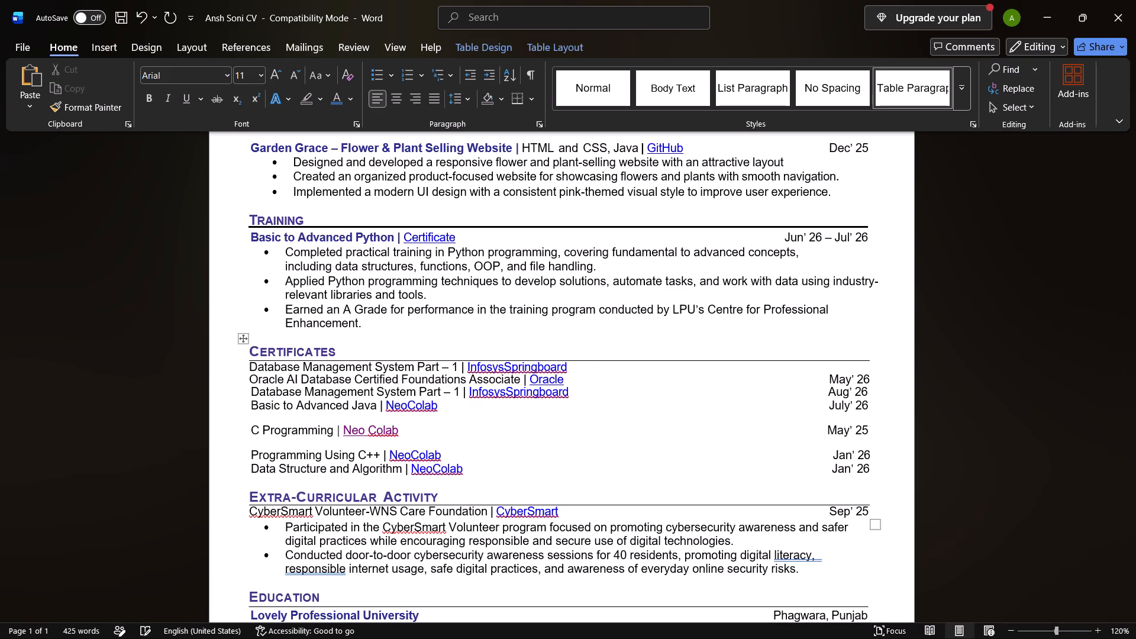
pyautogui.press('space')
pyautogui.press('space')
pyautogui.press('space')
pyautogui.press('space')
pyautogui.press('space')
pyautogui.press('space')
# Paste the Aug' 26 date on the blank line above May' 26, beside the first Database Management System entry.
pyautogui.click(788, 367)
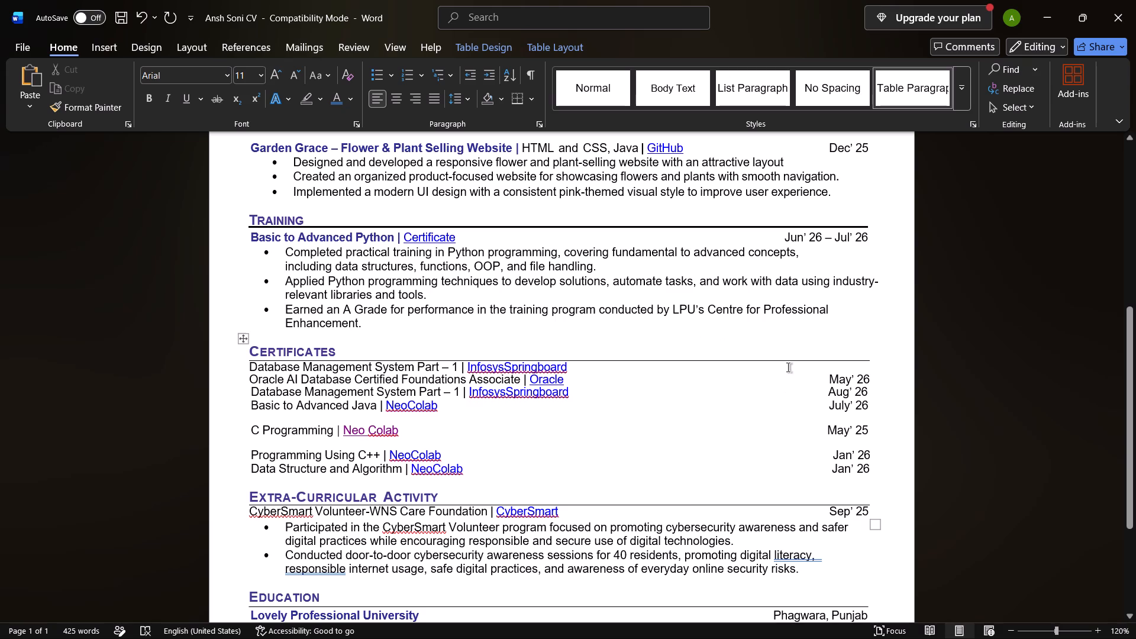
pyautogui.click(785, 369)
pyautogui.hotkey('ctrl', 'v')
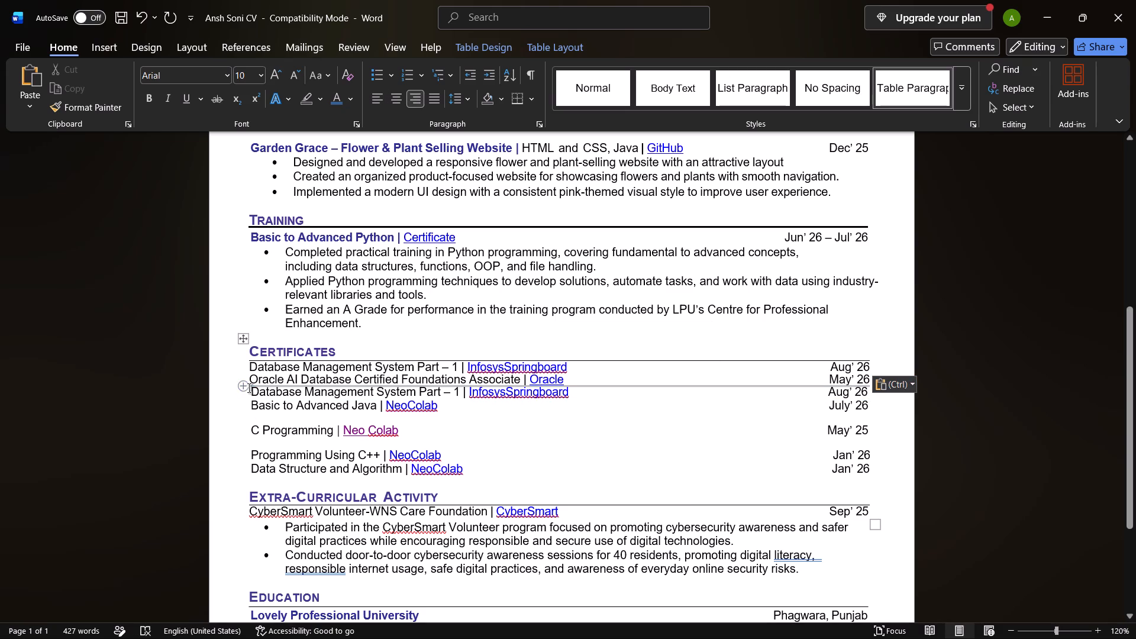
# Delete the entire duplicate Database Management System Part – 1 row below the Oracle entry.
pyautogui.moveTo(253, 392); pyautogui.dragTo(803, 388)
pyautogui.press('BackSpace')
pyautogui.press('BackSpace')
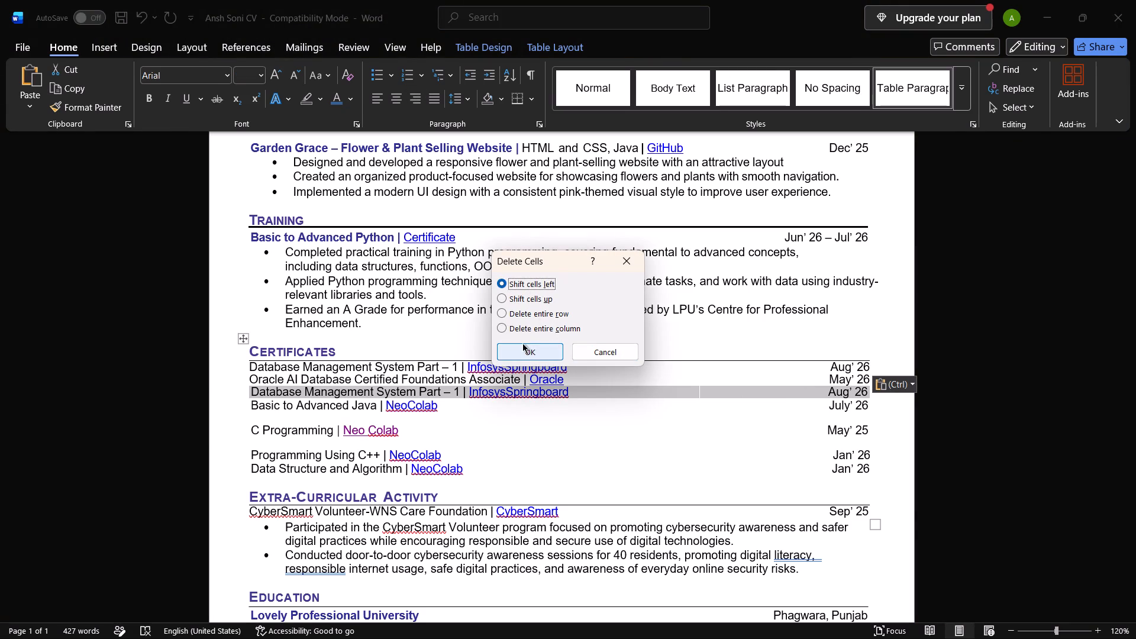
pyautogui.click(498, 314)
pyautogui.click(516, 348)
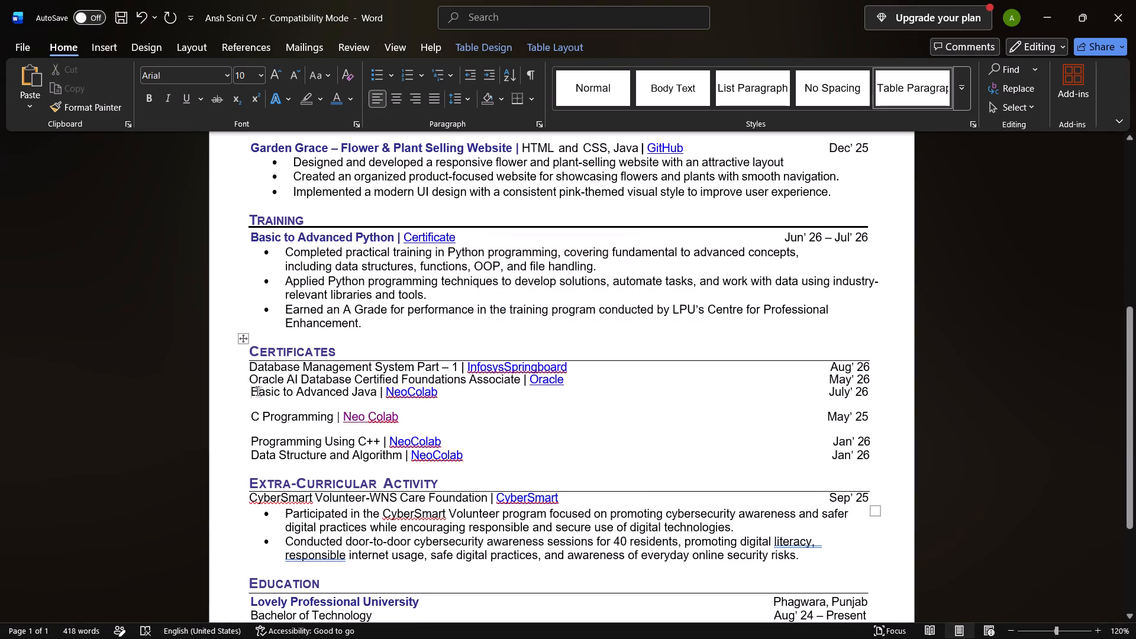
# Copy the Basic to Advanced Java entry with its NeoColab link onto a new line above the Oracle entry.
pyautogui.moveTo(254, 390); pyautogui.dragTo(425, 390)
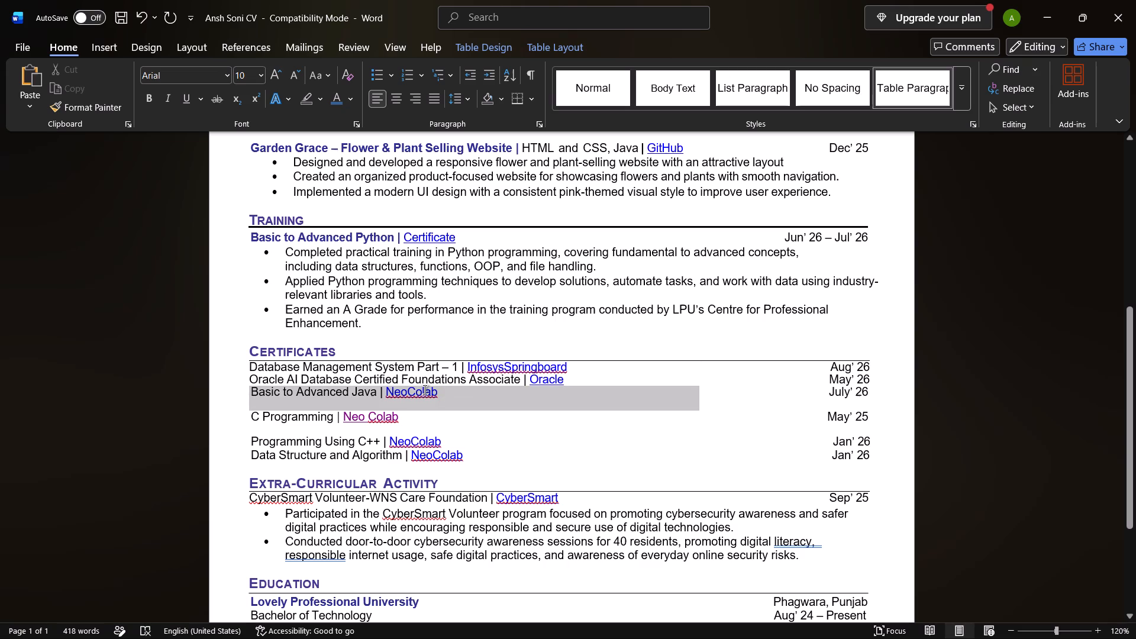
pyautogui.moveTo(425, 390); pyautogui.dragTo(426, 383)
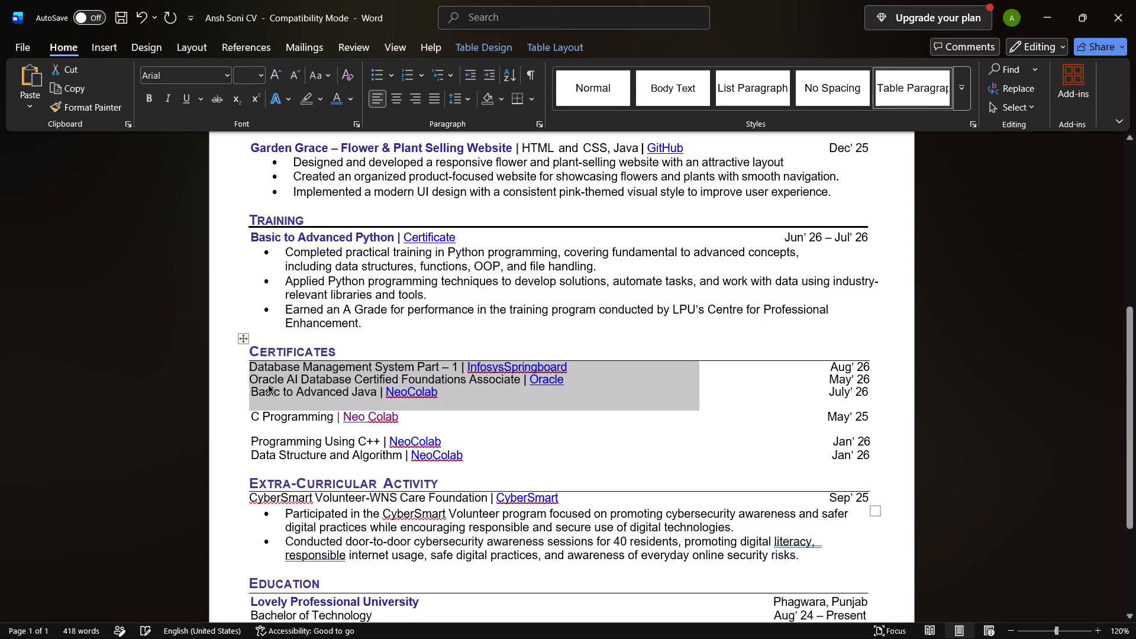
pyautogui.click(255, 390)
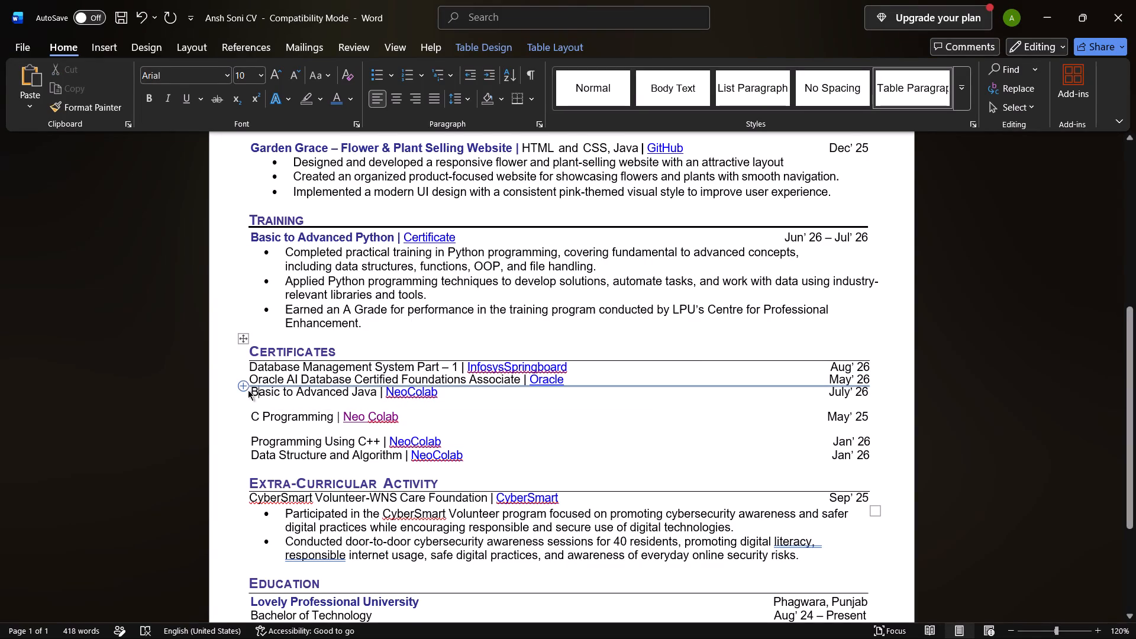
pyautogui.moveTo(253, 390); pyautogui.dragTo(403, 389)
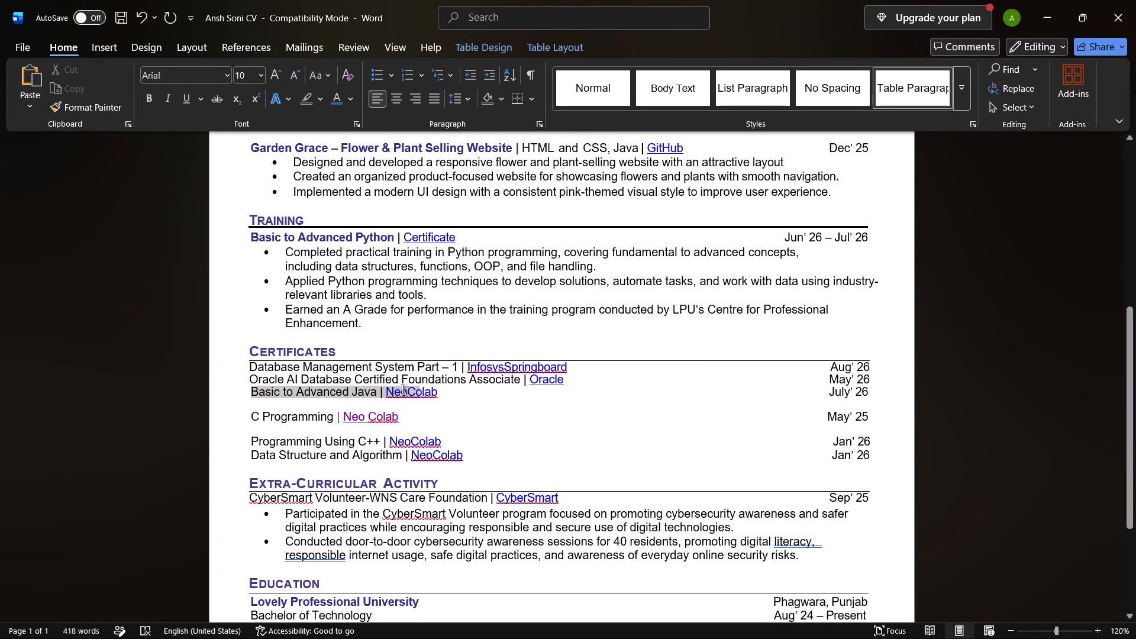
pyautogui.moveTo(403, 389); pyautogui.dragTo(425, 389)
pyautogui.hotkey('ctrl', 'c')
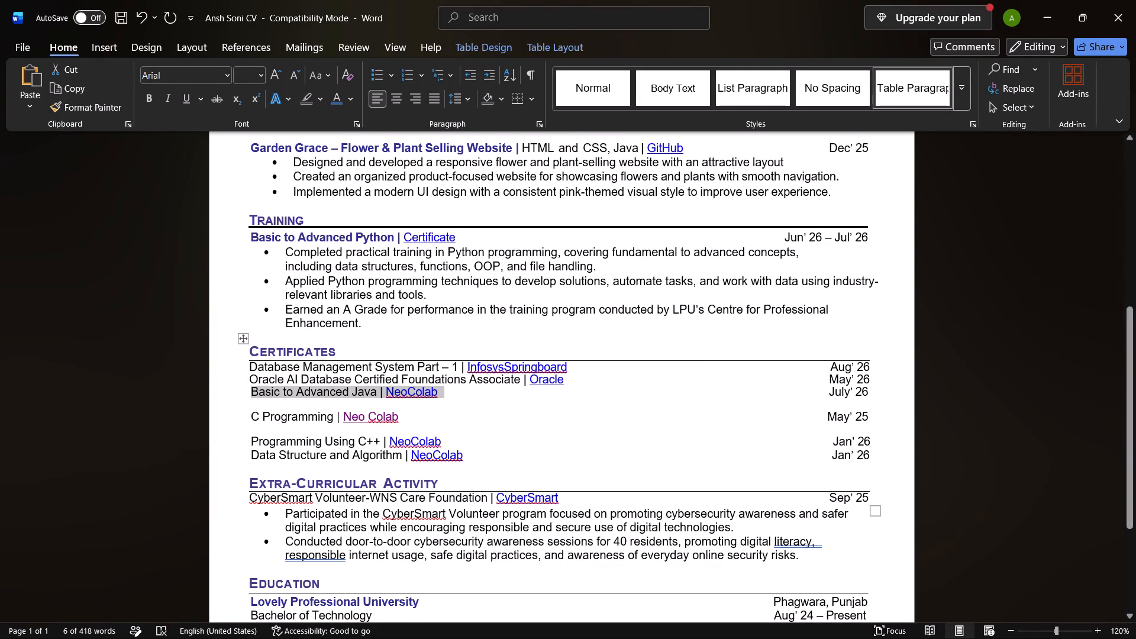
pyautogui.click(570, 372)
pyautogui.click(871, 368)
pyautogui.press('Return')
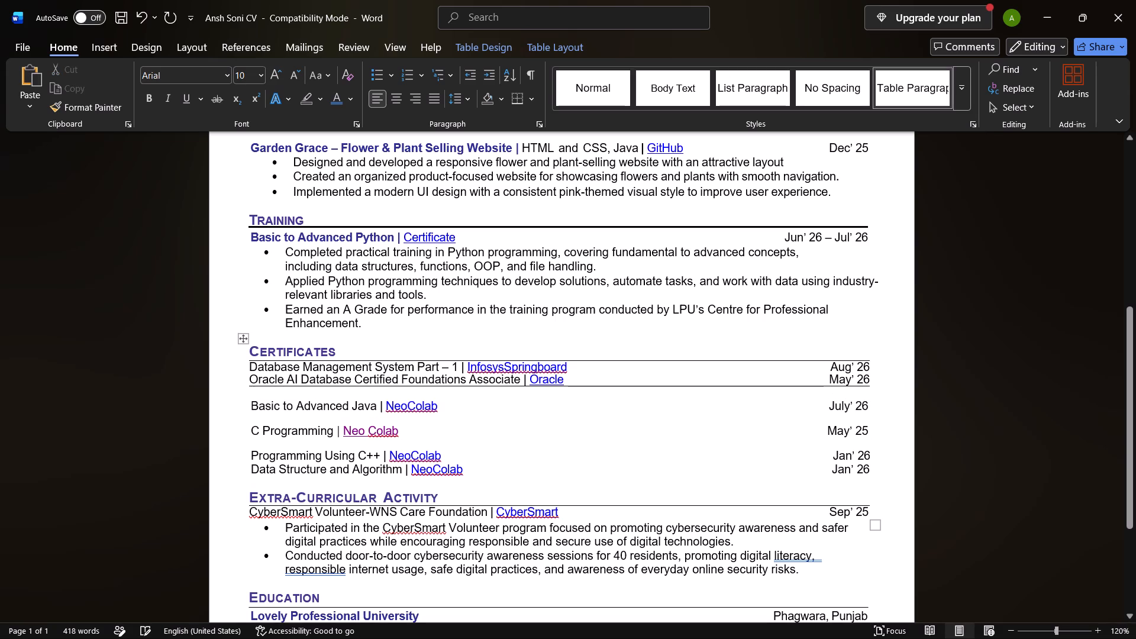
pyautogui.hotkey('ctrl', 'z')
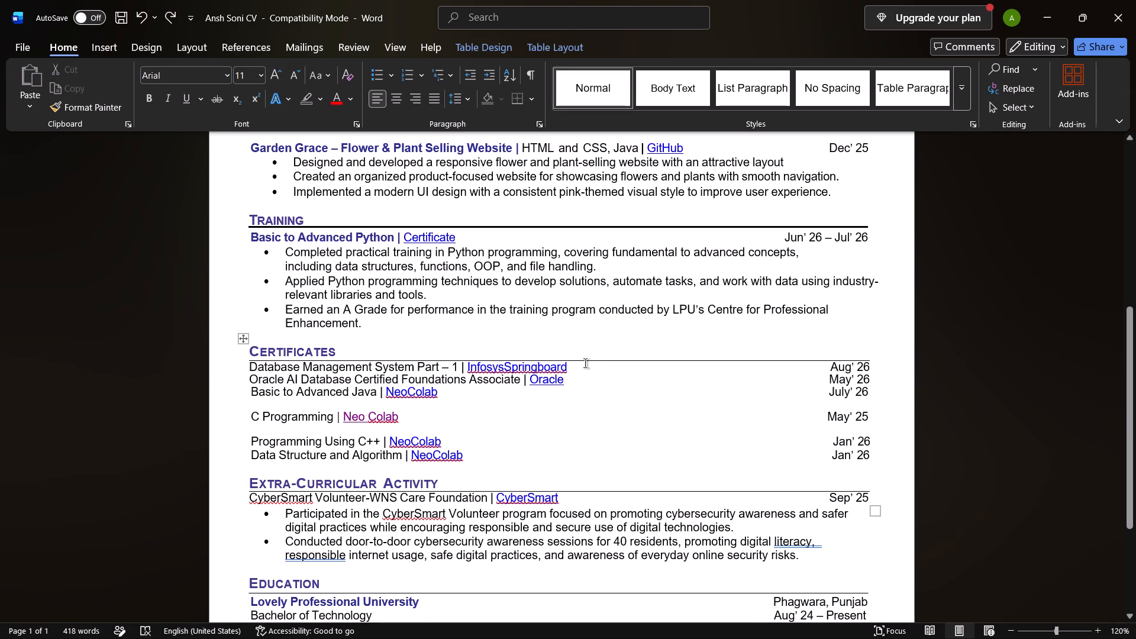
pyautogui.click(586, 370)
pyautogui.press('Return')
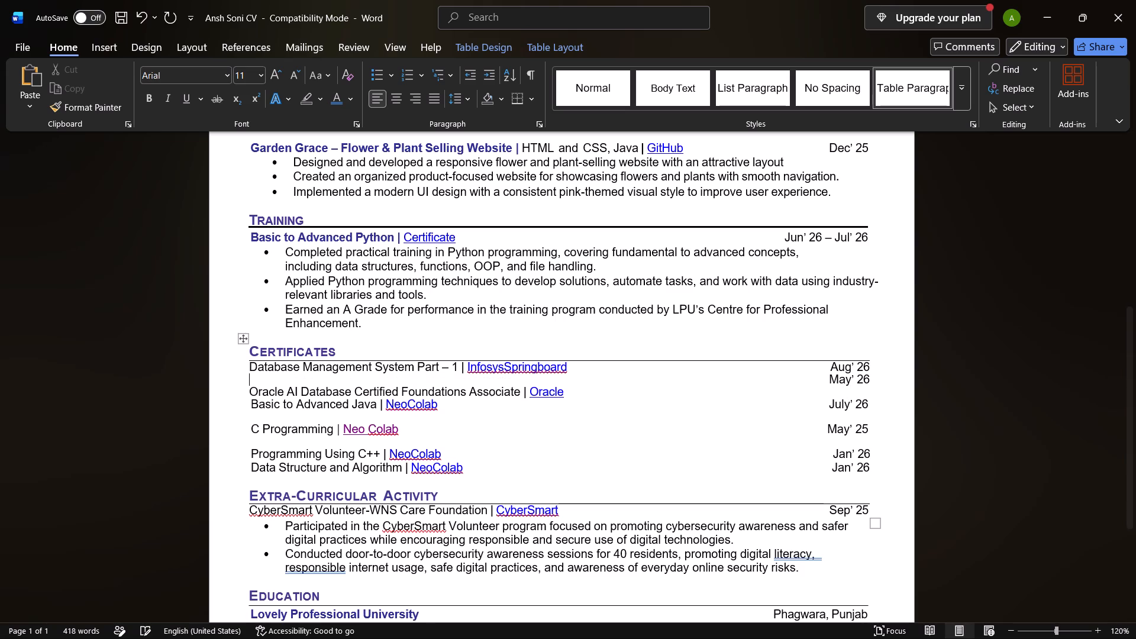
pyautogui.hotkey('ctrl', 'v')
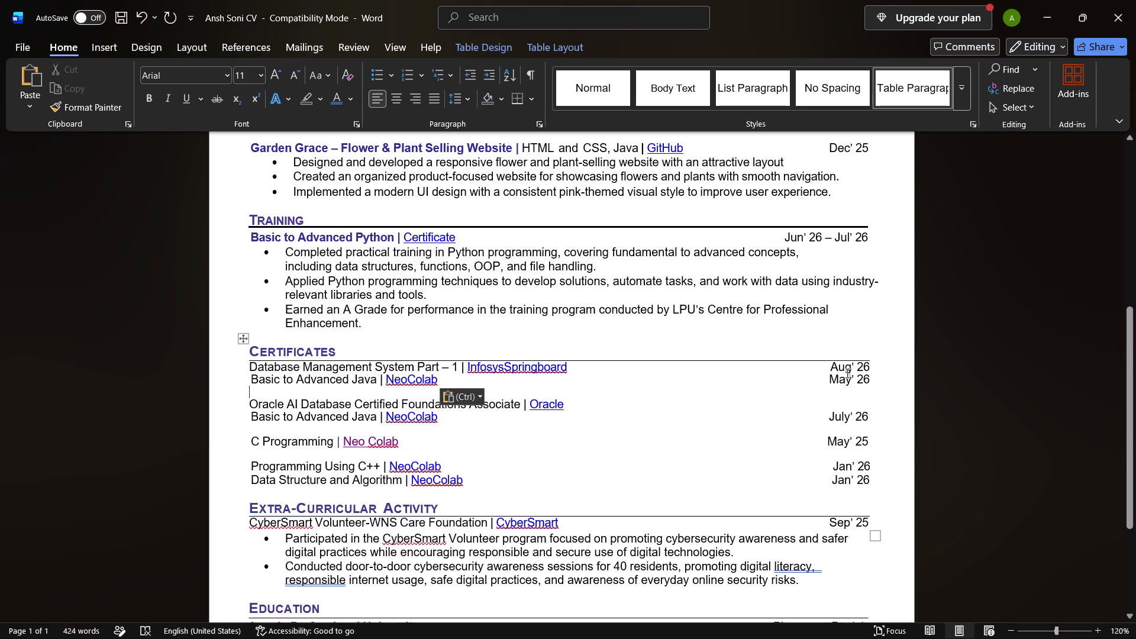
# Add a blank line above the May' 26 date, beside the first Basic to Advanced Java entry.
pyautogui.click(832, 380)
pyautogui.press('Return')
pyautogui.press('Up')
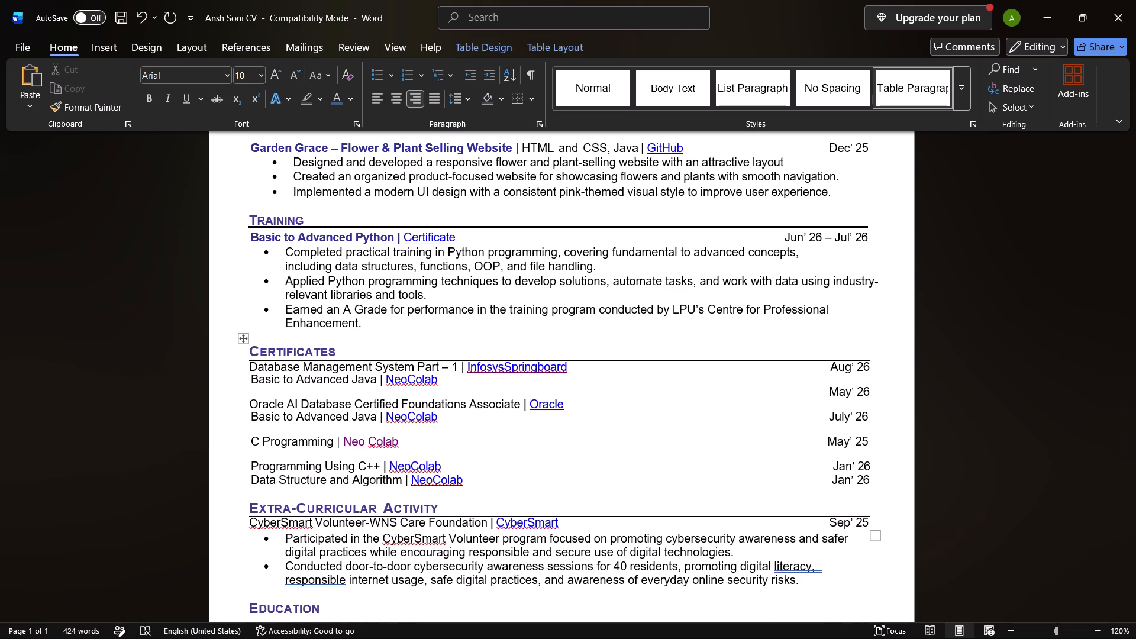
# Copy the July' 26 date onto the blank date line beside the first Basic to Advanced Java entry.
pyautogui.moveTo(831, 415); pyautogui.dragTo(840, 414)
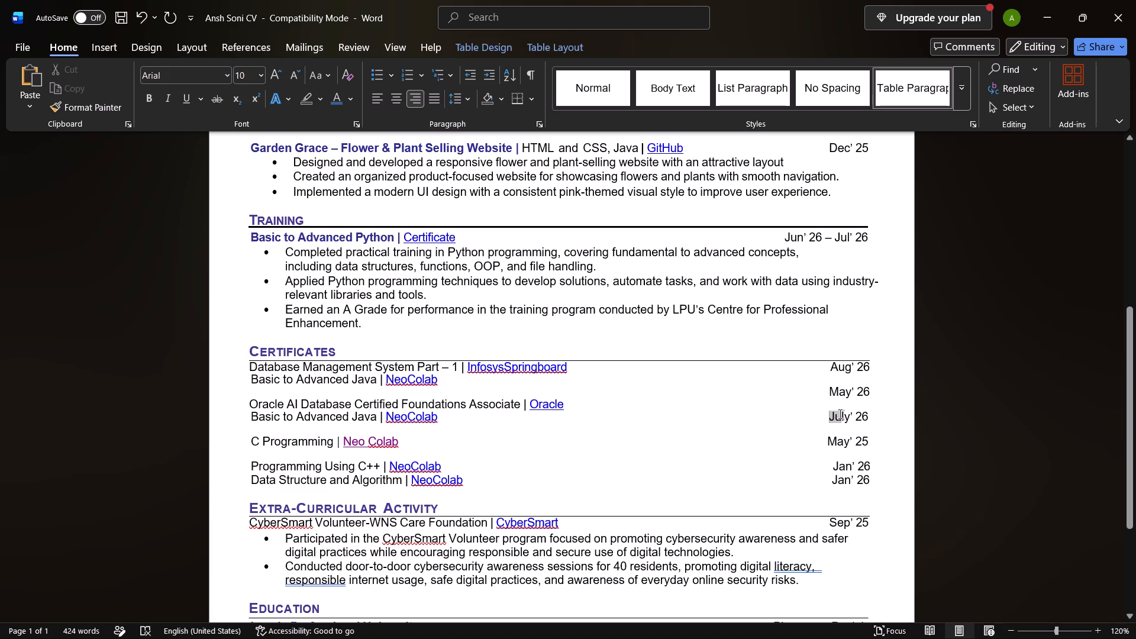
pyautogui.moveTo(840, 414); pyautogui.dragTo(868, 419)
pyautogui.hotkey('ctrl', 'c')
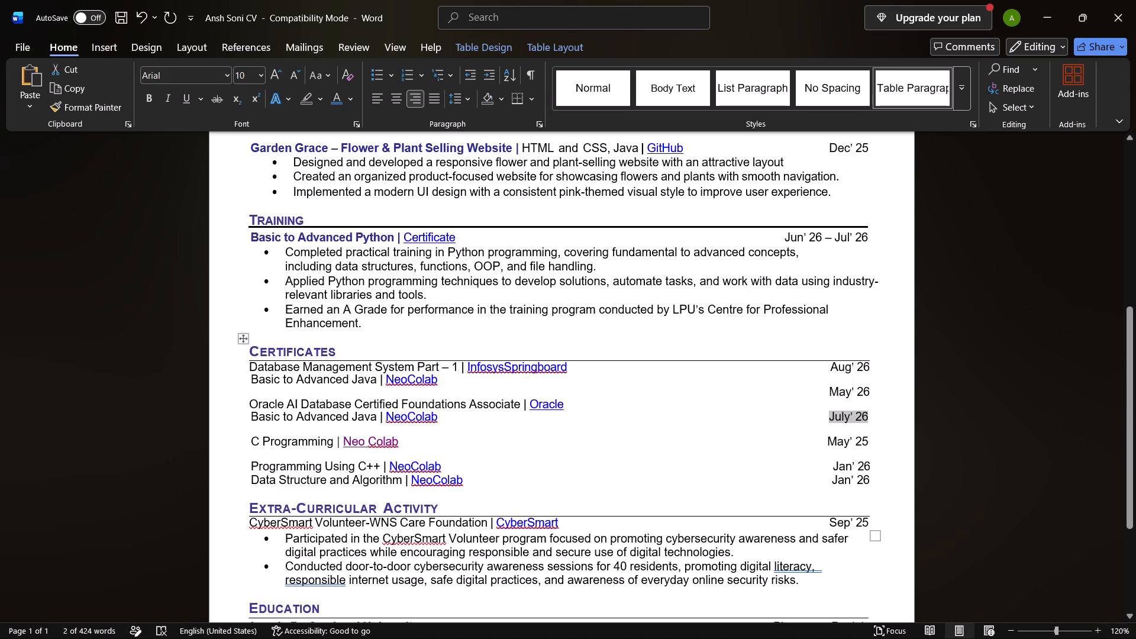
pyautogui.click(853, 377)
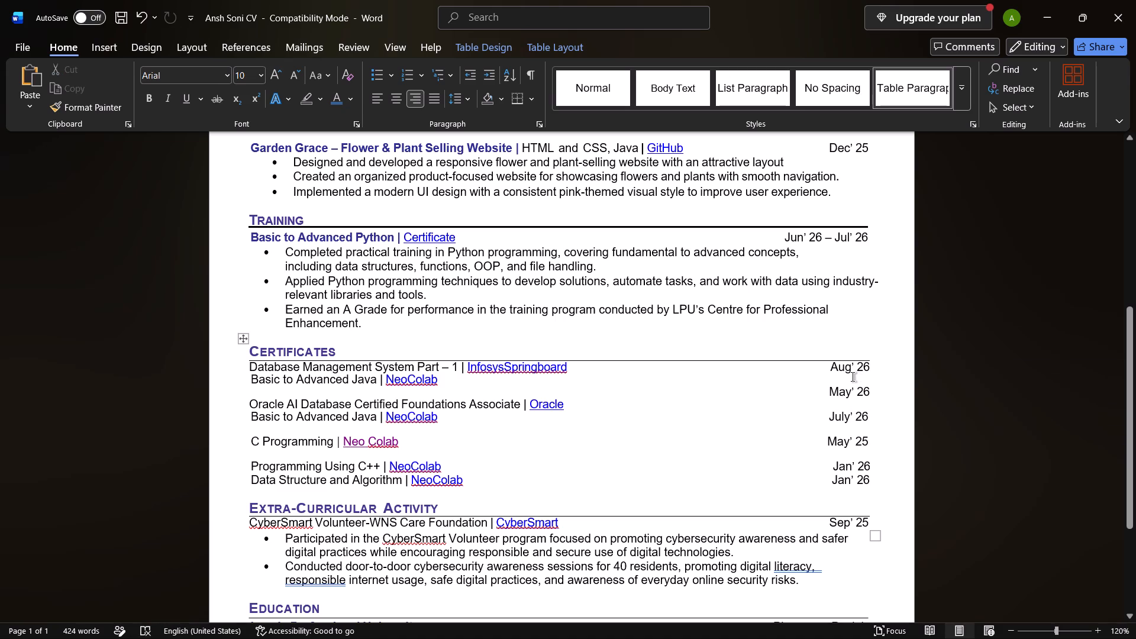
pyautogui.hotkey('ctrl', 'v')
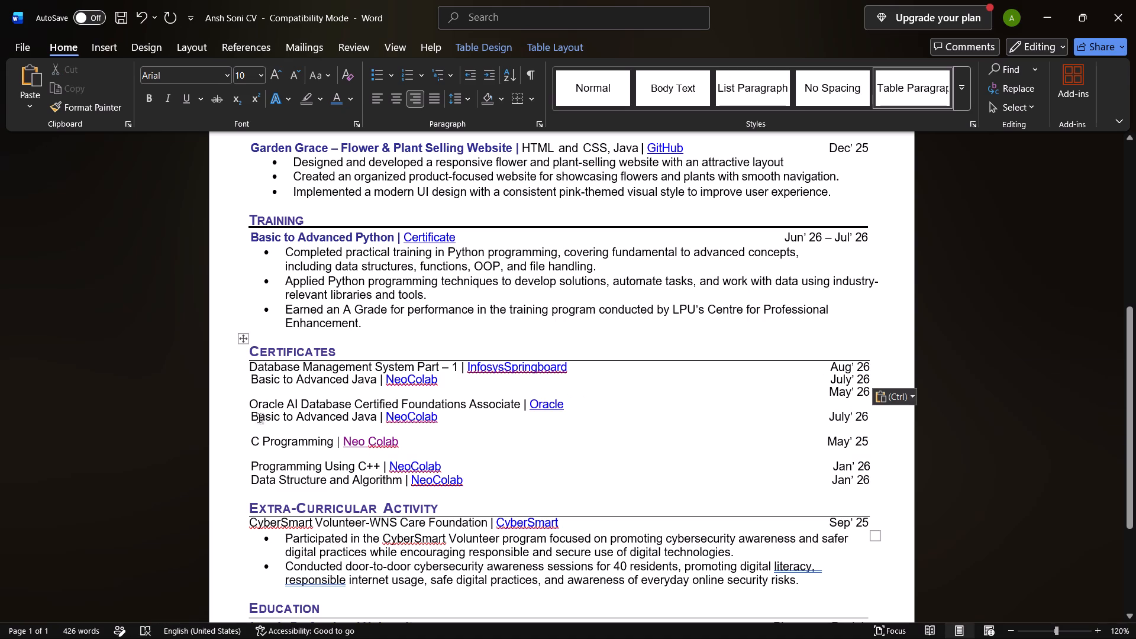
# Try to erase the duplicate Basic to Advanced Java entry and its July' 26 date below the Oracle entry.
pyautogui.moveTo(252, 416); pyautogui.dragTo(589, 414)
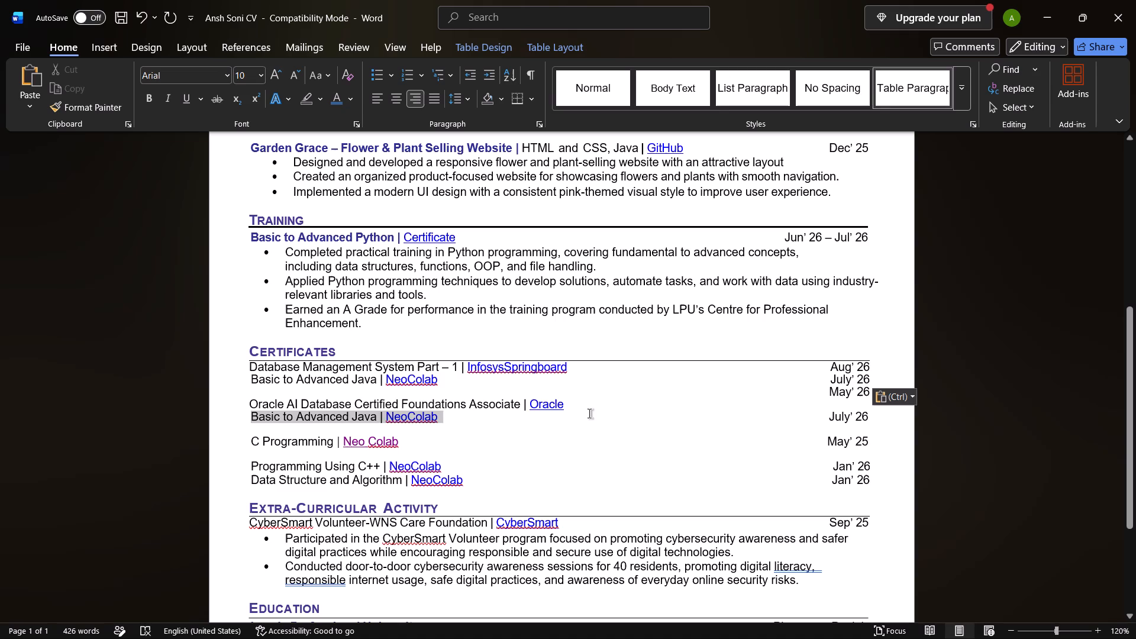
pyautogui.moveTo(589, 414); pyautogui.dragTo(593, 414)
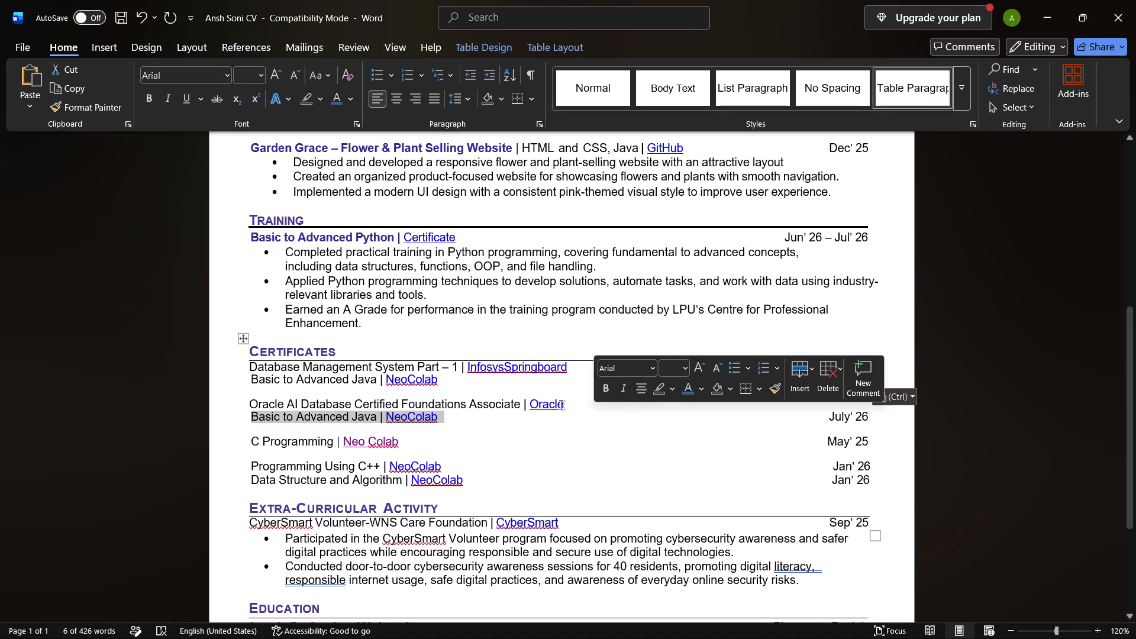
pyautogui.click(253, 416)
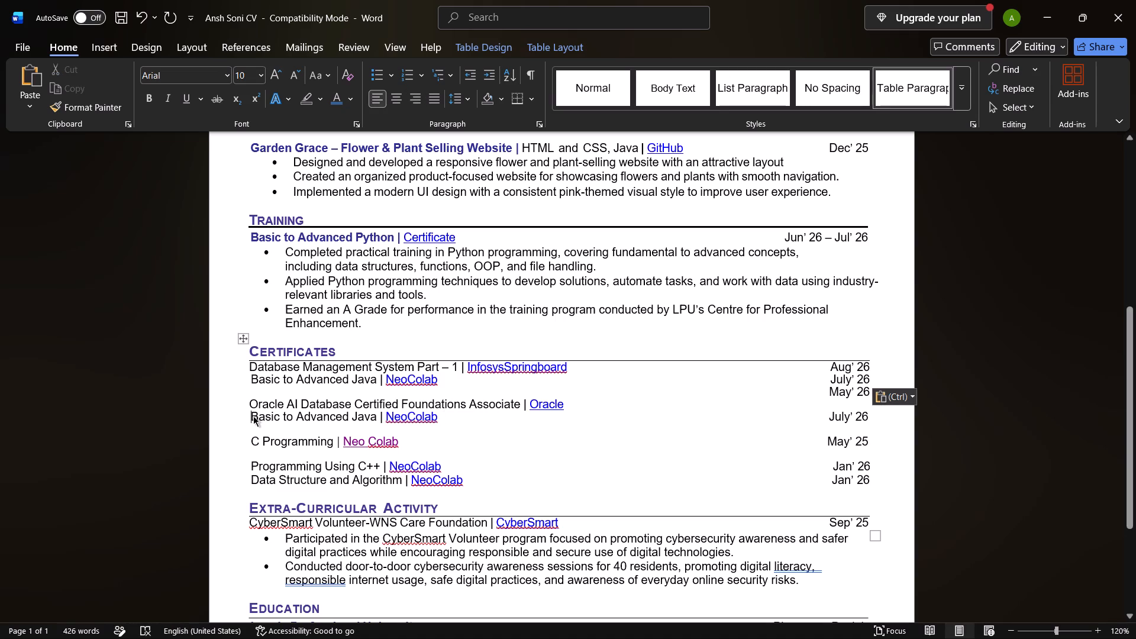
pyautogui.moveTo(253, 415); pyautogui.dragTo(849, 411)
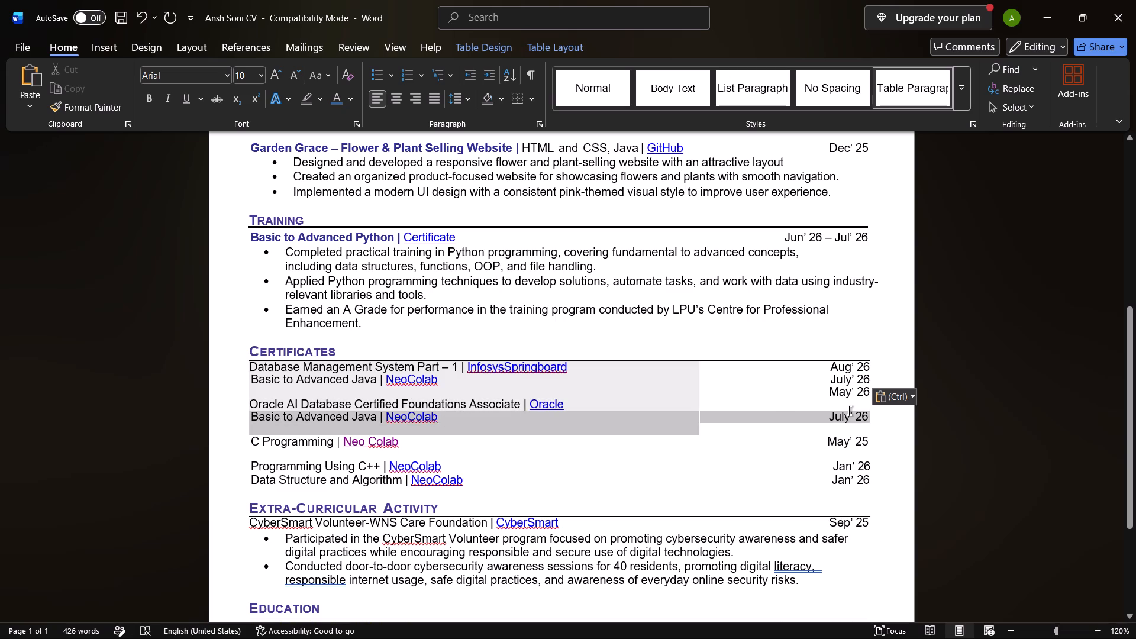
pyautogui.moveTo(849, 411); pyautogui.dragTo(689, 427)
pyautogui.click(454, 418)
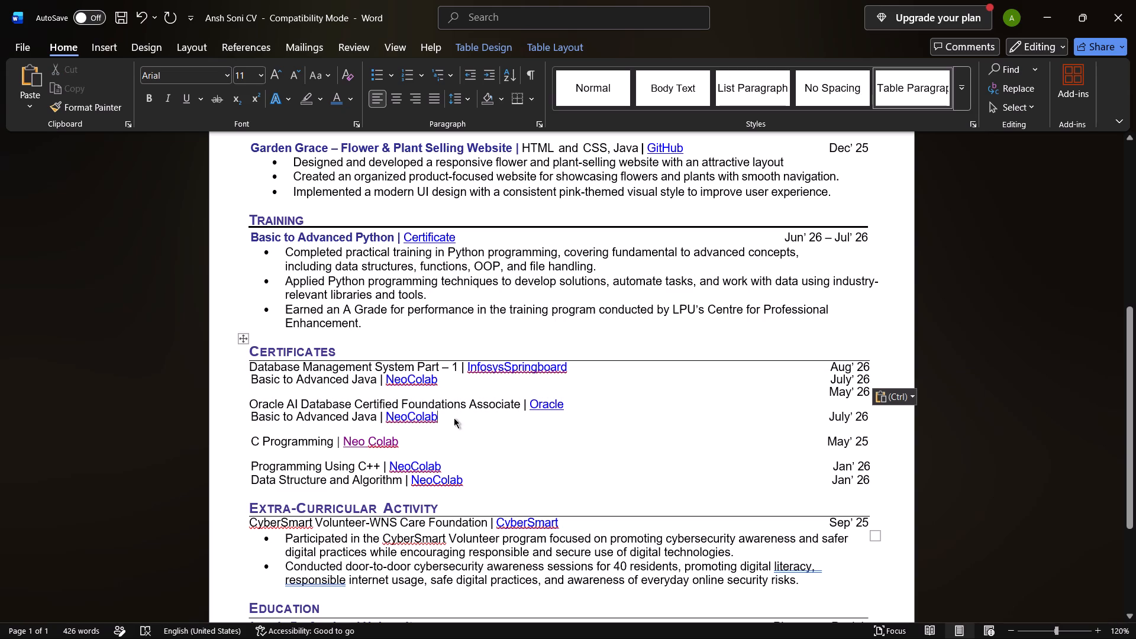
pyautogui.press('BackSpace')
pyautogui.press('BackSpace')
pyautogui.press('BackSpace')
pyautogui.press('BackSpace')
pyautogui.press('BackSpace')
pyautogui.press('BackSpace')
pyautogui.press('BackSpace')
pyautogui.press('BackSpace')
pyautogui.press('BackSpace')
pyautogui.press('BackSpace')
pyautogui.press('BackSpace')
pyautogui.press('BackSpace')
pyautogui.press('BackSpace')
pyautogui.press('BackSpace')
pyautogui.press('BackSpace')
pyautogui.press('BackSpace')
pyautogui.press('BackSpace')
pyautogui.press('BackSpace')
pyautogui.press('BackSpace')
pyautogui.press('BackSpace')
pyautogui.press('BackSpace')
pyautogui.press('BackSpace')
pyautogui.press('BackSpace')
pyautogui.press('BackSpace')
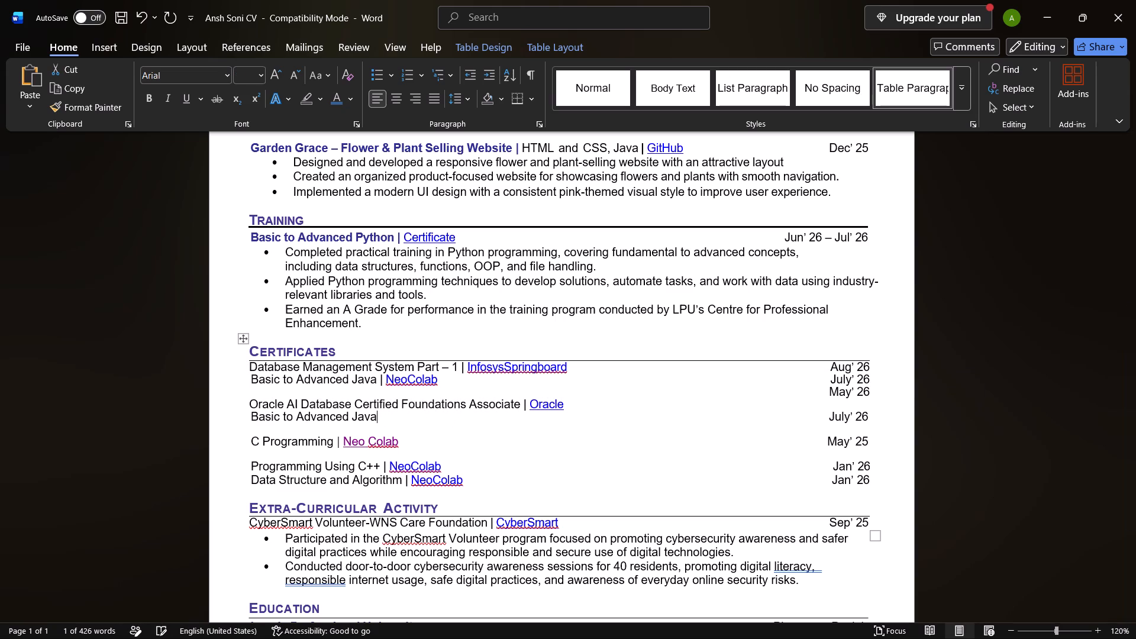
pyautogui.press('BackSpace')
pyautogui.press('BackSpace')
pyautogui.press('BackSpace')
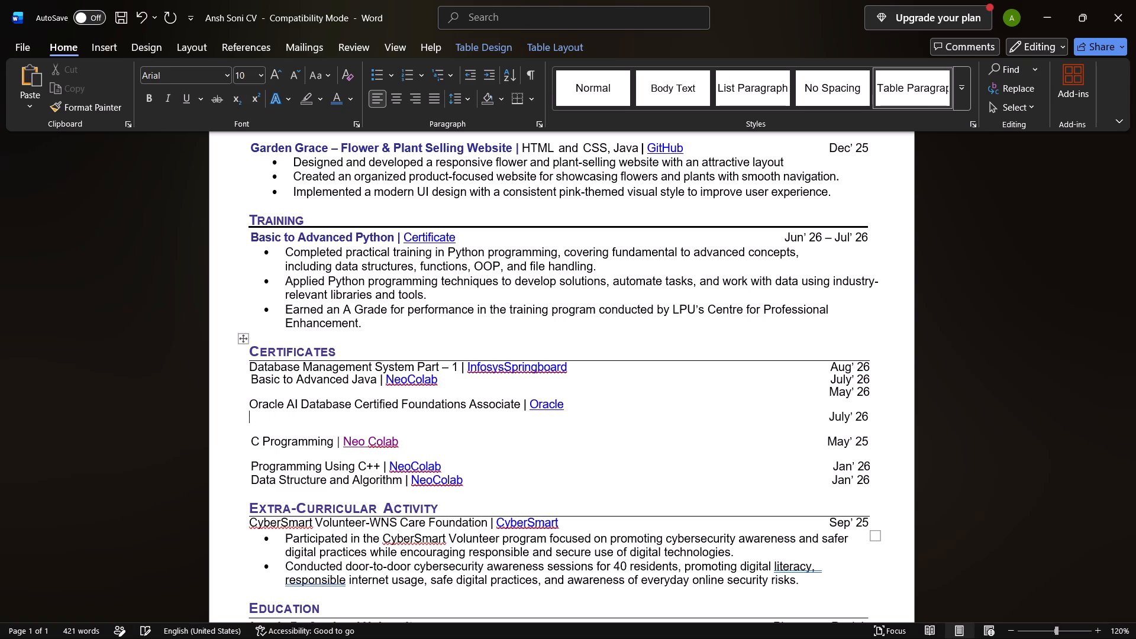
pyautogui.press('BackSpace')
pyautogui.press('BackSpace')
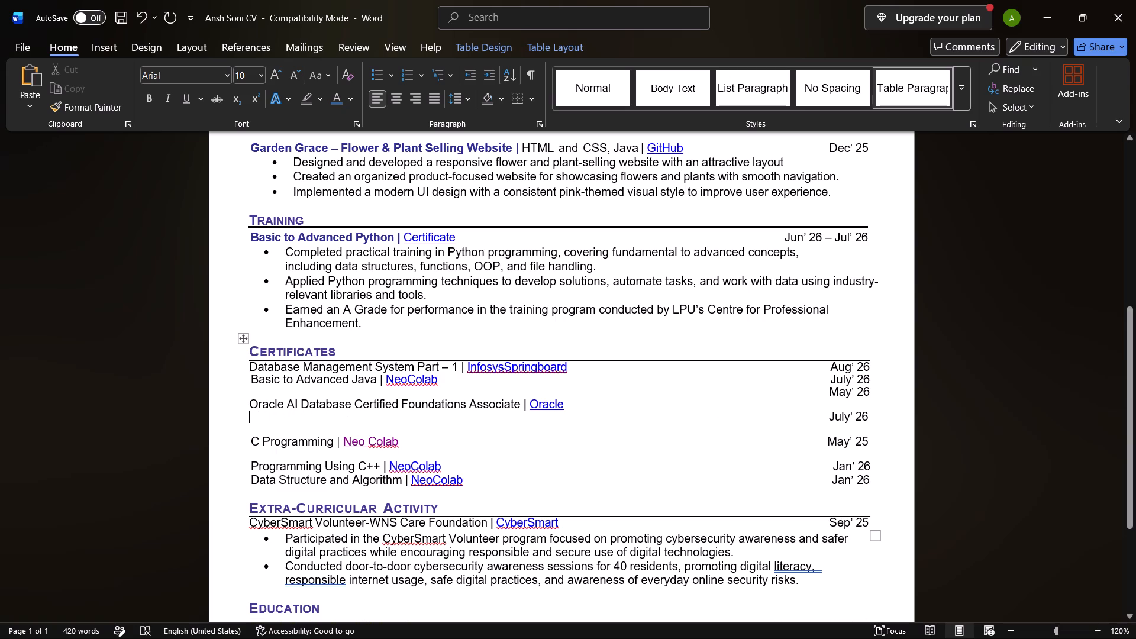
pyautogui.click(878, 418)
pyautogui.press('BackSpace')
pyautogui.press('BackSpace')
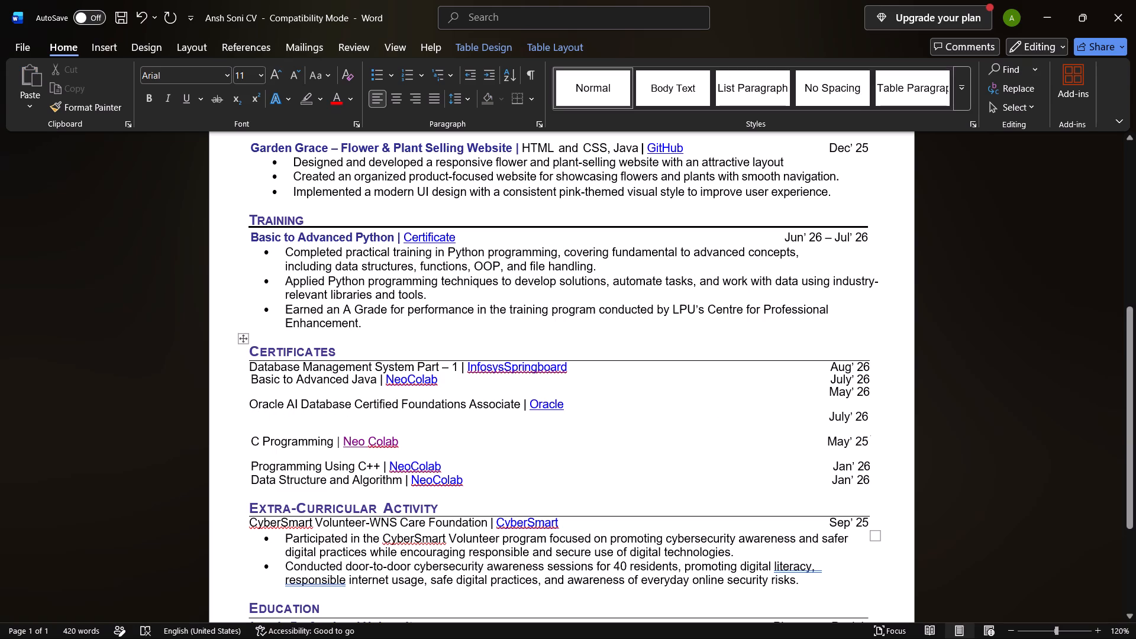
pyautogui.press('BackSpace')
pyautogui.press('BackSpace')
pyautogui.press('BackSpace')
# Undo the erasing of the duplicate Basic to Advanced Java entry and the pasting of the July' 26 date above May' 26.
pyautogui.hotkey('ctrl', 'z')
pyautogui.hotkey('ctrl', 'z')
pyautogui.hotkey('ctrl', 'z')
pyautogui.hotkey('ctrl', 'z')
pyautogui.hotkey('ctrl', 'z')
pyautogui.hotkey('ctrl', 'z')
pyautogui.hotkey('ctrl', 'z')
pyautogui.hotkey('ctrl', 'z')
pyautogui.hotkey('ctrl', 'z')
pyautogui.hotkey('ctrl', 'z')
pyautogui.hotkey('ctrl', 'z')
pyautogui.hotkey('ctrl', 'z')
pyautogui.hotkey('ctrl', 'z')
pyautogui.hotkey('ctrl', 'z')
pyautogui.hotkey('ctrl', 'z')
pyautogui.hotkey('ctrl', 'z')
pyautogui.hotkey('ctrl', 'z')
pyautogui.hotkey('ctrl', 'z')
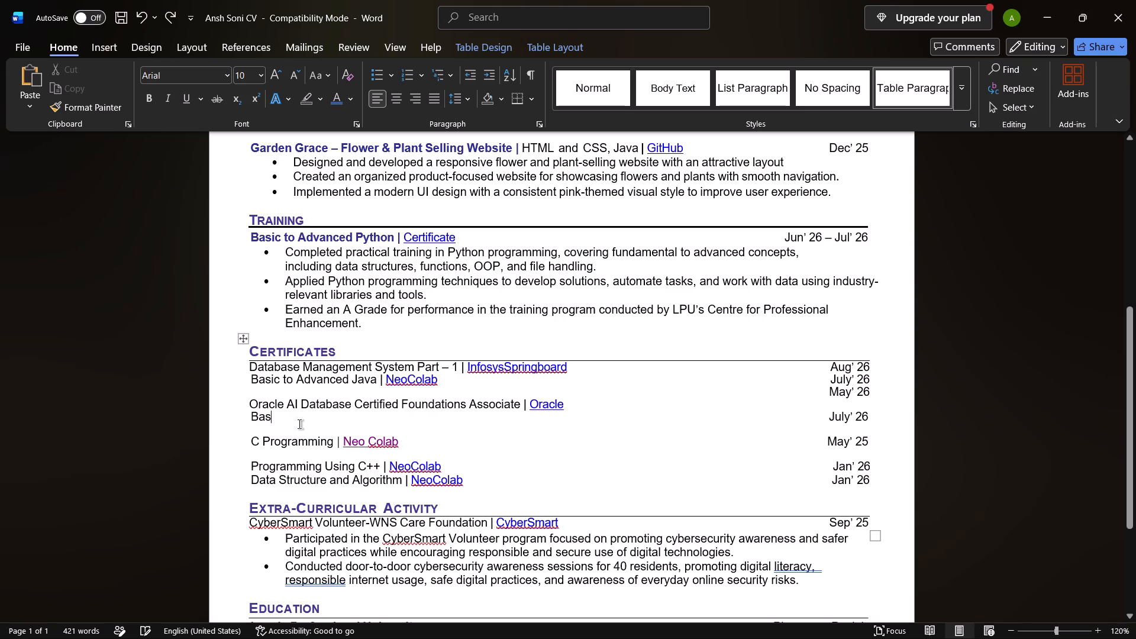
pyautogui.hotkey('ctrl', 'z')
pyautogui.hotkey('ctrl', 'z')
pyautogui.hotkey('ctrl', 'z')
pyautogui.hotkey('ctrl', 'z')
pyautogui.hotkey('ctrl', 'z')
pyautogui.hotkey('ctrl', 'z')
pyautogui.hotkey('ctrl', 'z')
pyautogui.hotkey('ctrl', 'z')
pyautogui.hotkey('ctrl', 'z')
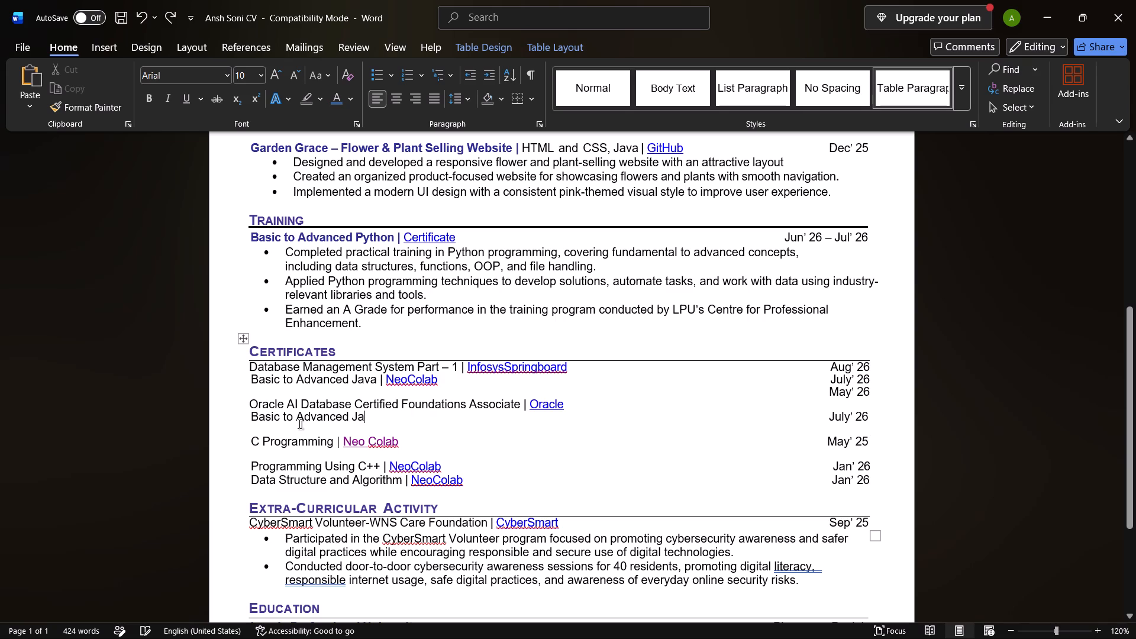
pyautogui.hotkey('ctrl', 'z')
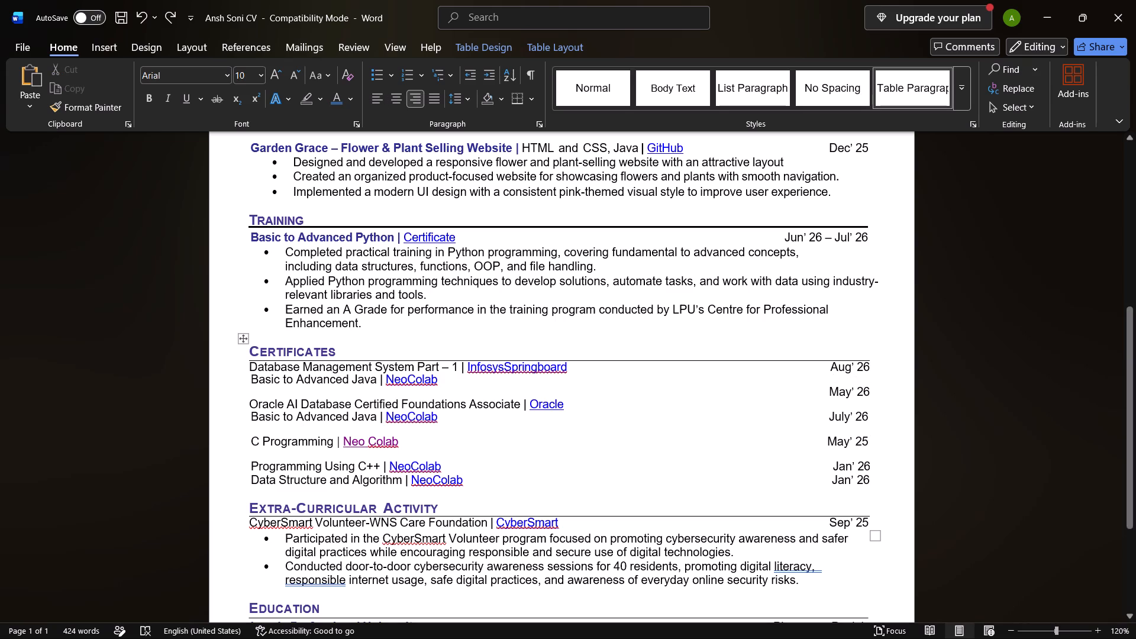
# Delete the entire duplicate Basic to Advanced Java row with its July' 26 date below the Oracle entry.
pyautogui.moveTo(250, 419); pyautogui.dragTo(751, 412)
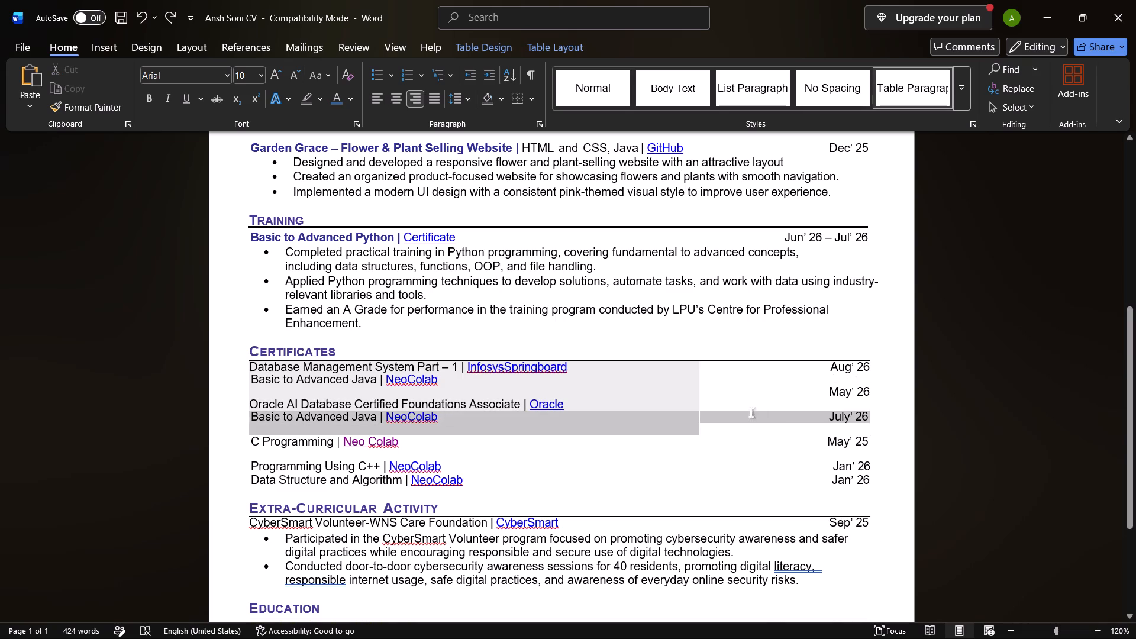
pyautogui.moveTo(751, 412); pyautogui.dragTo(856, 415)
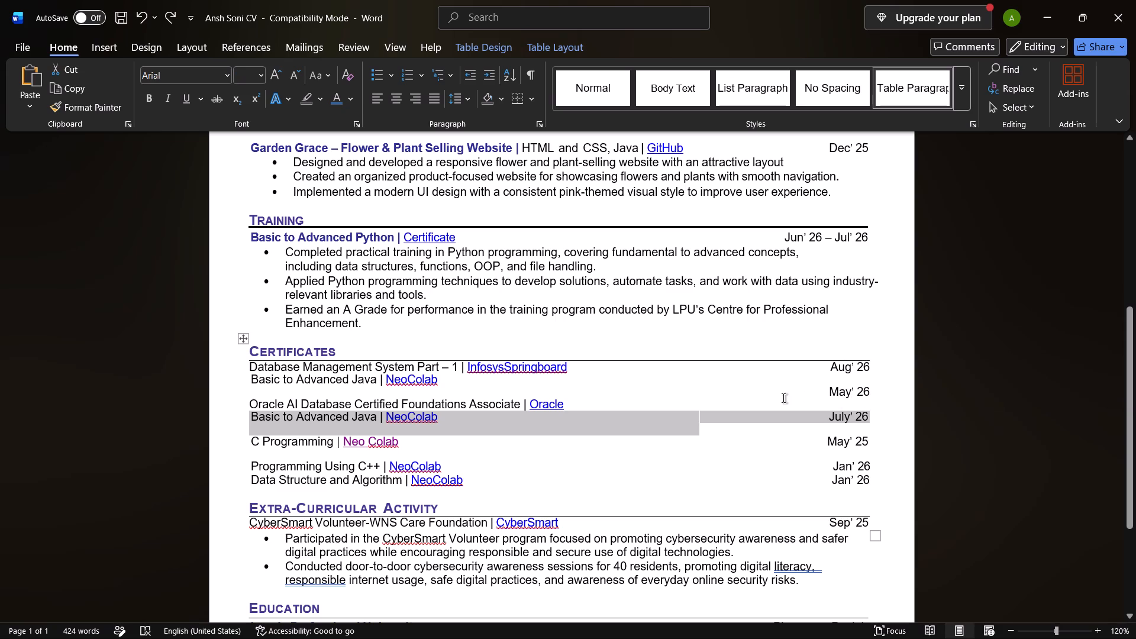
pyautogui.press('Delete')
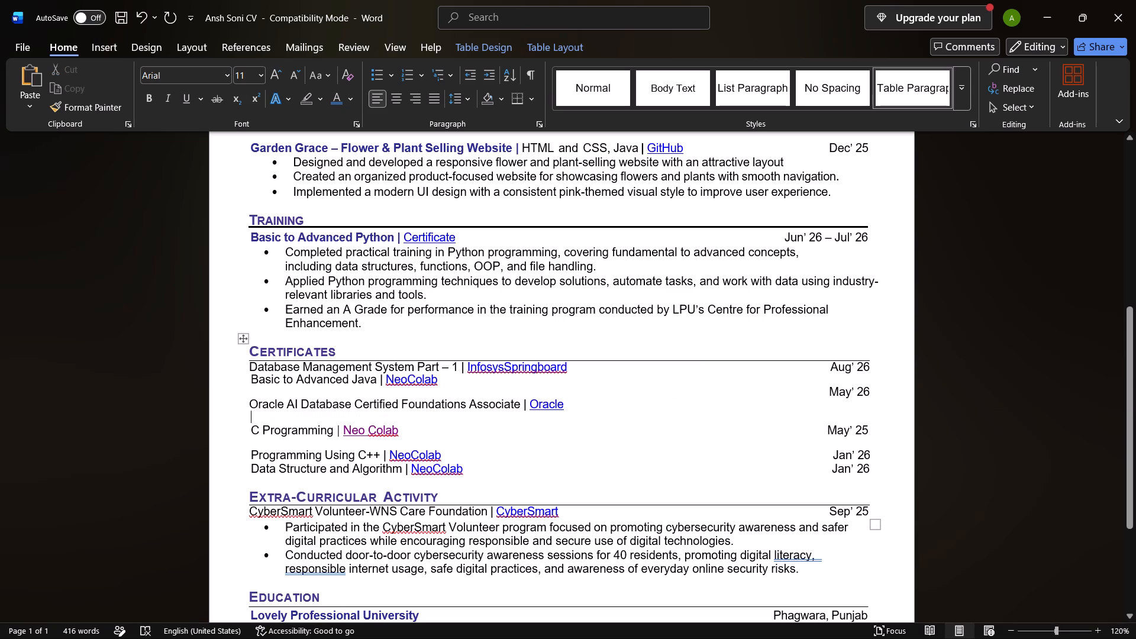
pyautogui.press('BackSpace')
pyautogui.press('BackSpace')
pyautogui.press('BackSpace')
pyautogui.press('BackSpace')
# Remove the blank line between the Basic to Advanced Java and Oracle entries, keeping the Java entry's NeoColab link.
pyautogui.click(276, 390)
pyautogui.press('BackSpace')
pyautogui.press('BackSpace')
pyautogui.press('BackSpace')
pyautogui.press('BackSpace')
pyautogui.press('BackSpace')
pyautogui.press('BackSpace')
pyautogui.press('BackSpace')
pyautogui.press('BackSpace')
pyautogui.press('BackSpace')
pyautogui.press('BackSpace')
pyautogui.press('BackSpace')
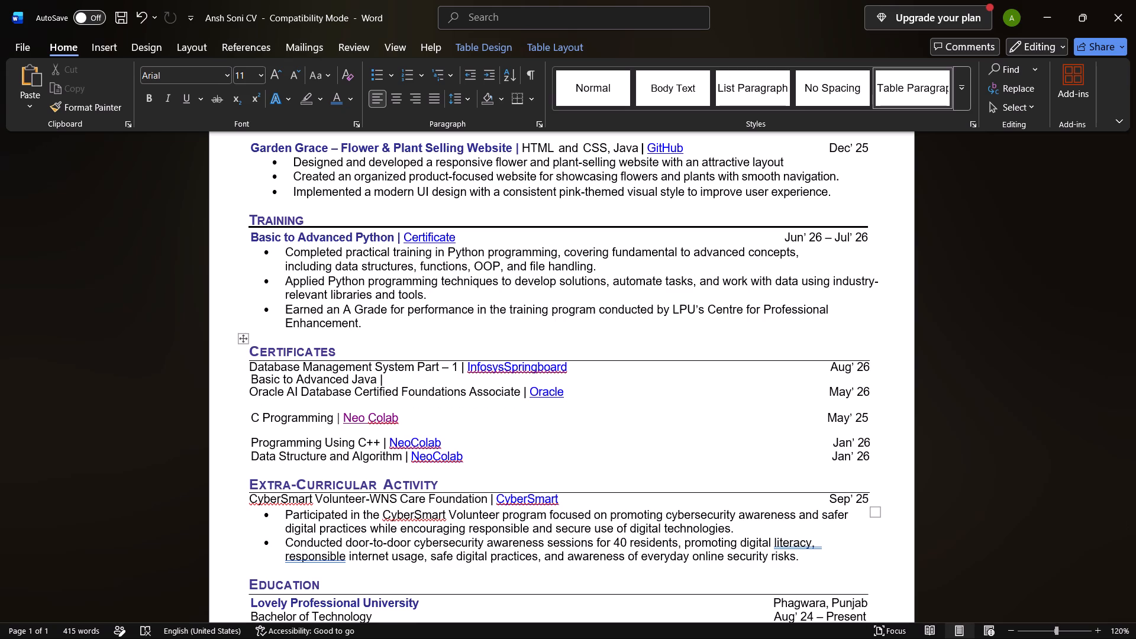
pyautogui.hotkey('ctrl', 'z')
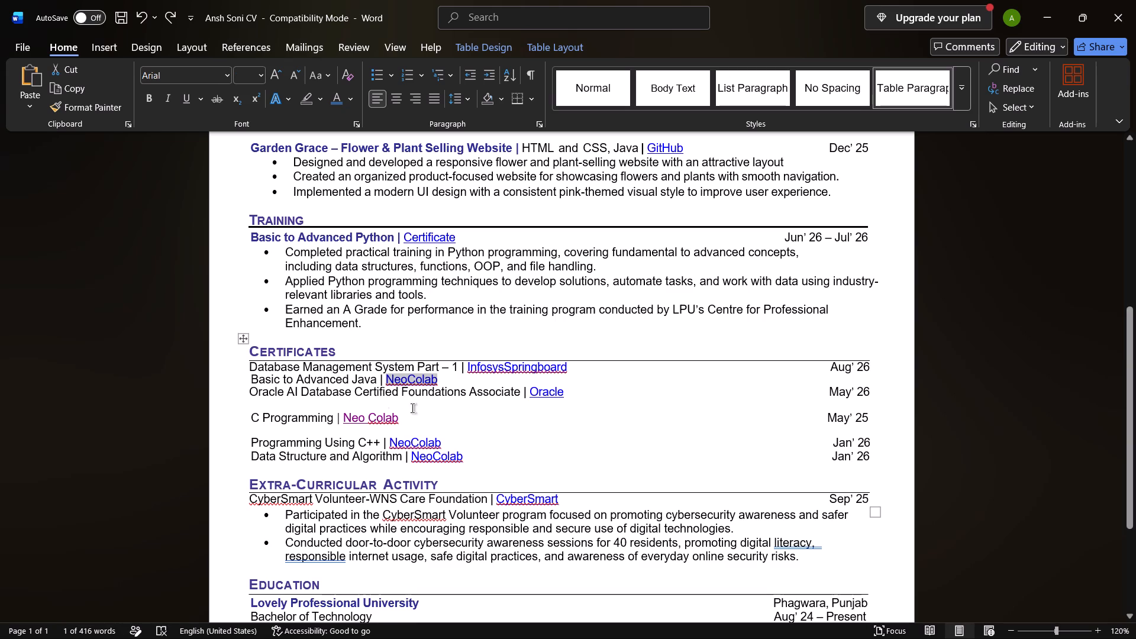
pyautogui.click(466, 427)
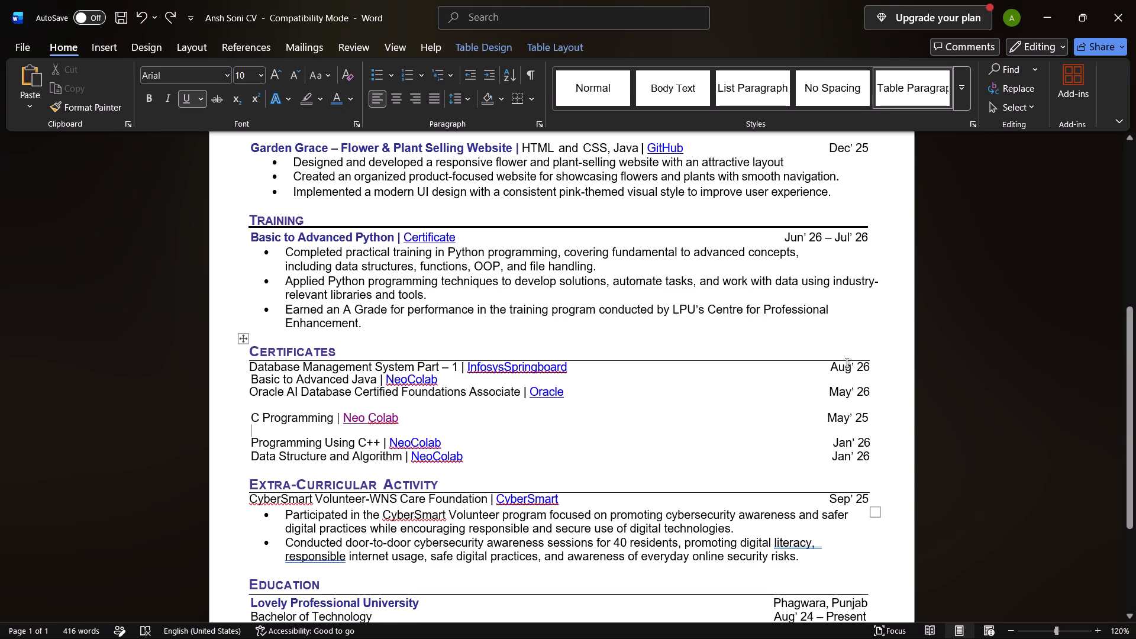
# Enter the date July'26 in the date column beside the Basic to Advanced Java entry.
pyautogui.click(844, 380)
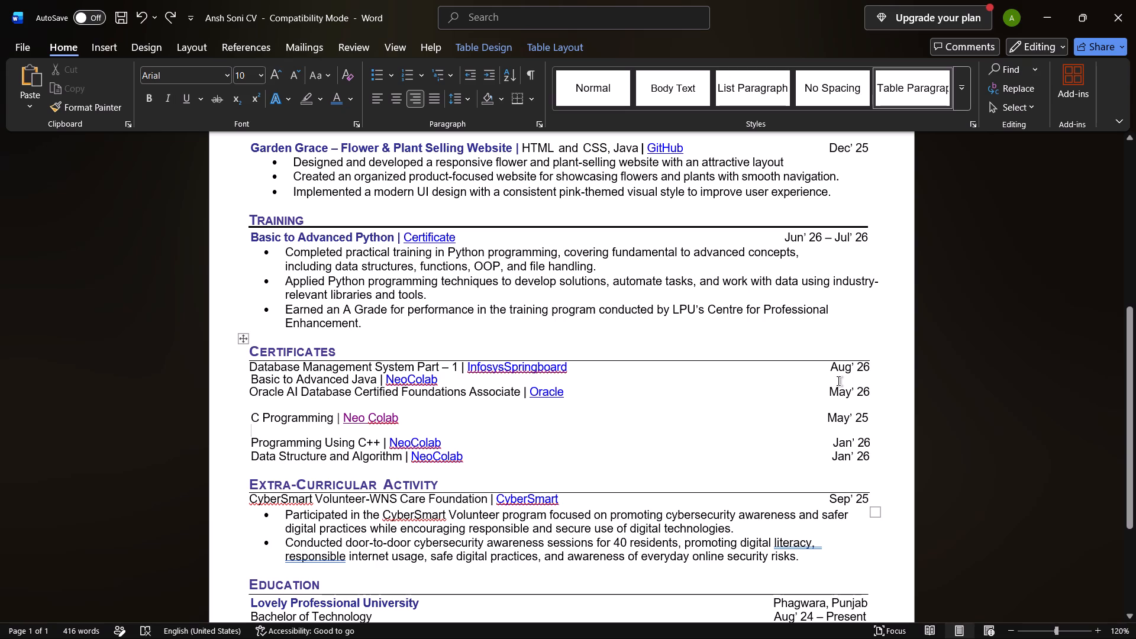
pyautogui.click(838, 381)
pyautogui.press('BackSpace')
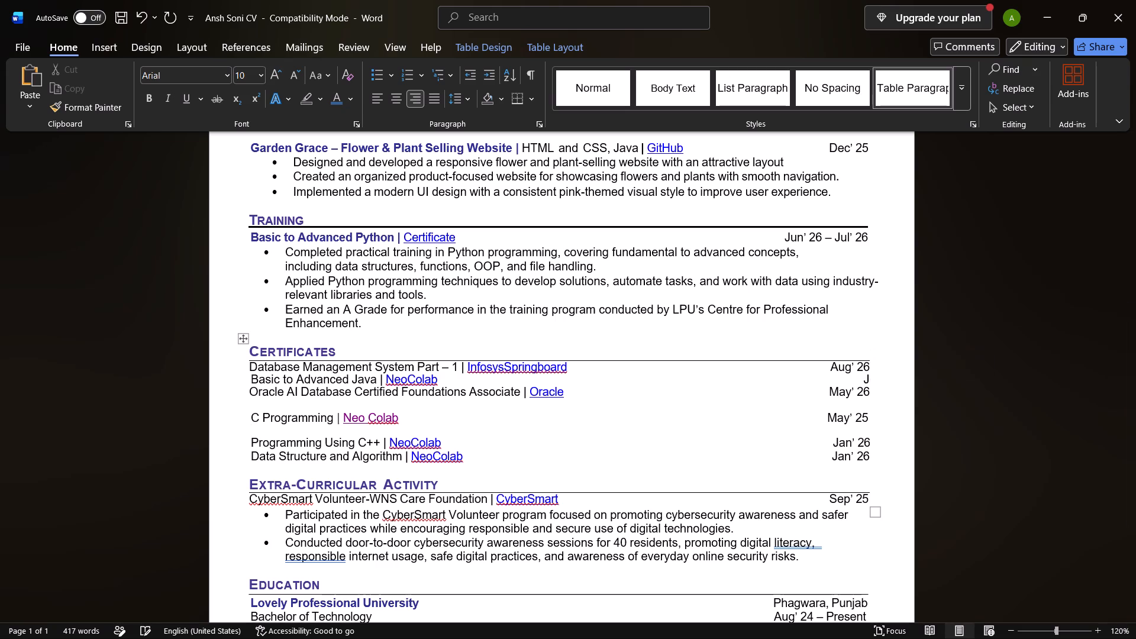
pyautogui.write('uly')
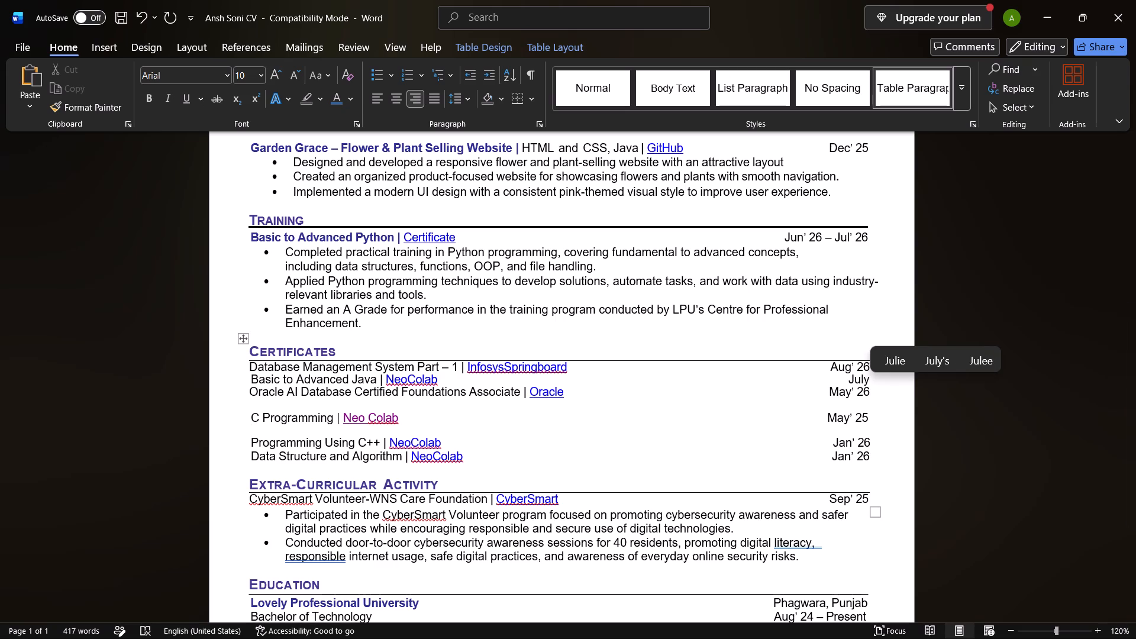
pyautogui.press("'")
pyautogui.write('26')
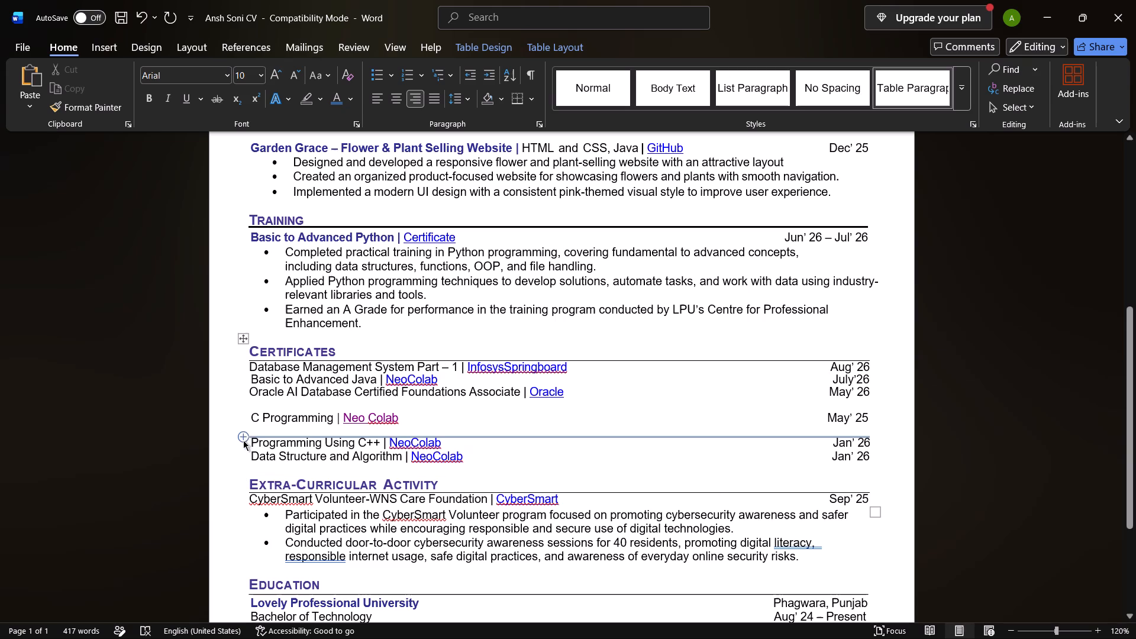
# Copy the Programming Using C++ entry with its NeoColab link onto the blank line below the Oracle entry.
pyautogui.moveTo(253, 441); pyautogui.dragTo(271, 443)
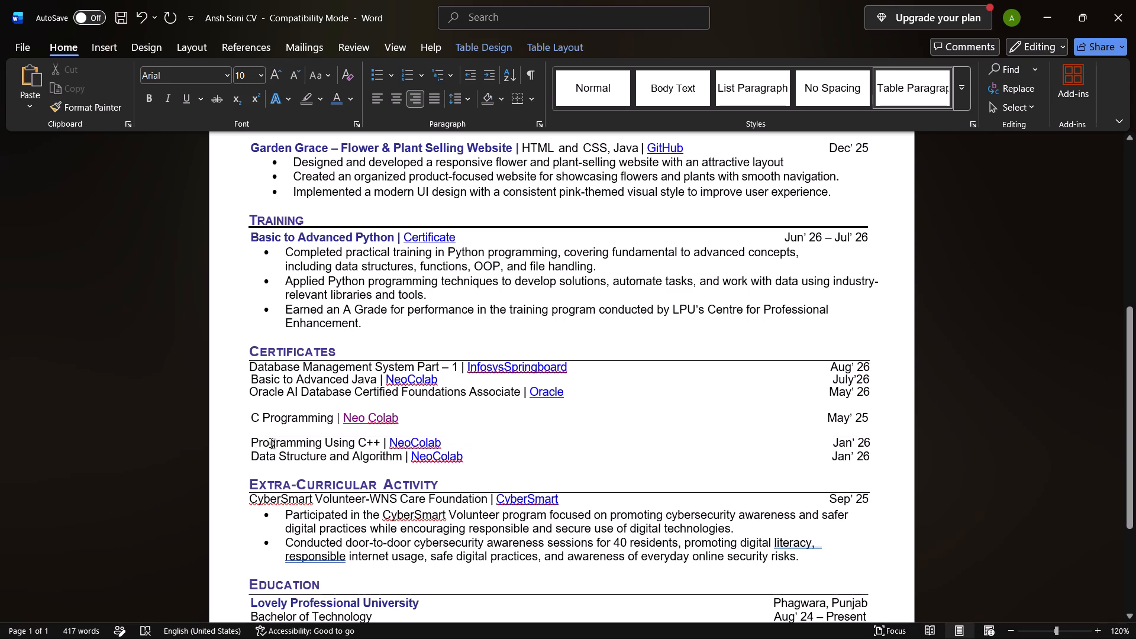
pyautogui.moveTo(271, 443); pyautogui.dragTo(439, 440)
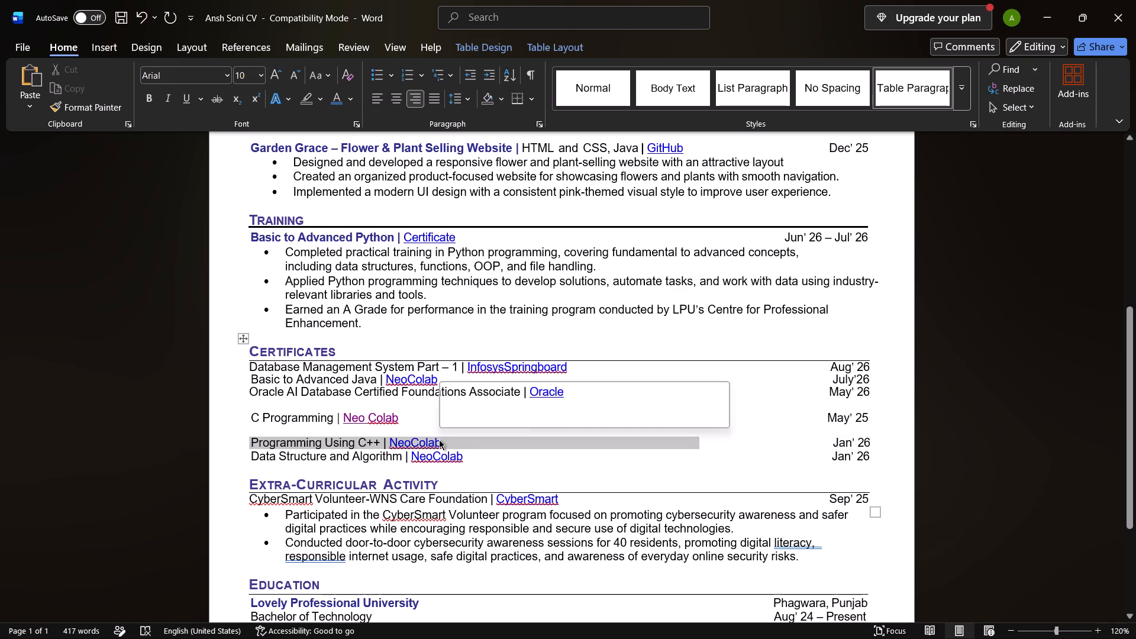
pyautogui.hotkey('ctrl', 'c')
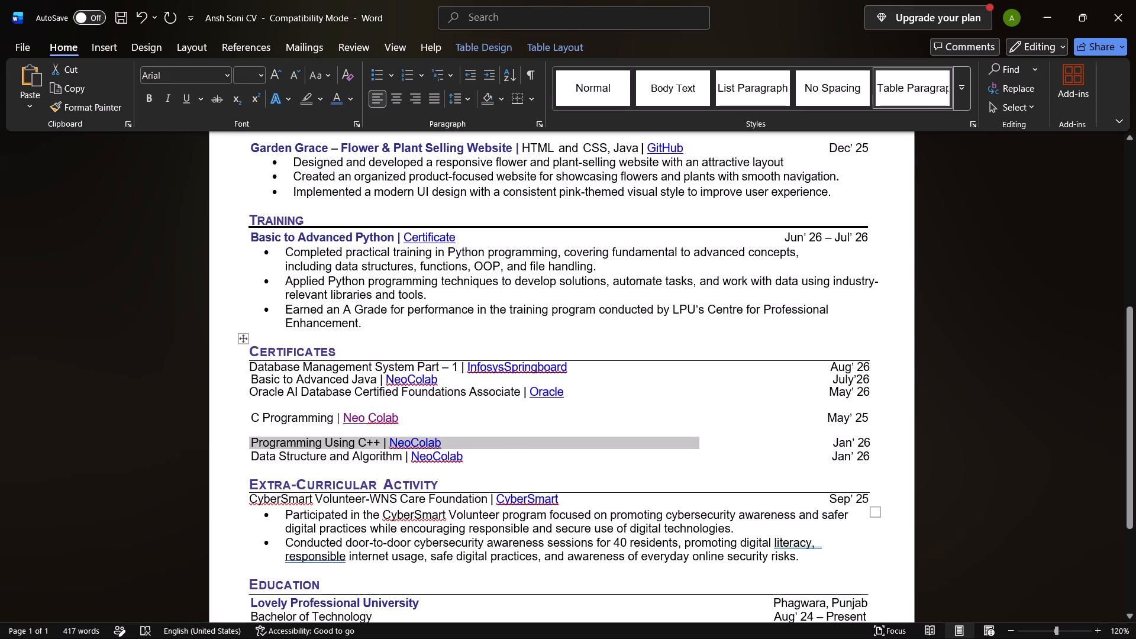
pyautogui.click(328, 404)
pyautogui.hotkey('ctrl', 'v')
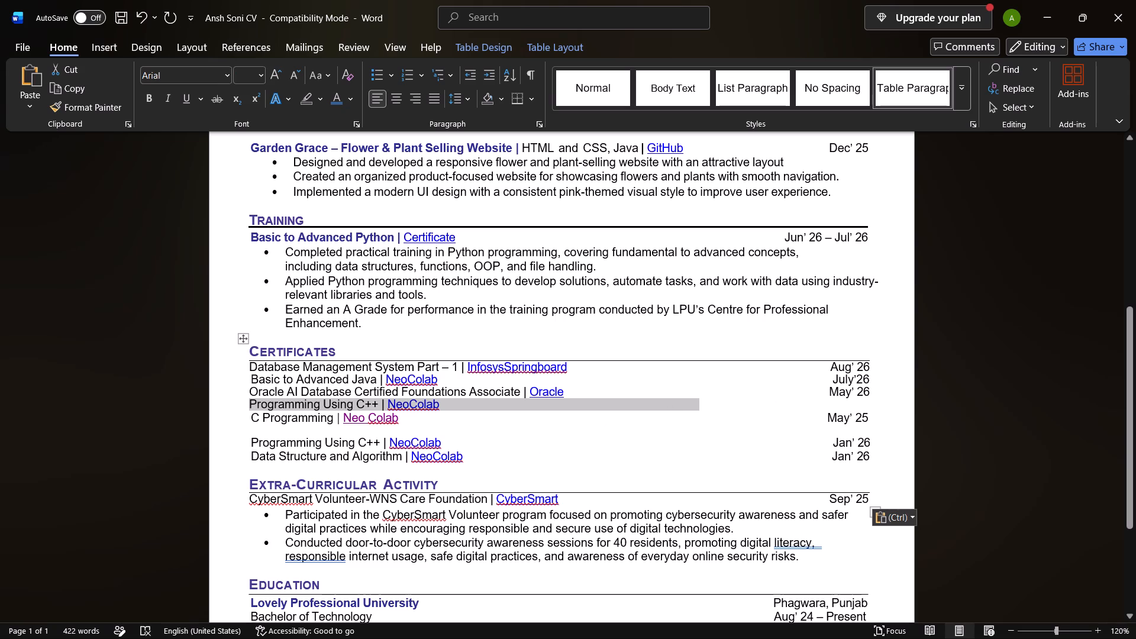
# Copy the Jan' 26 date of Programming Using C++ onto the blank date line below May' 26.
pyautogui.click(831, 406)
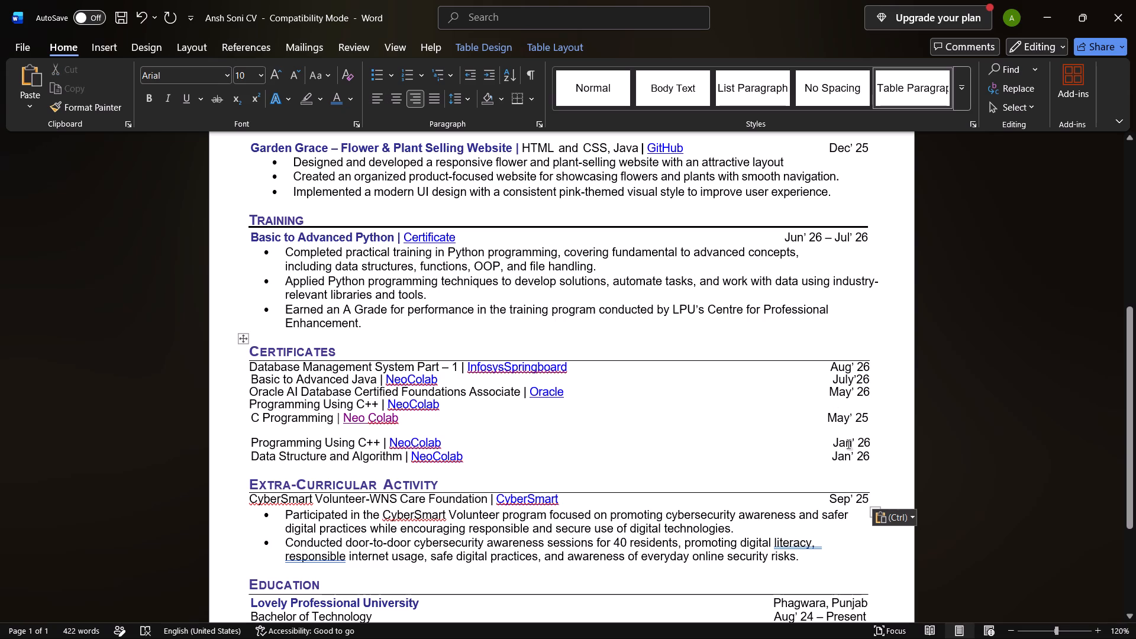
pyautogui.moveTo(836, 443); pyautogui.dragTo(868, 443)
pyautogui.hotkey('ctrl', 'c')
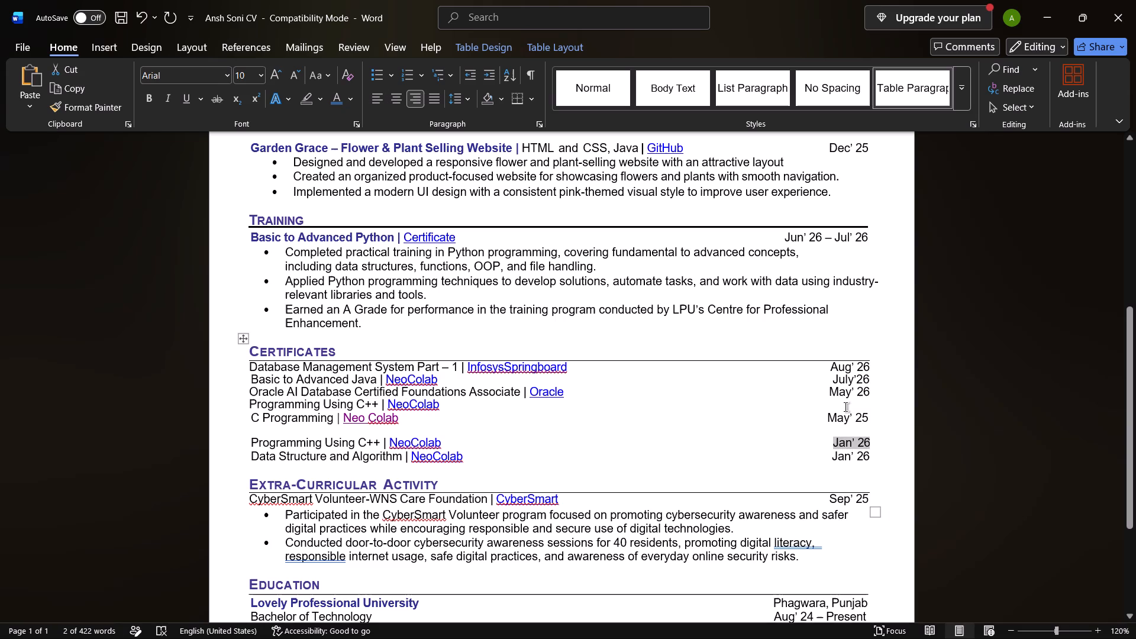
pyautogui.click(845, 407)
pyautogui.hotkey('ctrl', 'v')
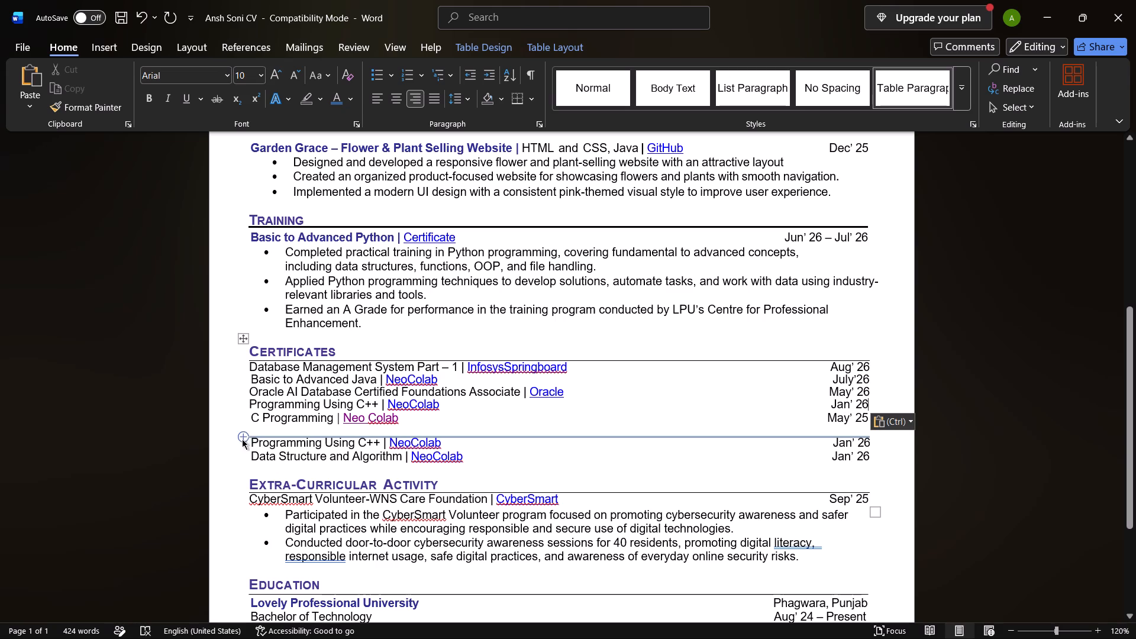
# Clear the original Programming Using C++ entry and its Jan' 26 date below the C Programming entry.
pyautogui.moveTo(251, 441); pyautogui.dragTo(795, 426)
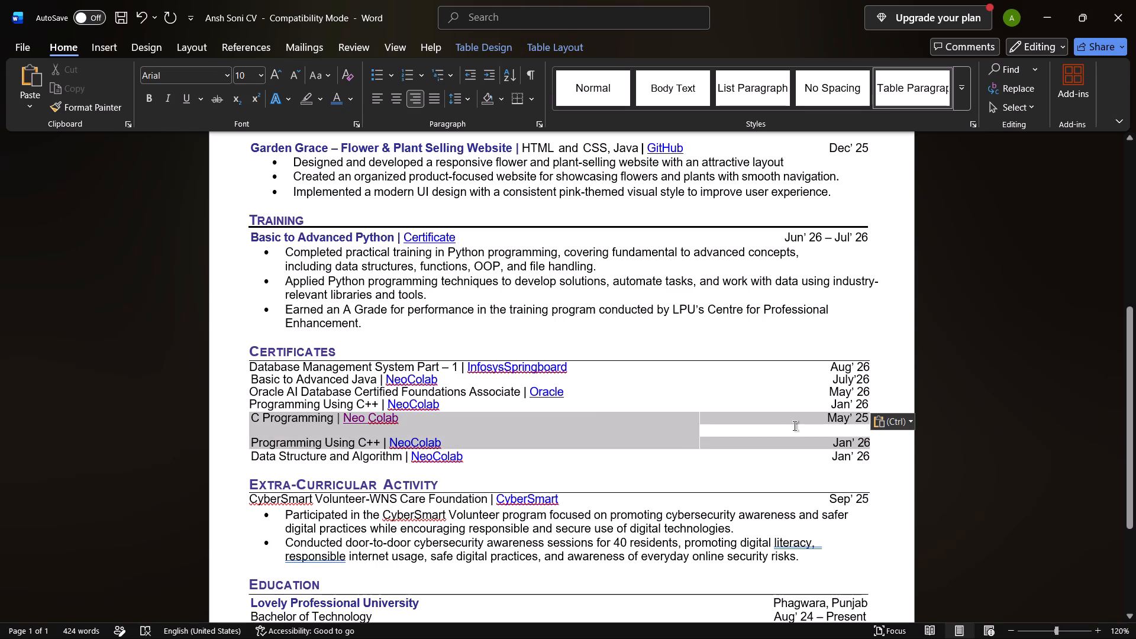
pyautogui.moveTo(795, 426); pyautogui.dragTo(805, 444)
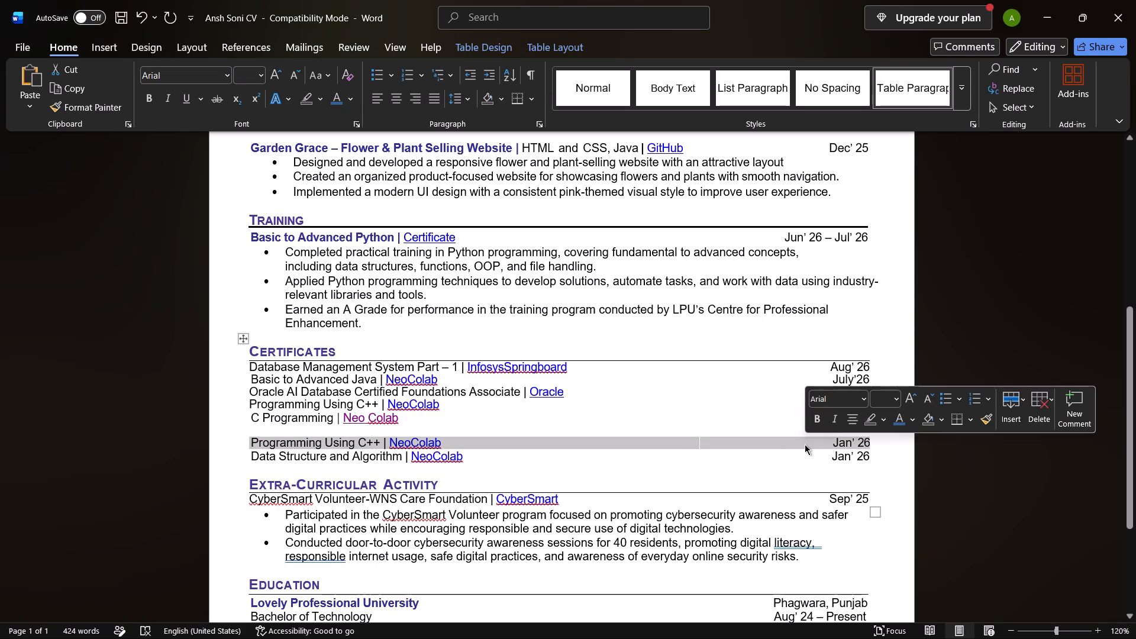
pyautogui.press('Delete')
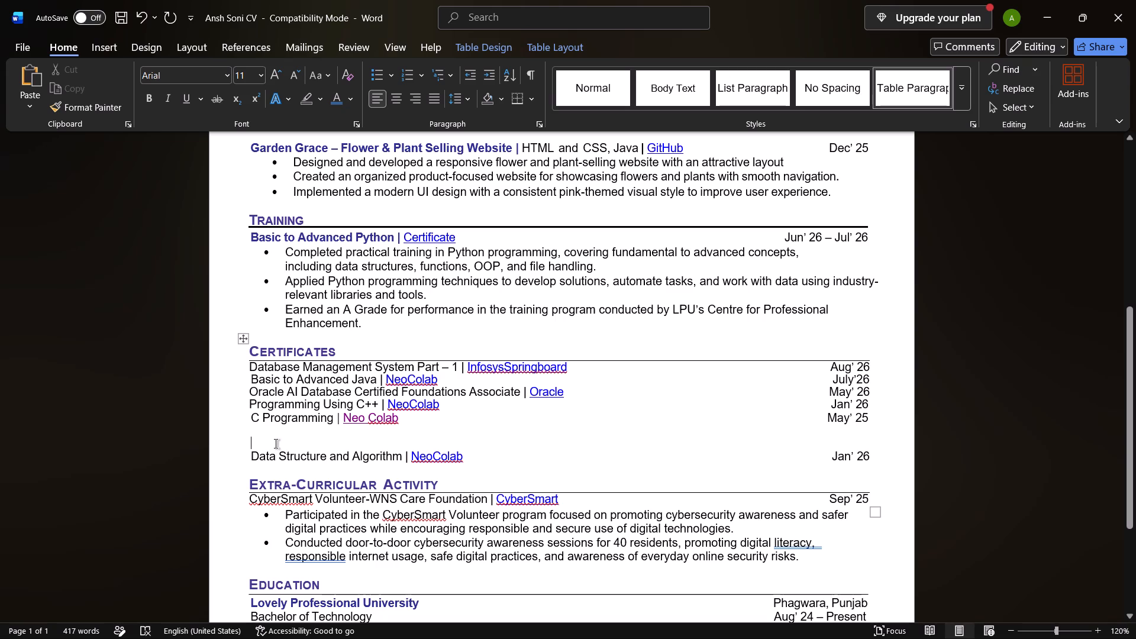
# Copy the Data Structure and Algorithm entry with its link into a new row directly below Programming Using C++.
pyautogui.moveTo(253, 456); pyautogui.dragTo(647, 454)
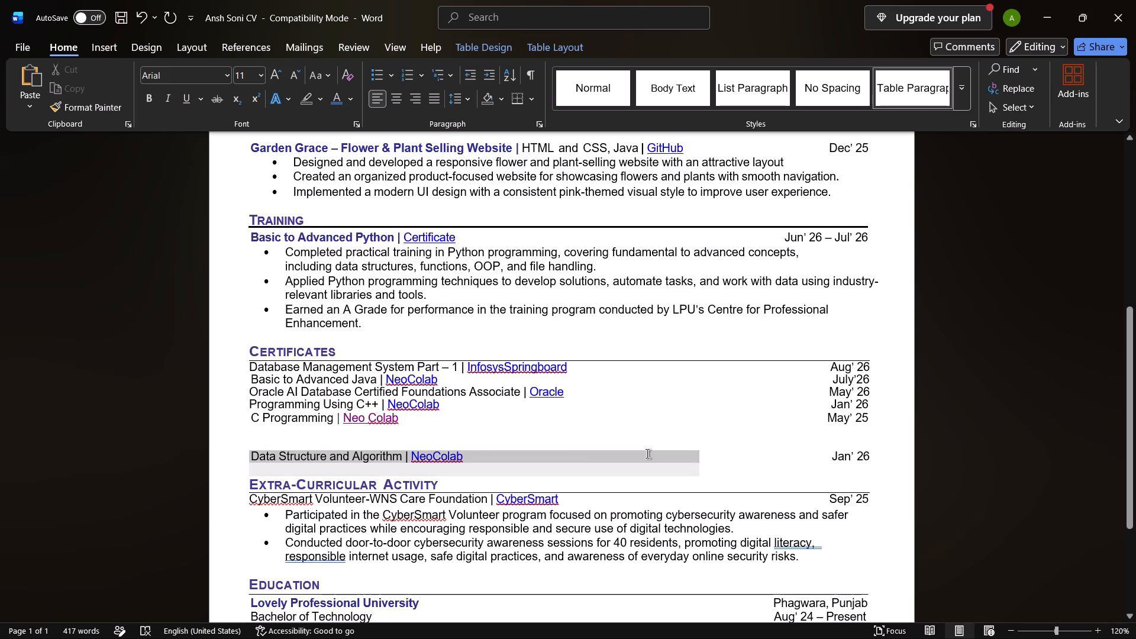
pyautogui.moveTo(647, 454); pyautogui.dragTo(470, 456)
pyautogui.hotkey('ctrl', 'c')
pyautogui.click(451, 406)
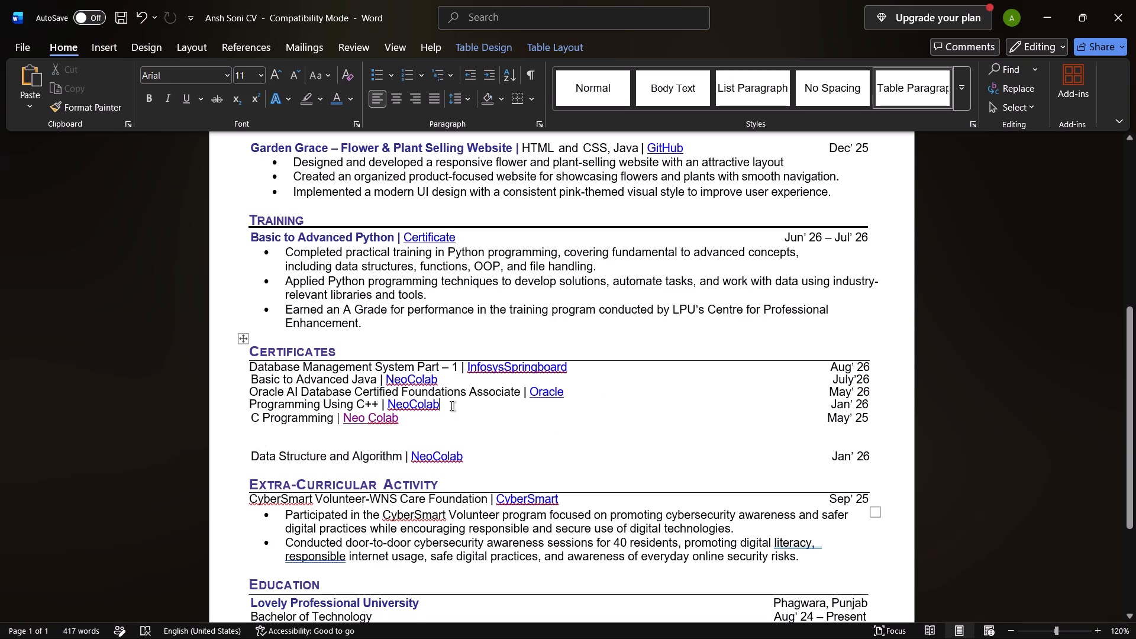
pyautogui.press('Return')
pyautogui.hotkey('ctrl', 'z')
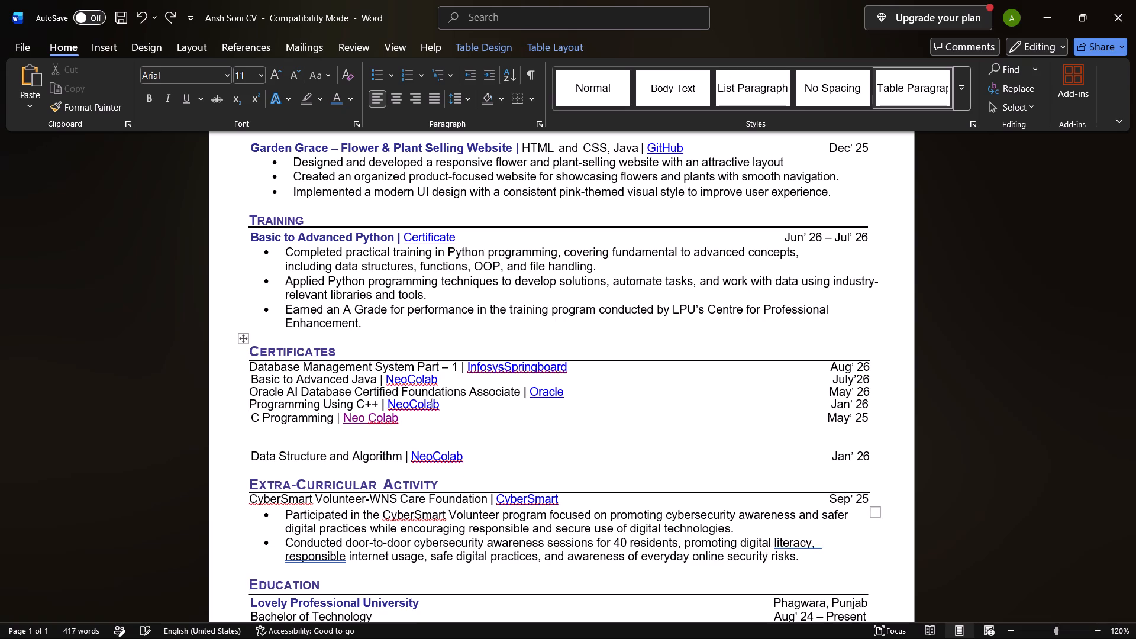
pyautogui.click(872, 406)
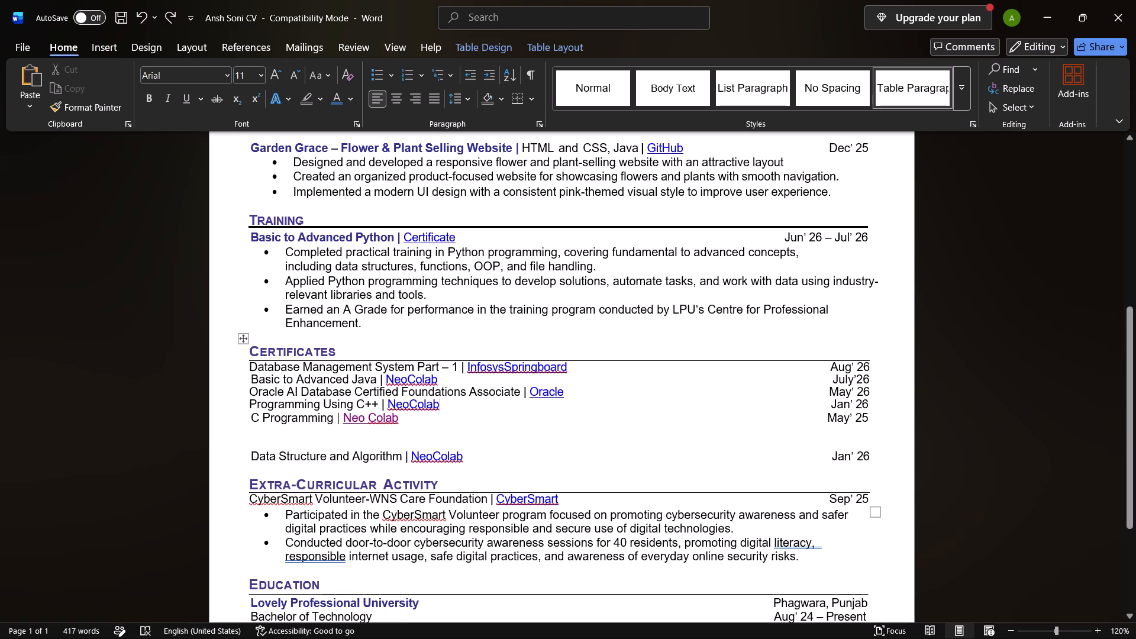
pyautogui.press('Return')
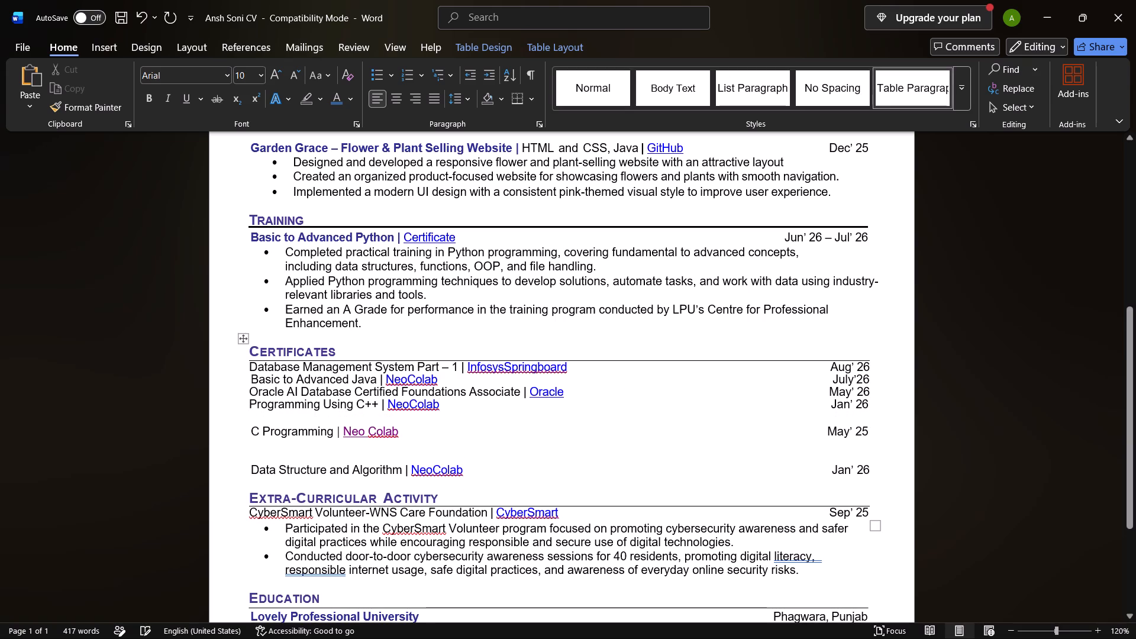
pyautogui.hotkey('ctrl', 'v')
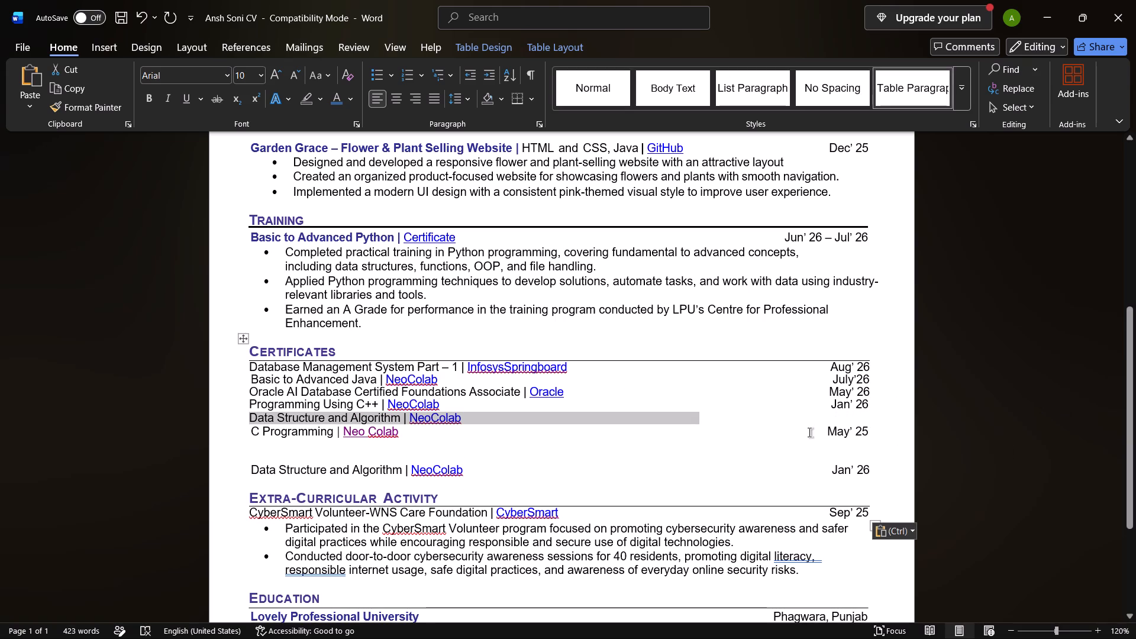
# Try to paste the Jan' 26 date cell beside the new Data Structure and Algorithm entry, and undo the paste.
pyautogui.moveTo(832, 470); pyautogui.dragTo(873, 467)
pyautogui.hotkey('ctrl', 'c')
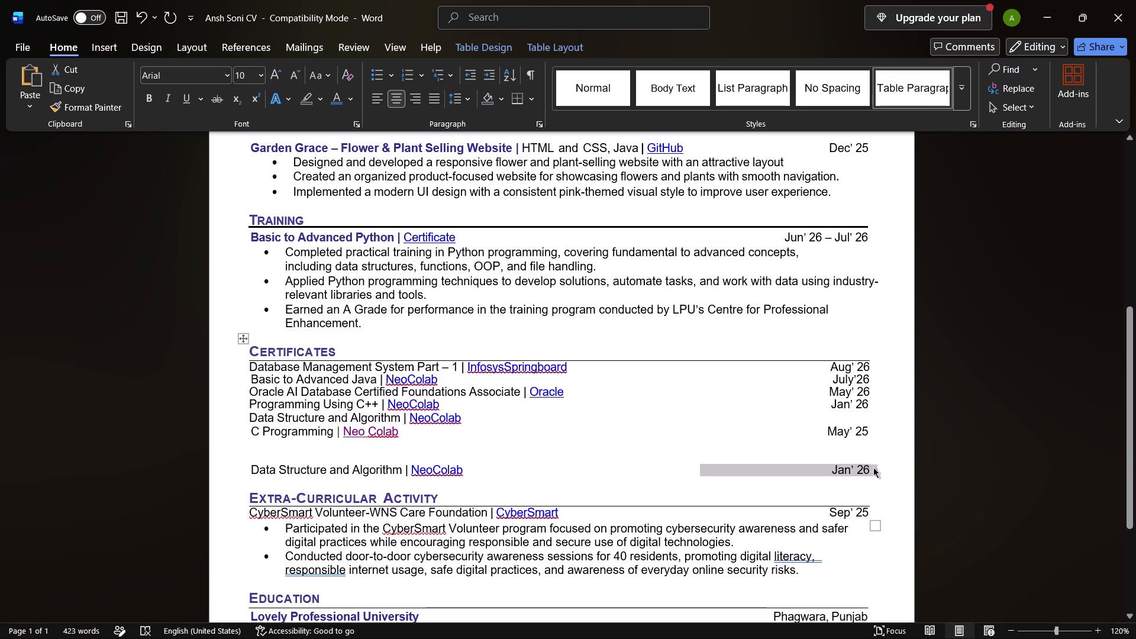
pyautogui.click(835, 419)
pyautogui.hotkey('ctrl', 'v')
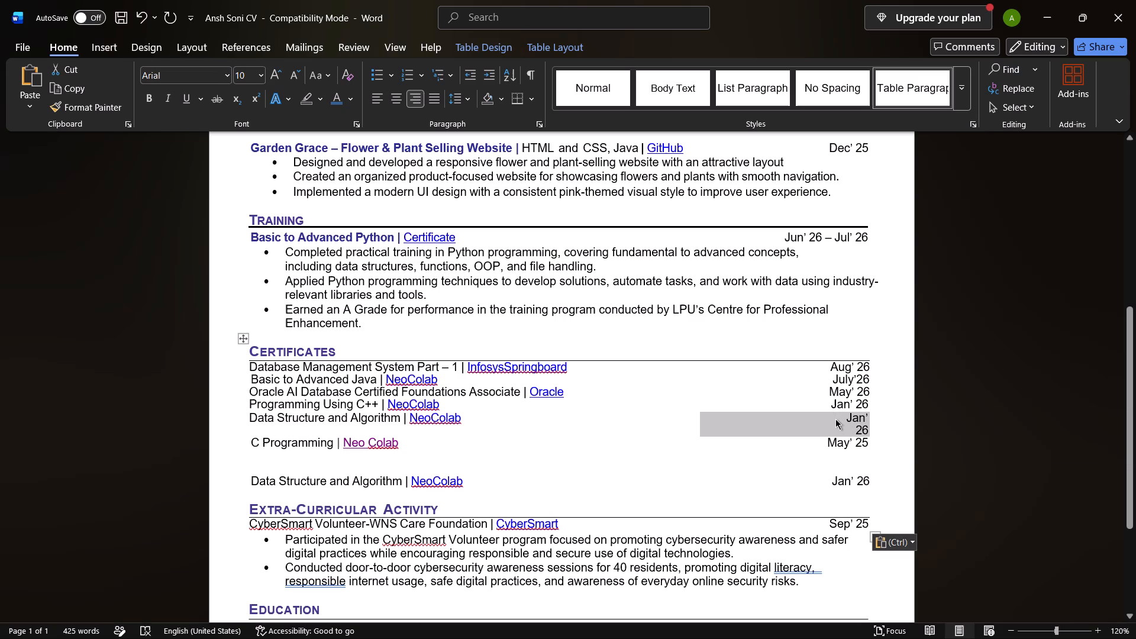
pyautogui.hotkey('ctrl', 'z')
# Enter the date Jan'26 beside the new Data Structure and Algorithm entry above C Programming.
pyautogui.click(832, 418)
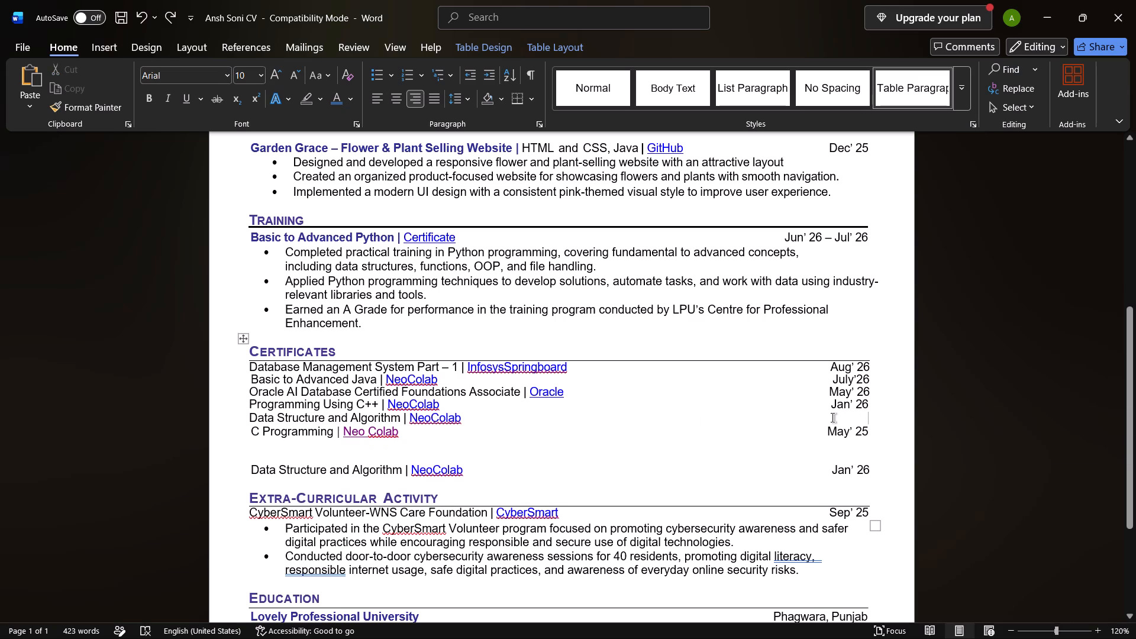
pyautogui.write('an')
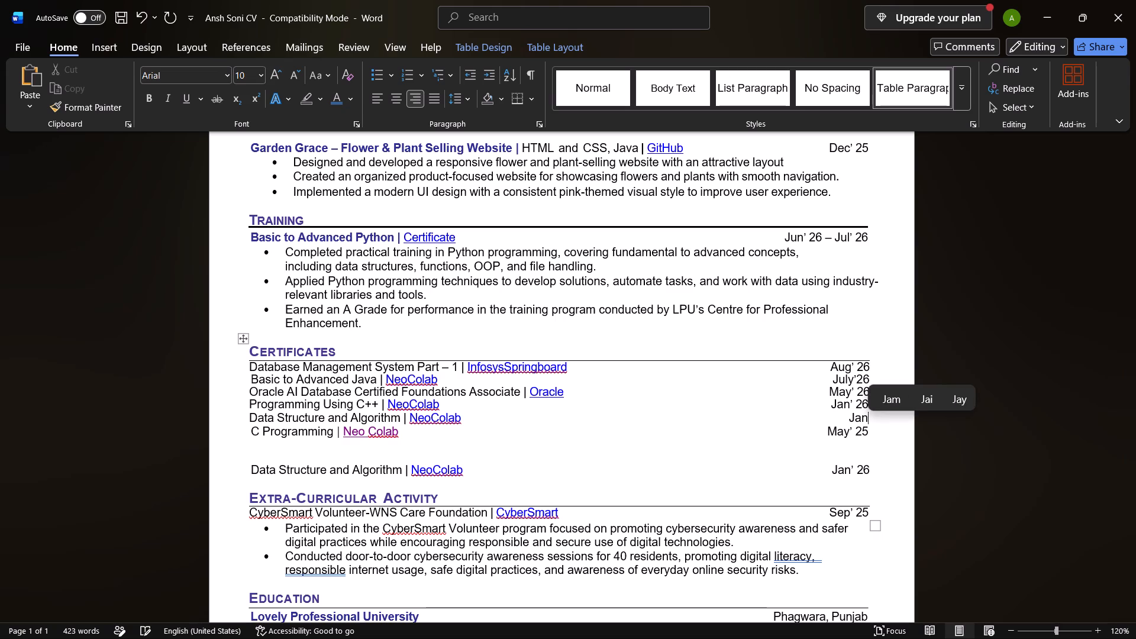
pyautogui.write("'26")
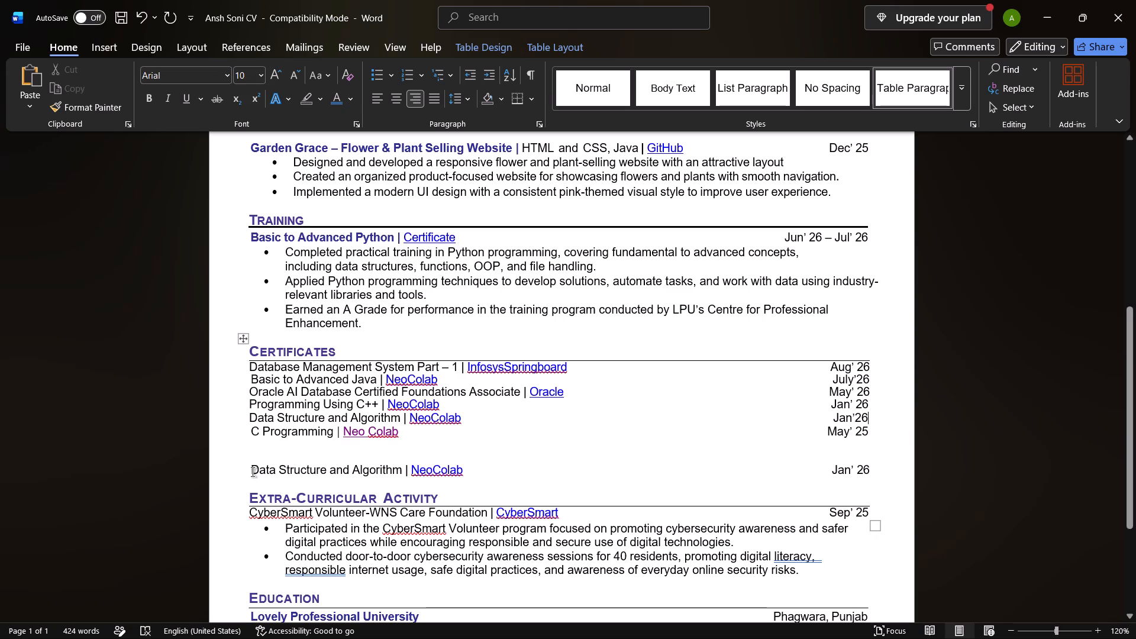
# Undo the last typing in the date beside the new Data Structure and Algorithm entry, back to Jan'.
pyautogui.moveTo(248, 470); pyautogui.dragTo(264, 470)
pyautogui.hotkey('ctrl', 'z')
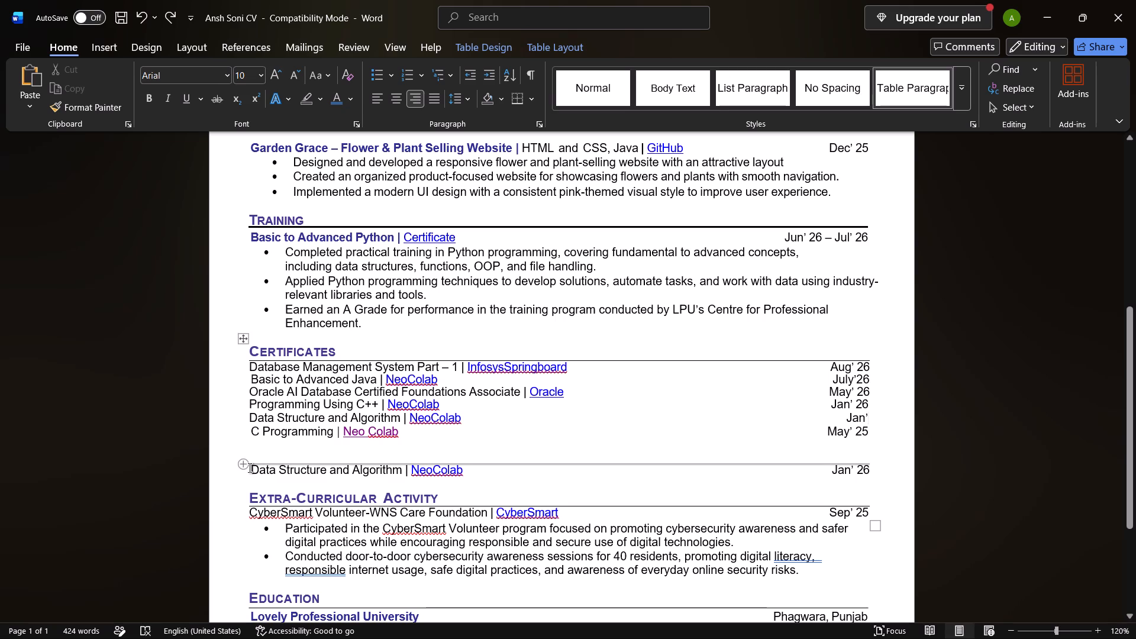
pyautogui.hotkey('ctrl', 'z')
# Delete the entire duplicate Data Structure and Algorithm row just above the Extra-Curricular Activity section.
pyautogui.moveTo(256, 469); pyautogui.dragTo(762, 473)
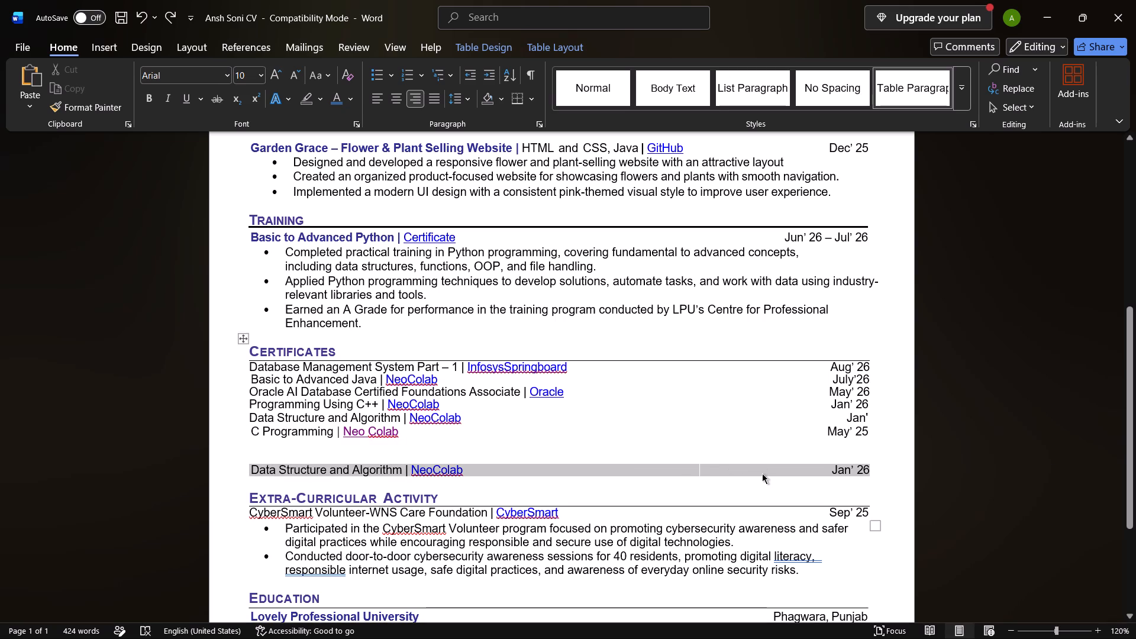
pyautogui.press('BackSpace')
pyautogui.press('BackSpace')
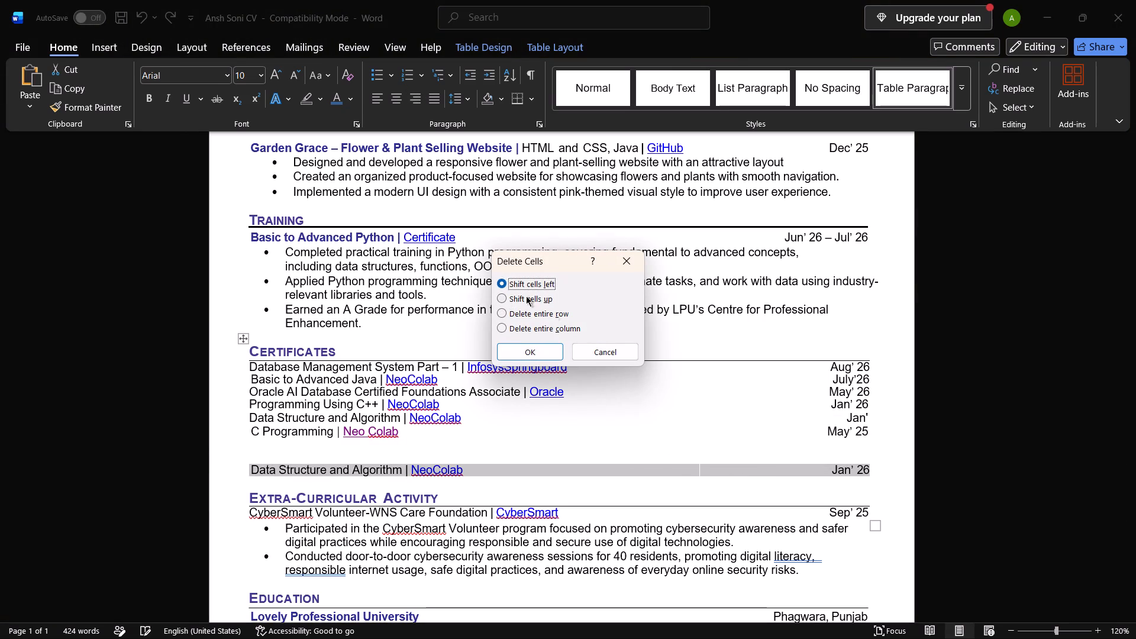
pyautogui.click(499, 312)
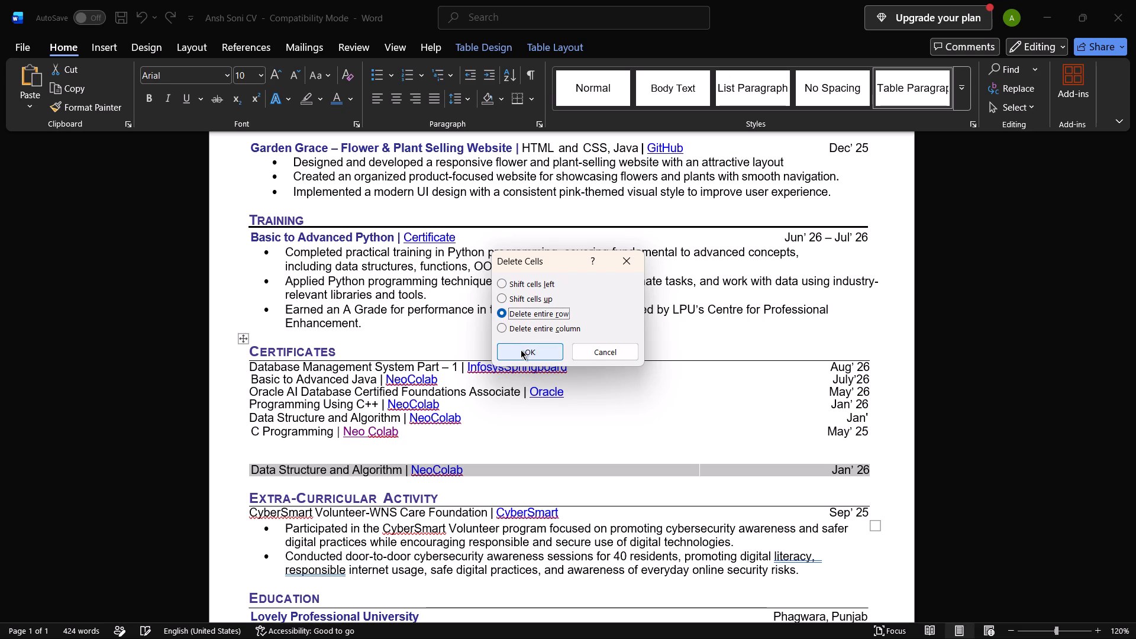
pyautogui.click(521, 350)
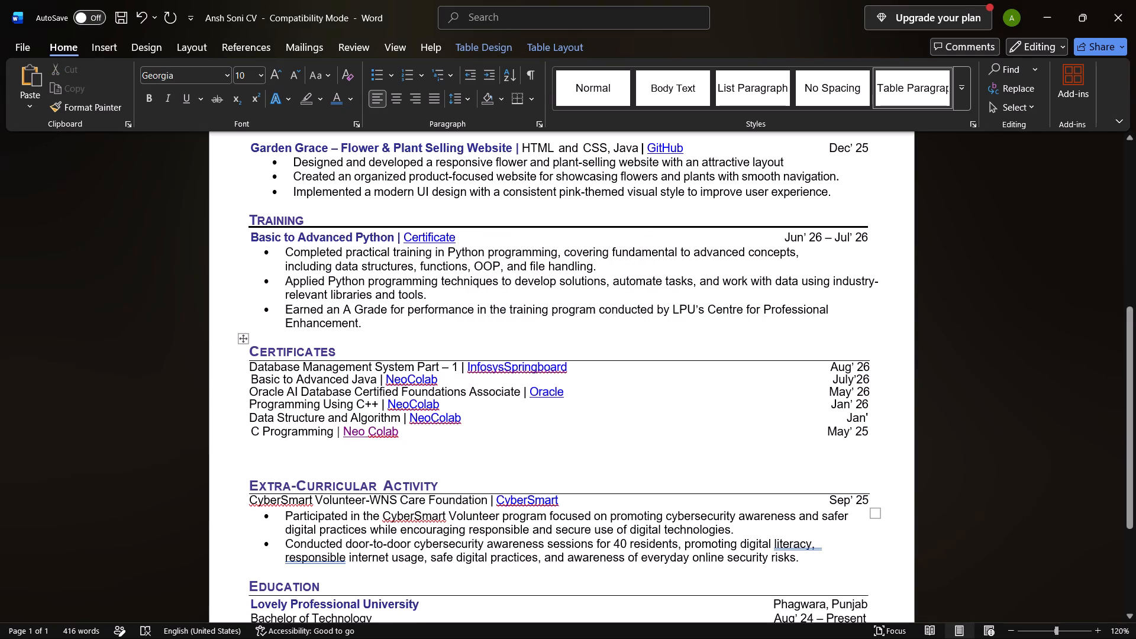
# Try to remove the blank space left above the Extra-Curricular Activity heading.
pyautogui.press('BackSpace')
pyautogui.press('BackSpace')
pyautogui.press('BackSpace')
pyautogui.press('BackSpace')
# Center the Jan' date beside the Data Structure and Algorithm entry and pad it with leading spaces towards the other dates.
pyautogui.click(844, 417)
pyautogui.press('BackSpace')
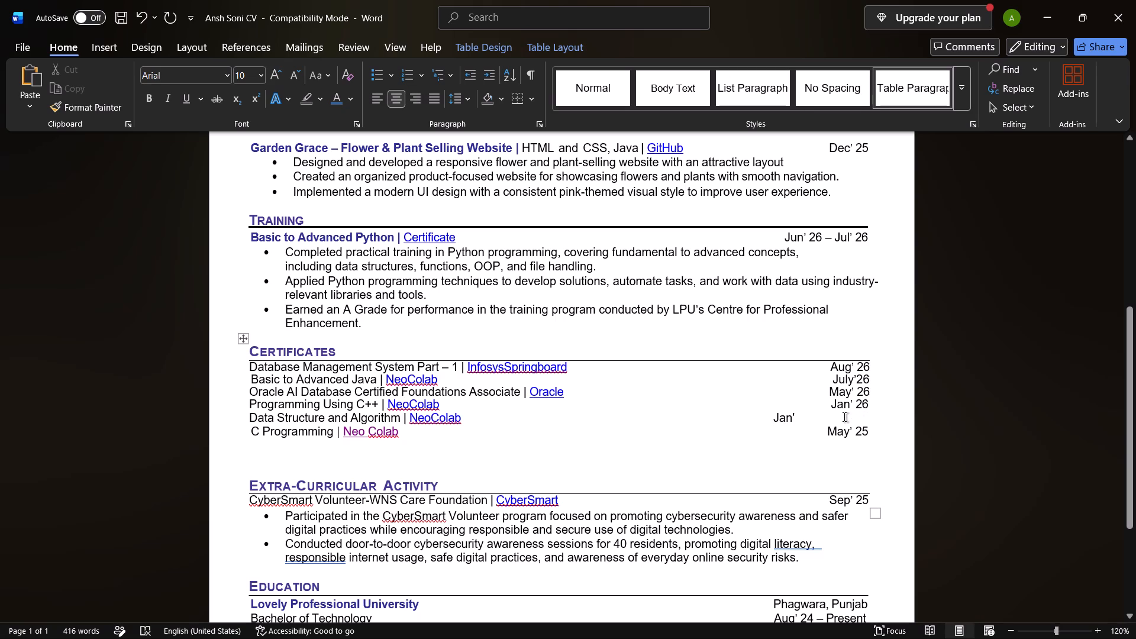
pyautogui.press('space')
pyautogui.press('space')
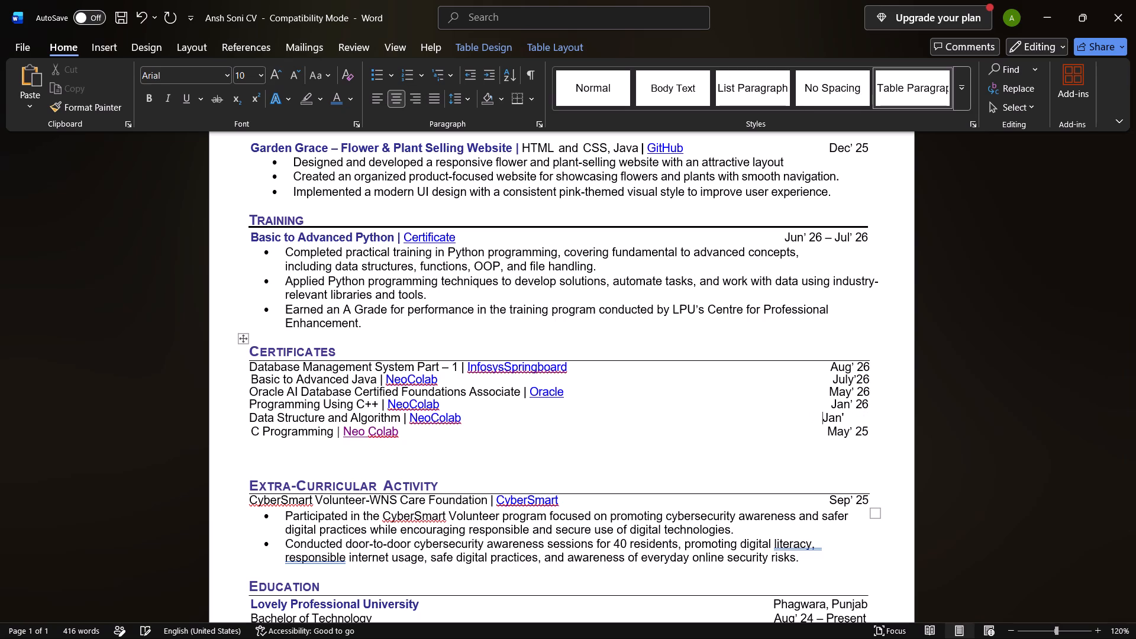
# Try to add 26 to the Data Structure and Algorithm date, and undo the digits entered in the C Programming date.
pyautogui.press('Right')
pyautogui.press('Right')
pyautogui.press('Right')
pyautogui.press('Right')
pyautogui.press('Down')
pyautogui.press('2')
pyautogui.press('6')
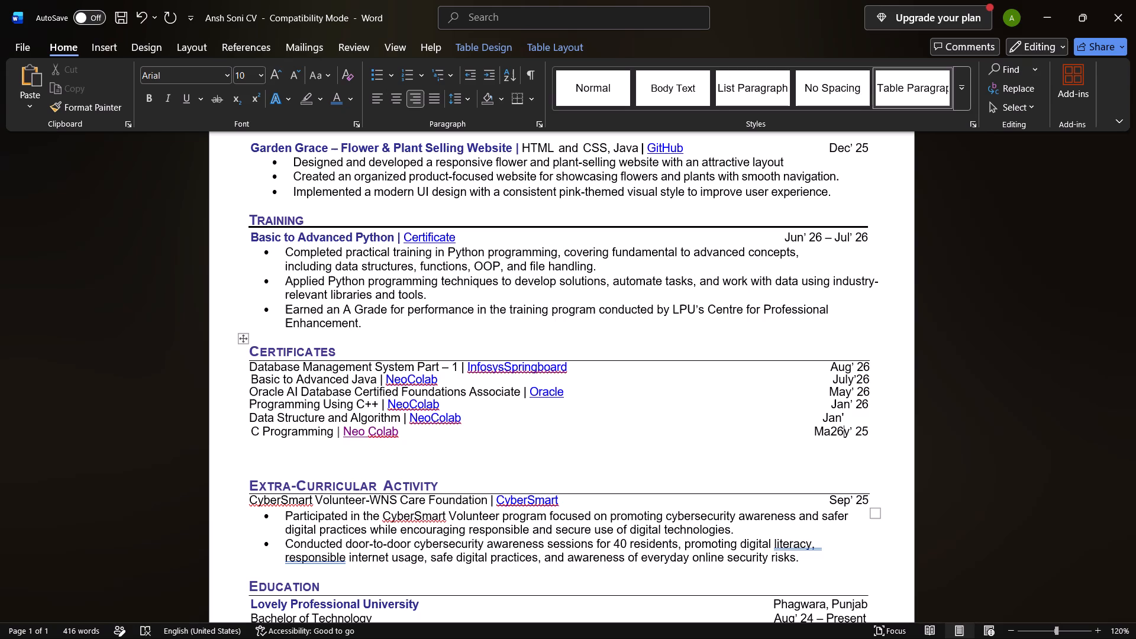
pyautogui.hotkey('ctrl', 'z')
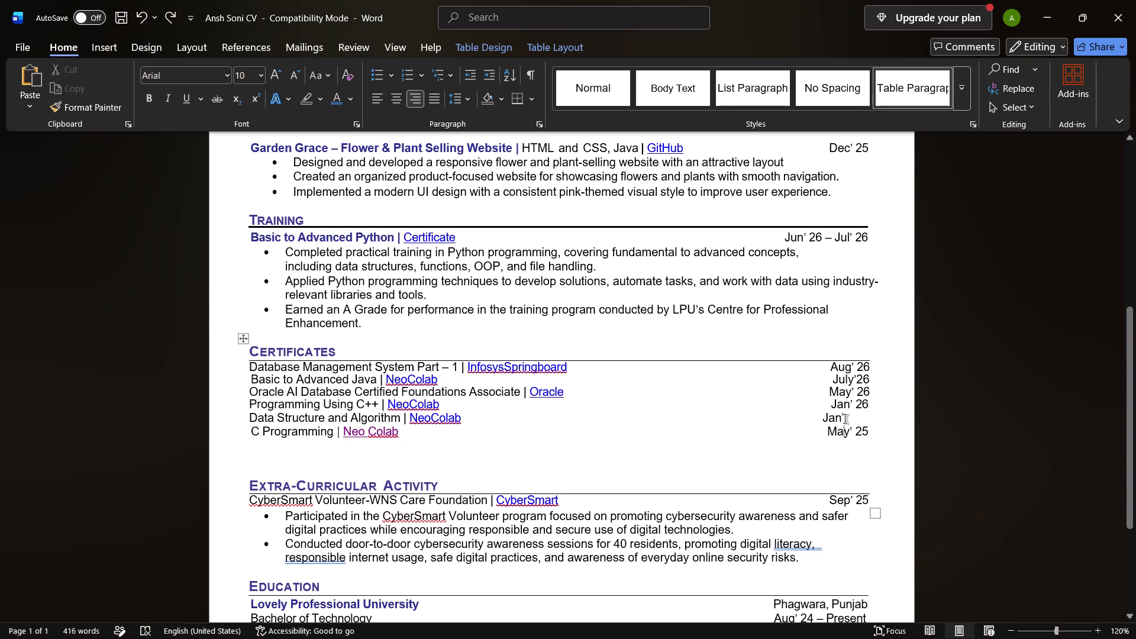
# Replace the date beside the Data Structure and Algorithm entry with Jan'26.
pyautogui.click(846, 419)
pyautogui.press('BackSpace')
pyautogui.press('BackSpace')
pyautogui.press('BackSpace')
pyautogui.press('BackSpace')
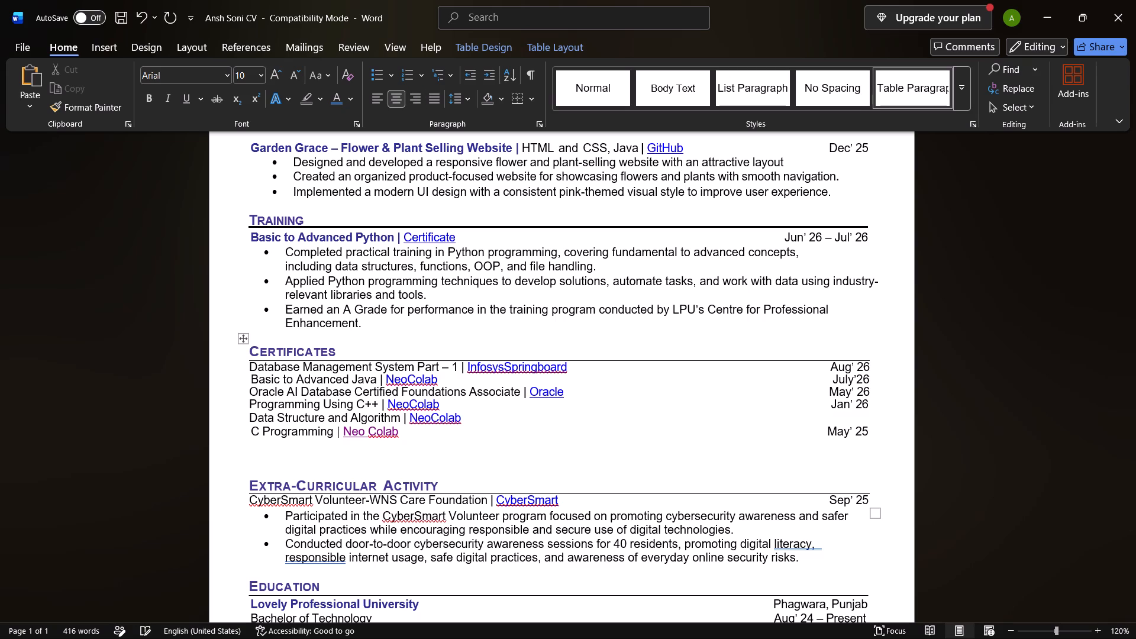
pyautogui.write("an'26")
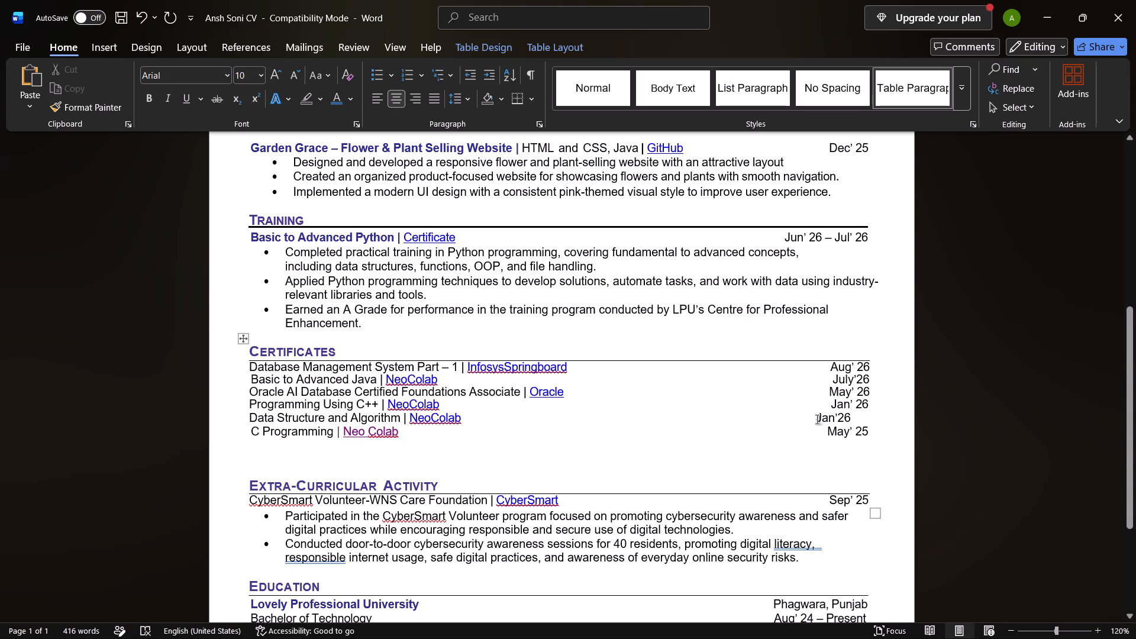
# Add spaces before the Data Structure and Algorithm date to shift it towards the other certificate dates.
pyautogui.click(817, 419)
pyautogui.press('space')
pyautogui.press('space')
pyautogui.press('space')
pyautogui.press('space')
pyautogui.press('space')
pyautogui.press('space')
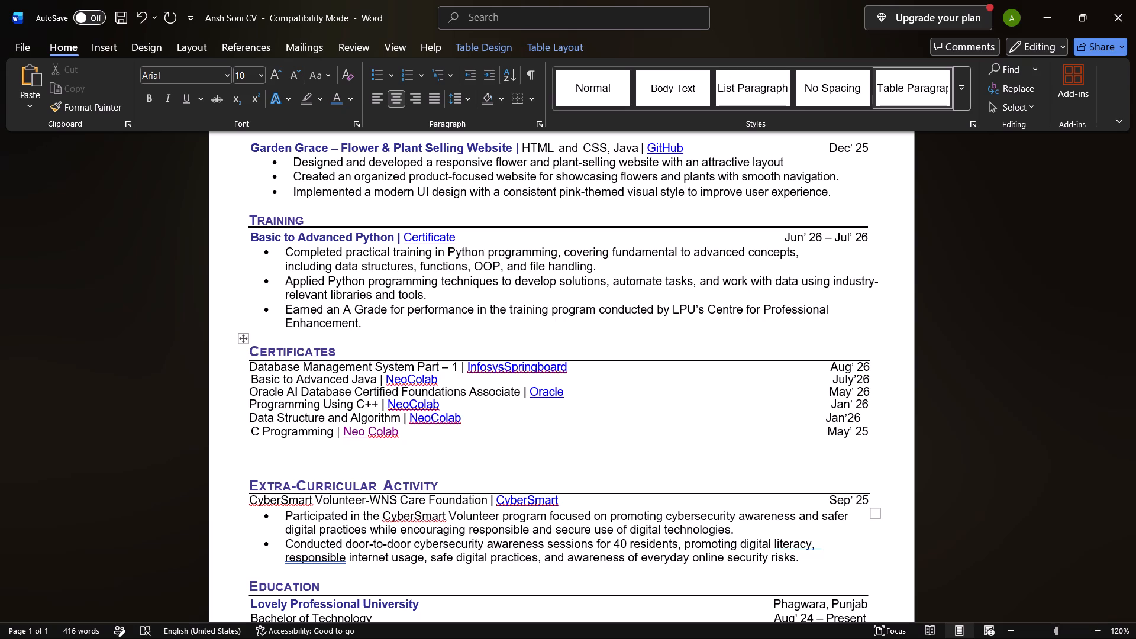
# Insert a space before 26 in the Data Structure and Algorithm date so it reads Jan' 26.
pyautogui.press('Right')
pyautogui.press('Right')
pyautogui.press('Right')
pyautogui.press('Right')
pyautogui.press('Right')
pyautogui.press('Right')
pyautogui.press('Left')
pyautogui.press('Left')
pyautogui.press('space')
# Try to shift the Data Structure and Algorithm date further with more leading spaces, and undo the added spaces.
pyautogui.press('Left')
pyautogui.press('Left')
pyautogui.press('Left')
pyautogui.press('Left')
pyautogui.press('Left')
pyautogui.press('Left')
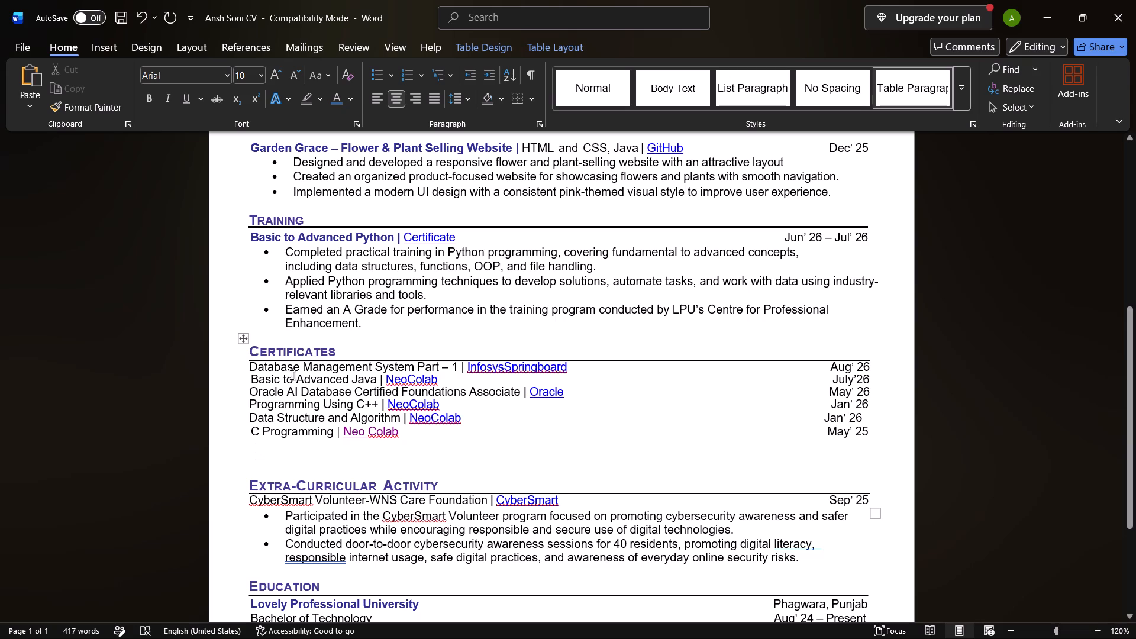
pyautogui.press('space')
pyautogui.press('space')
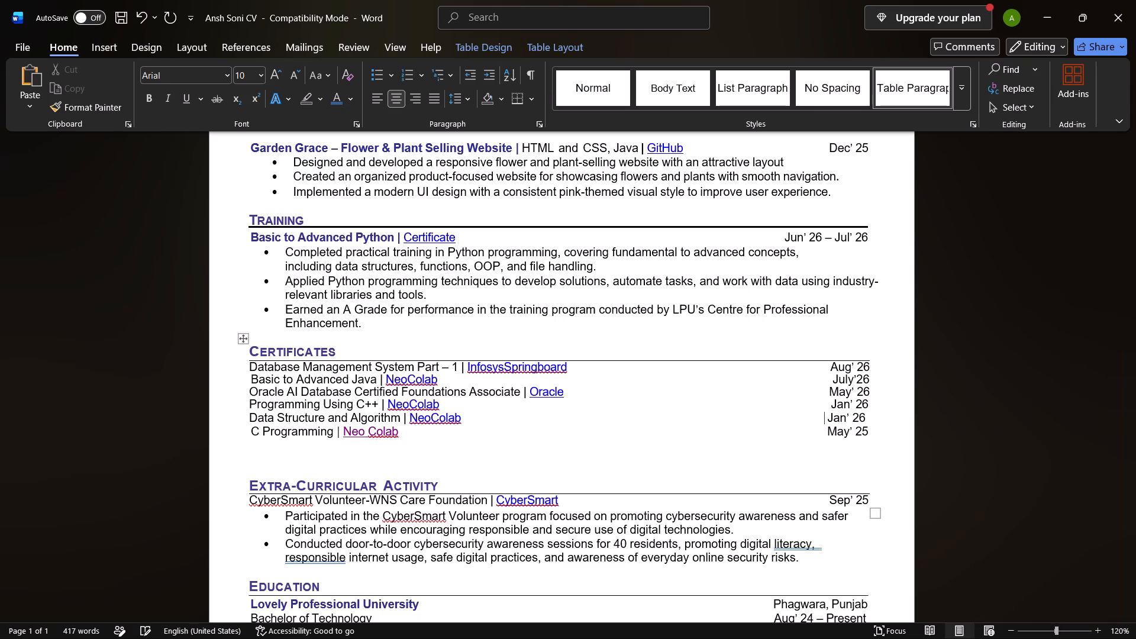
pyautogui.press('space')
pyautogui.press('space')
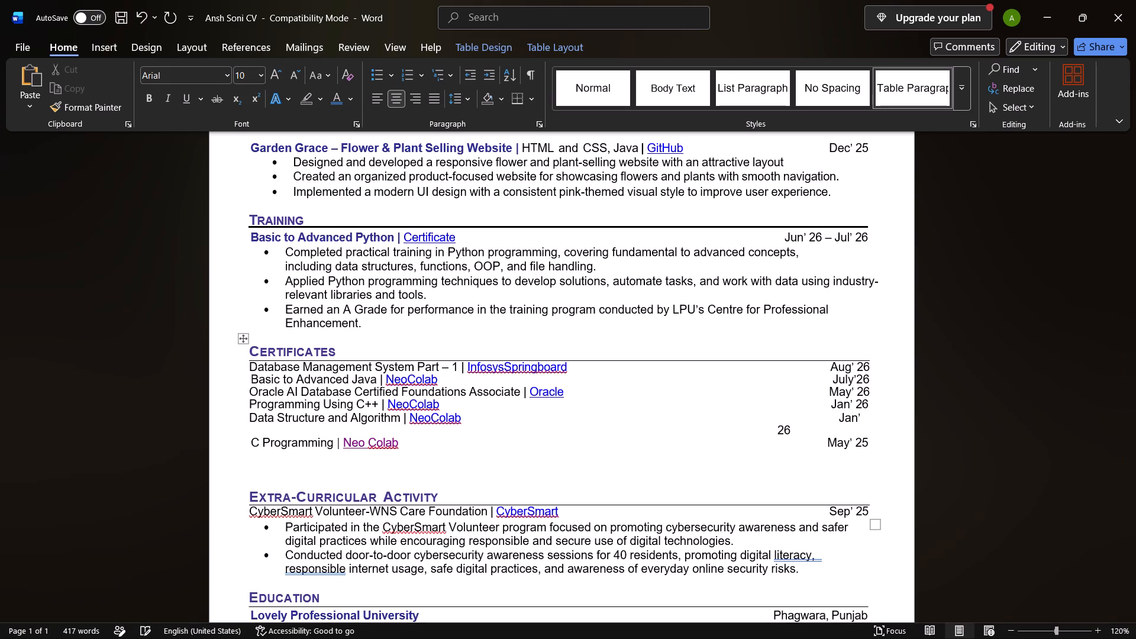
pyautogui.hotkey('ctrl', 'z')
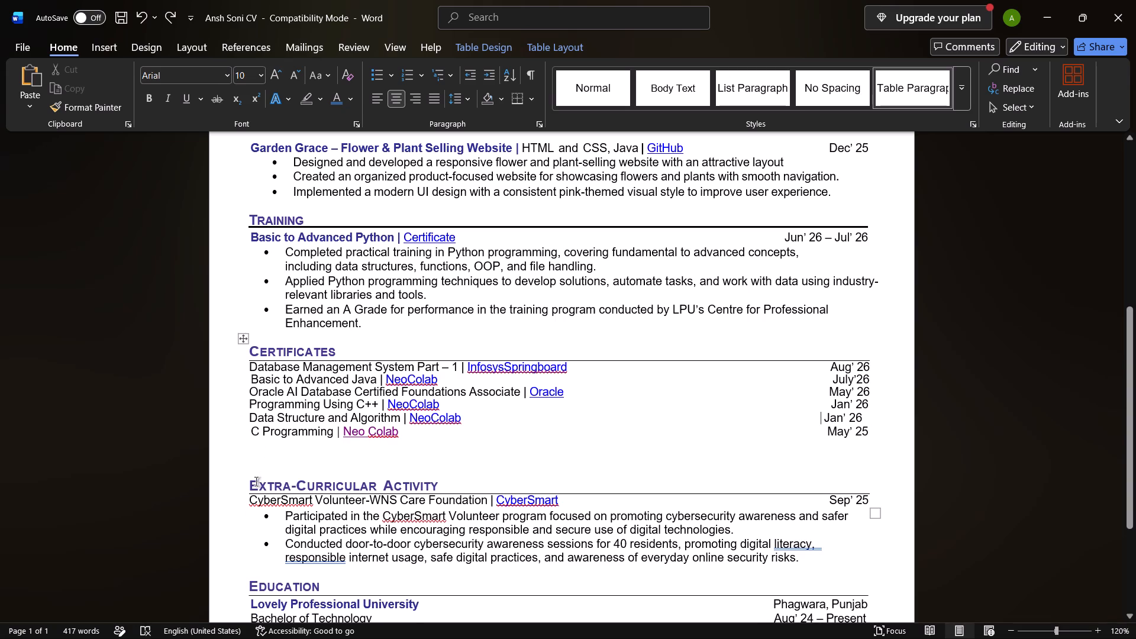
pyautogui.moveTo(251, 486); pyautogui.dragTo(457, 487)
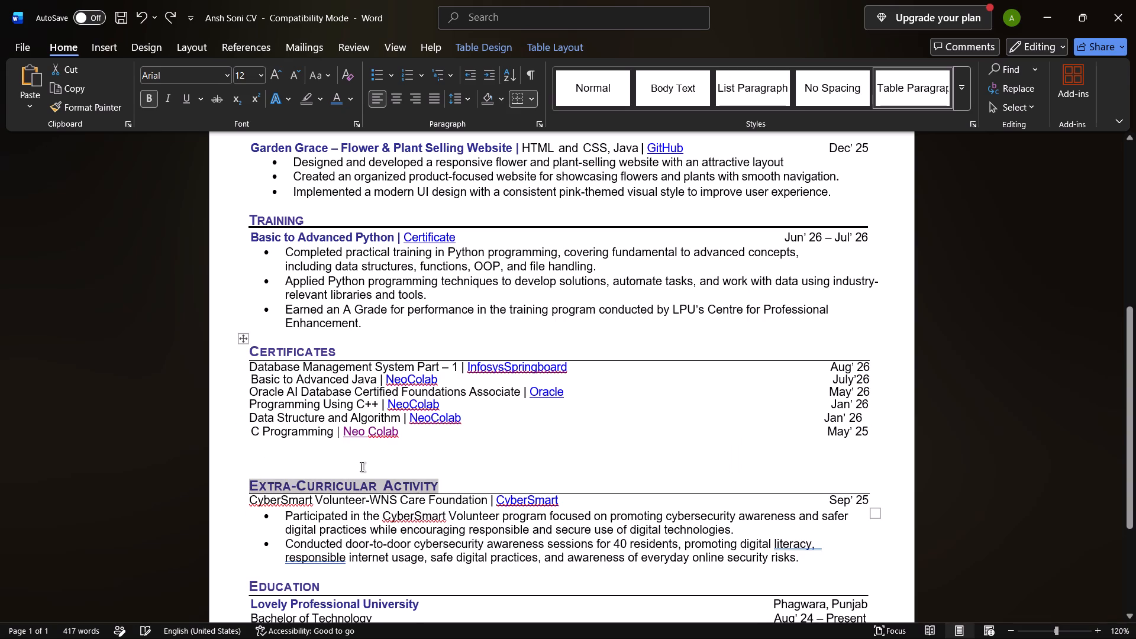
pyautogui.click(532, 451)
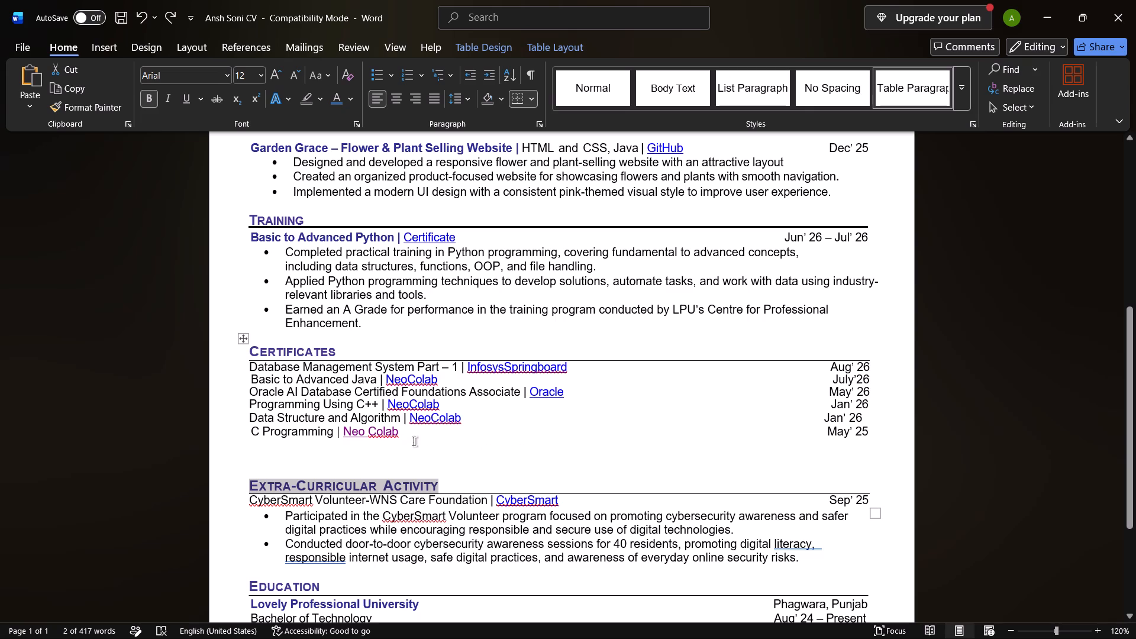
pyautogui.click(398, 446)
# Add a blank line beneath the Programming Using C++ entry and another beneath the Data Structure and Algorithm entry.
pyautogui.click(466, 409)
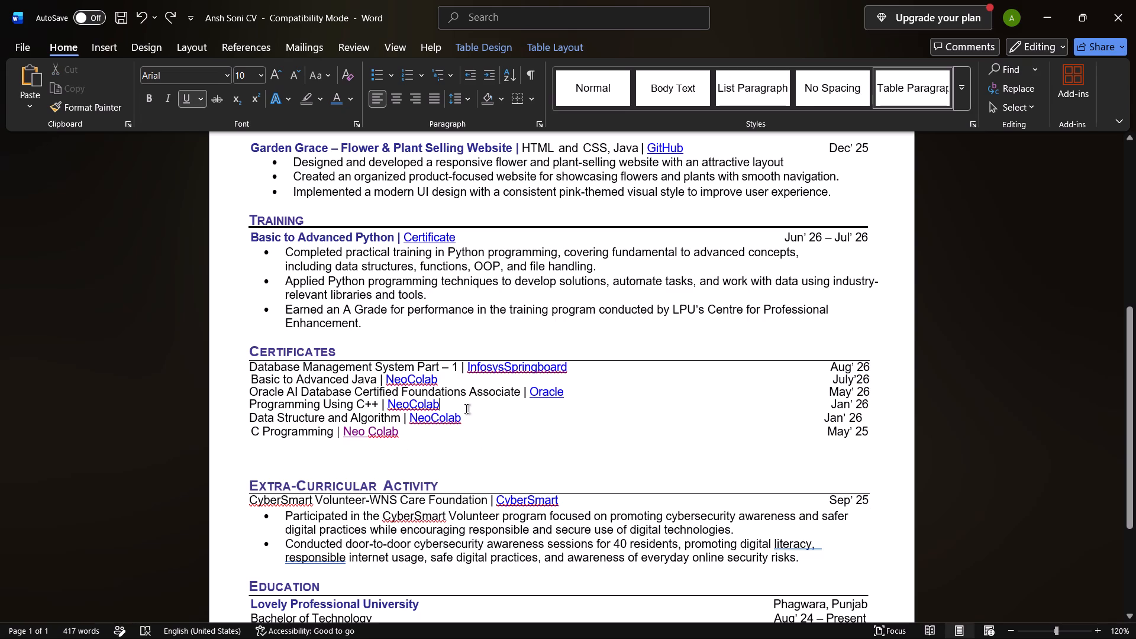
pyautogui.press('Return')
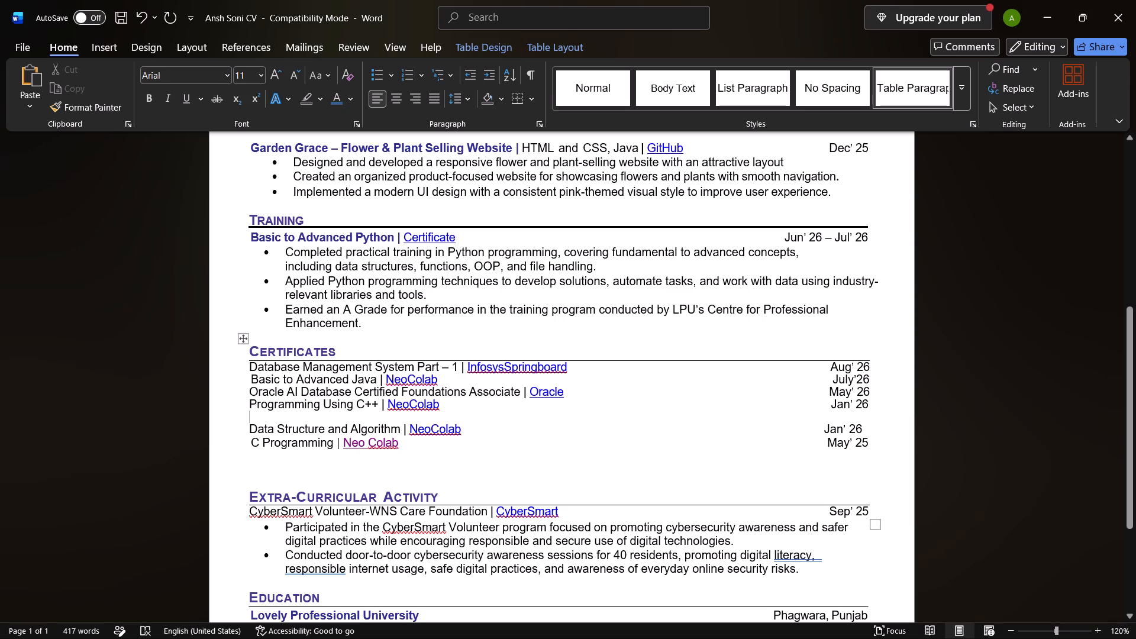
pyautogui.click(472, 425)
pyautogui.press('Return')
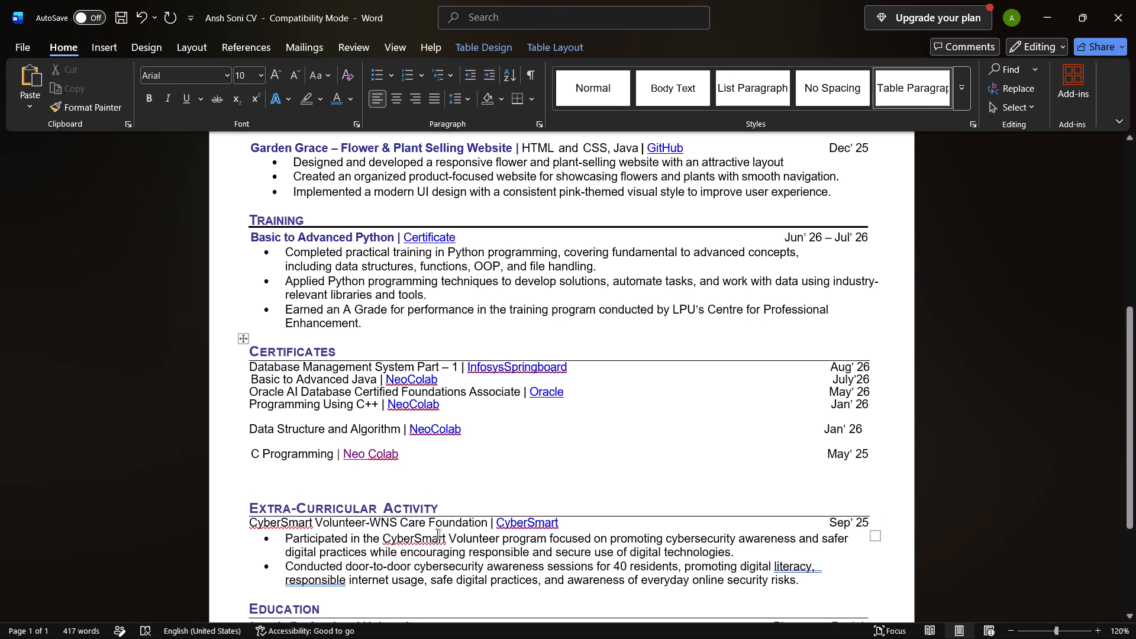
# Delete the two entire empty table rows between C Programming and the Extra-Curricular Activity heading.
pyautogui.moveTo(249, 469); pyautogui.dragTo(319, 520)
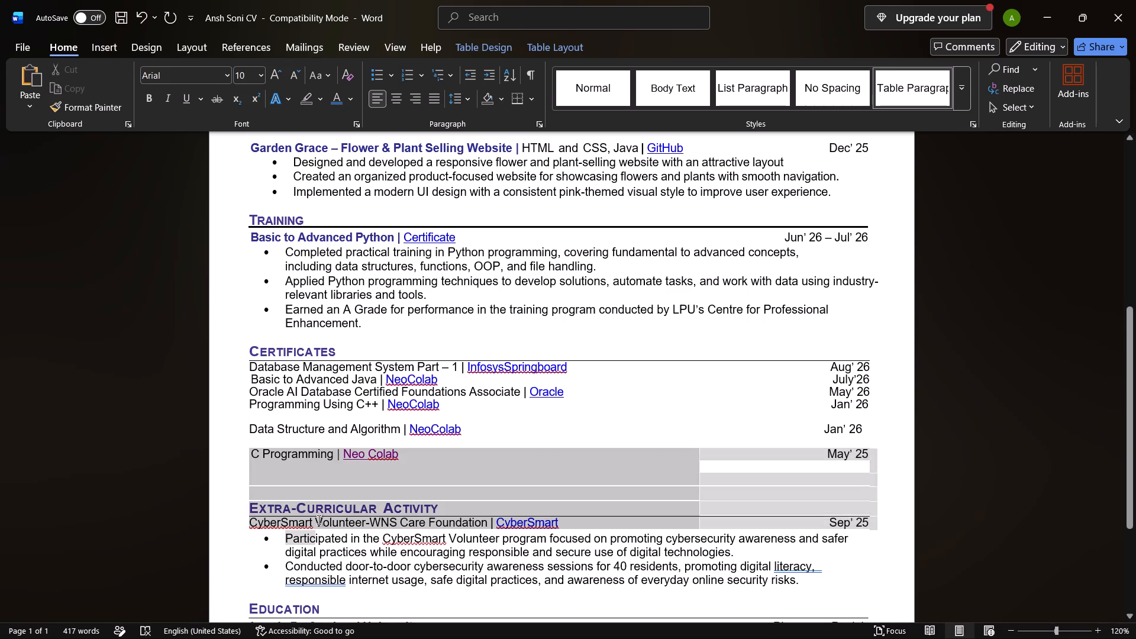
pyautogui.moveTo(319, 520); pyautogui.dragTo(291, 483)
pyautogui.click(291, 483)
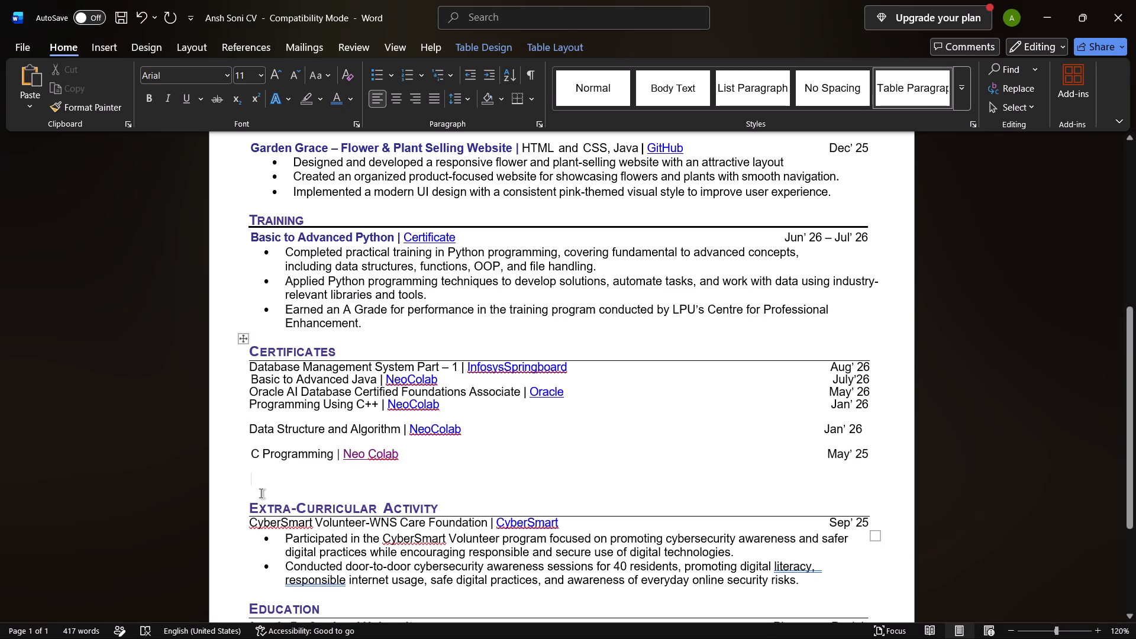
pyautogui.moveTo(261, 493); pyautogui.dragTo(262, 479)
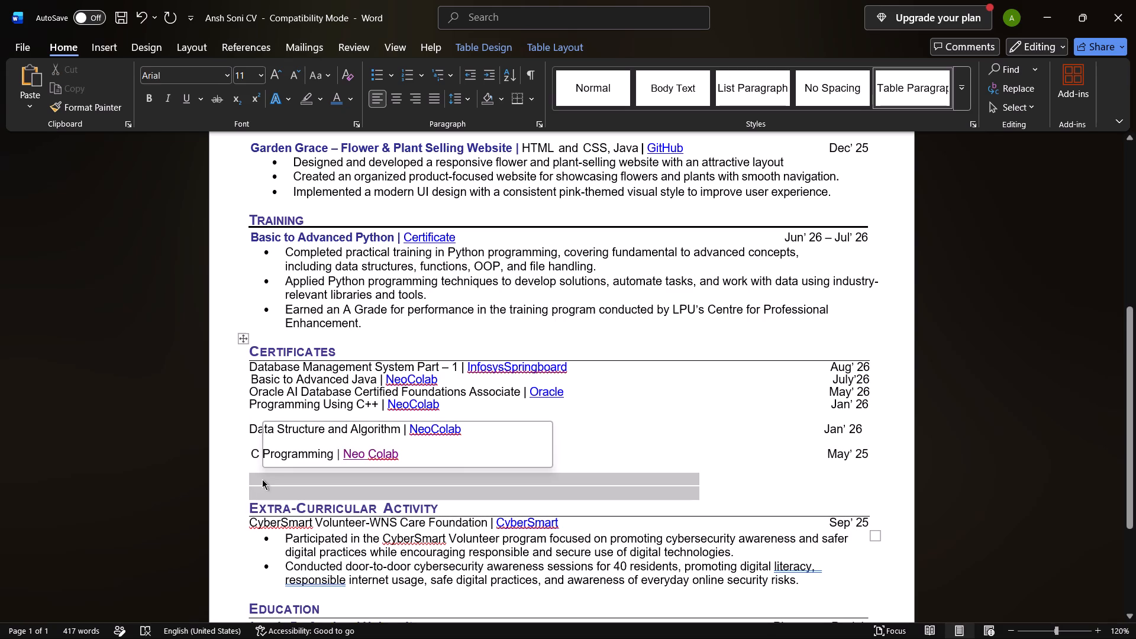
pyautogui.press('BackSpace')
pyautogui.press('BackSpace')
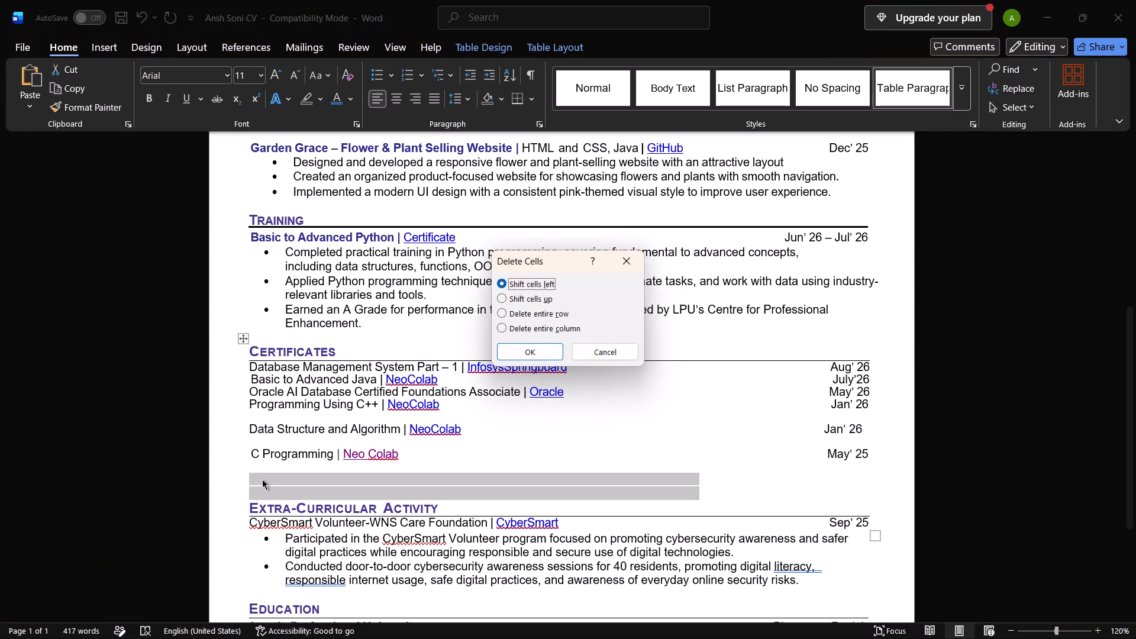
pyautogui.click(506, 312)
pyautogui.click(532, 348)
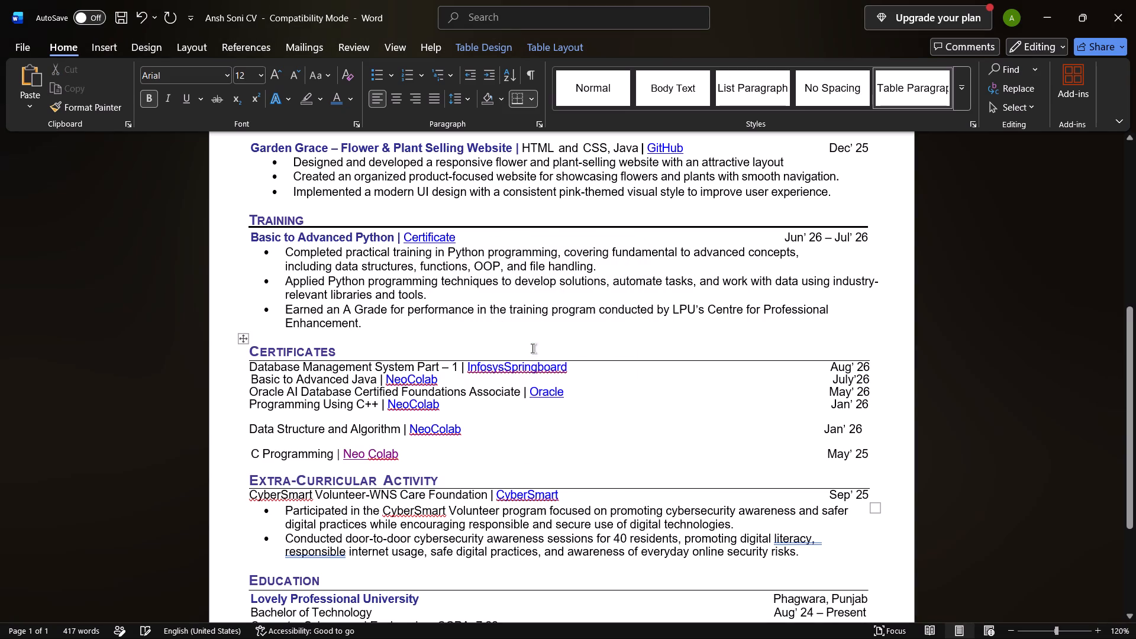
# Remove the blank line between the Data Structure and Algorithm and C Programming entries.
pyautogui.click(263, 443)
pyautogui.press('BackSpace')
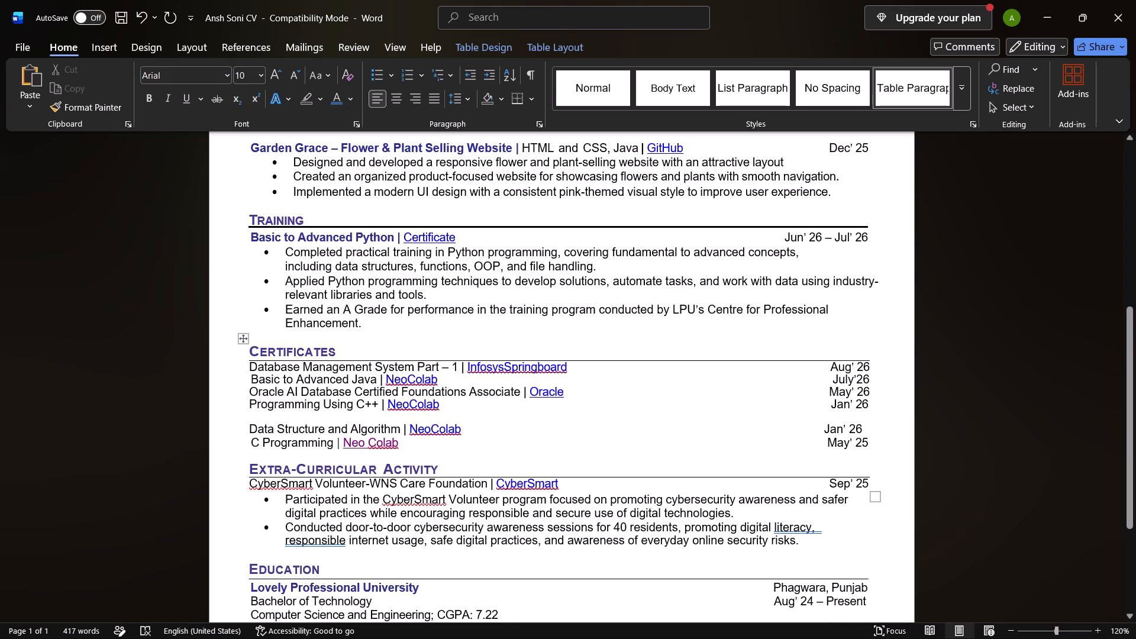
# Remove the blank line between the Programming Using C++ and Data Structure and Algorithm entries.
pyautogui.click(264, 414)
pyautogui.press('BackSpace')
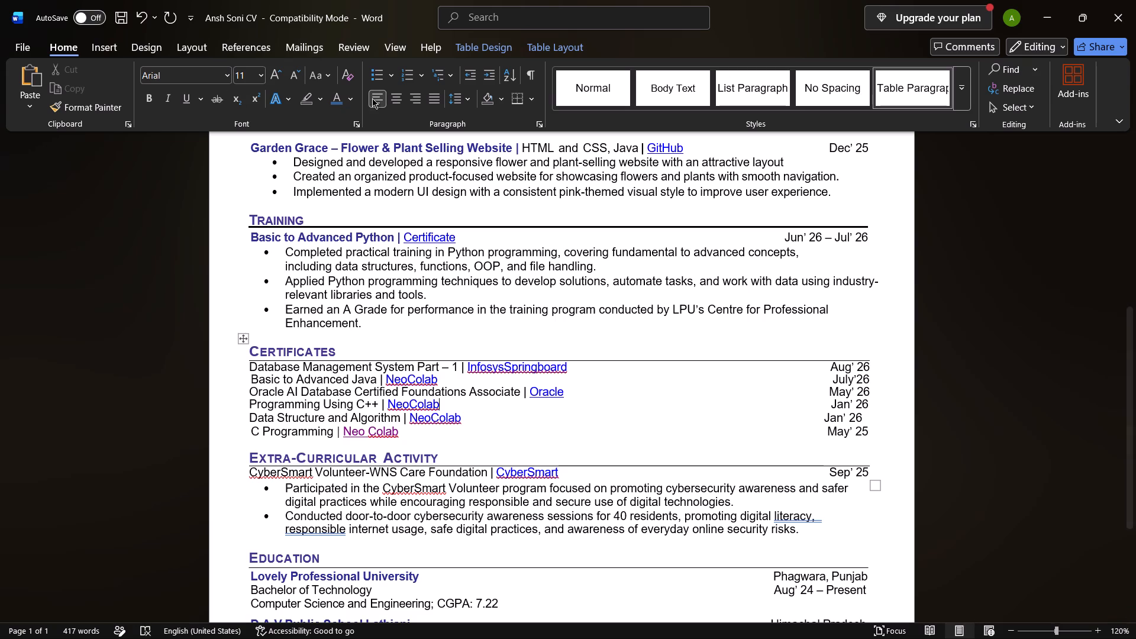
# Show the gridlines on the page as a guide for aligning the certificate dates.
pyautogui.click(398, 43)
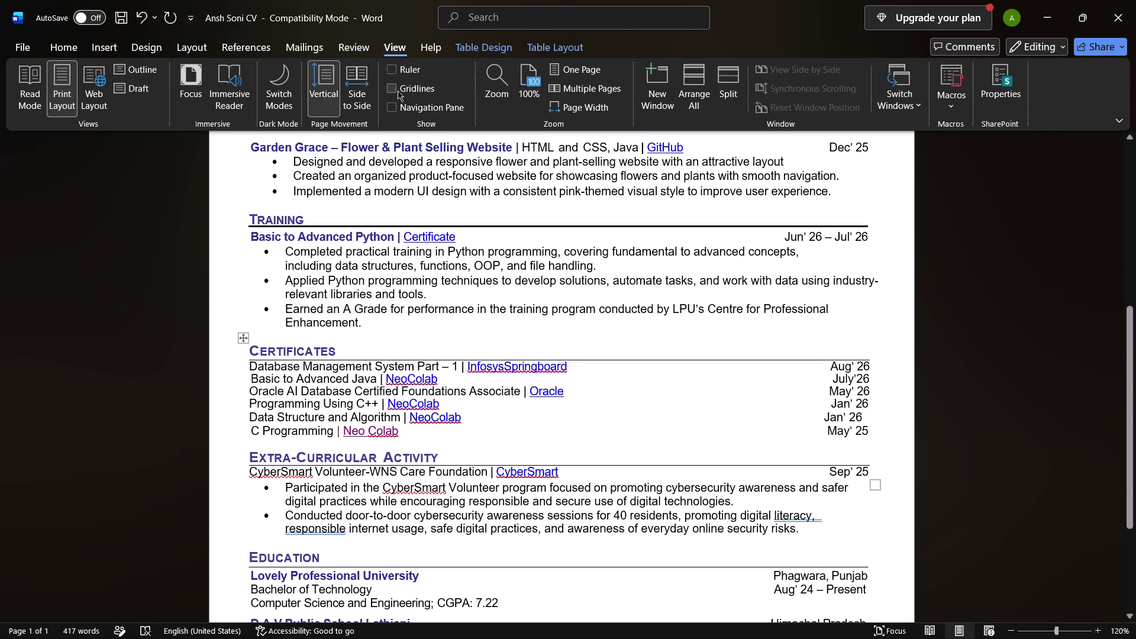
pyautogui.click(397, 86)
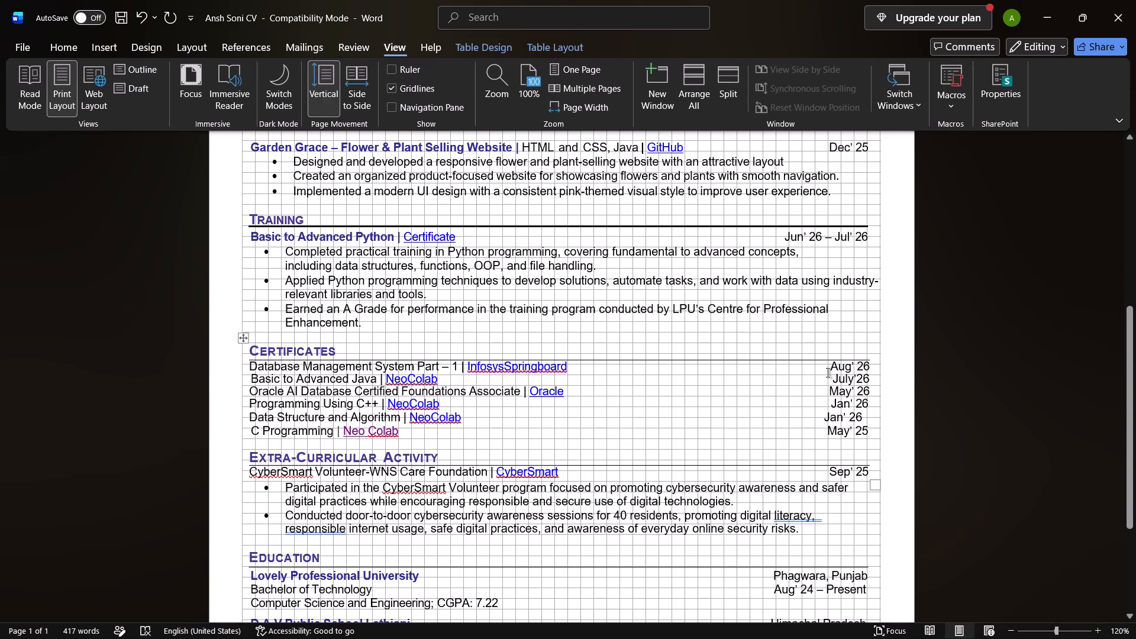
# Replace the gap directly before the Database Management System date with spaces, lining Aug' 26 up with the vertical gridline.
pyautogui.click(830, 367)
pyautogui.press('BackSpace')
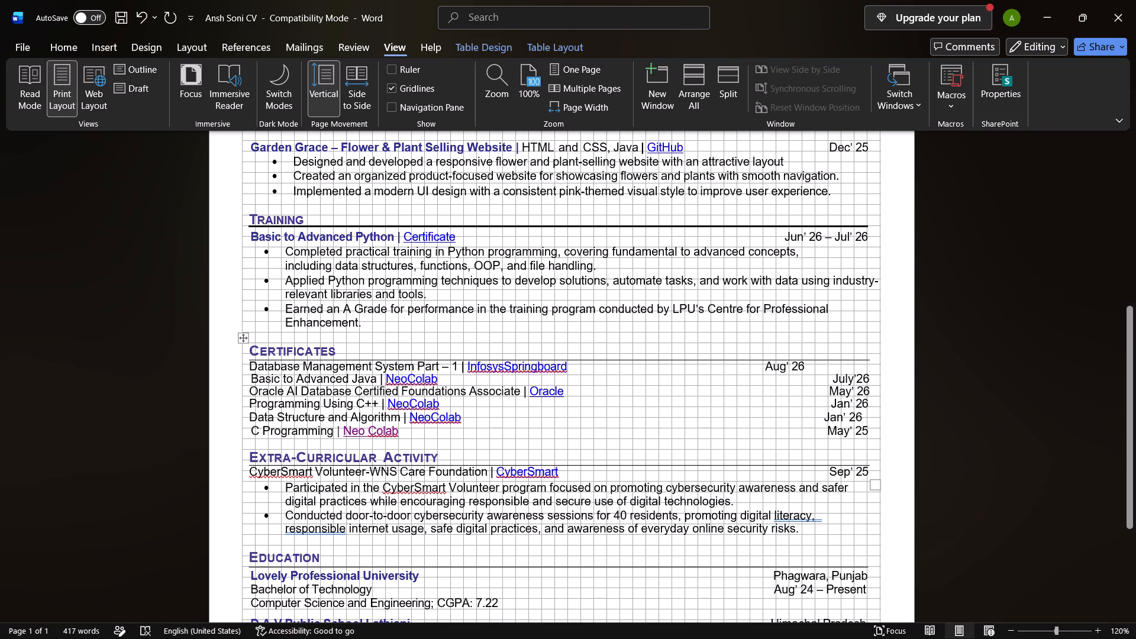
pyautogui.press('space')
pyautogui.press('space')
pyautogui.press('space')
pyautogui.press('space')
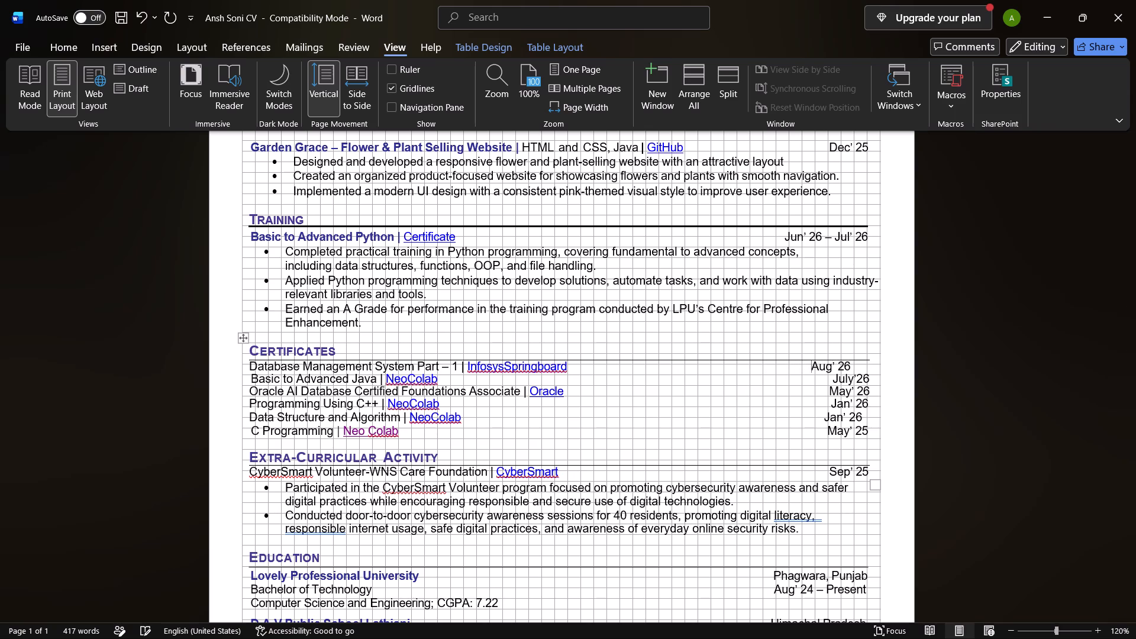
pyautogui.press('space')
pyautogui.press('space')
pyautogui.press('space')
pyautogui.press('space')
pyautogui.press('space')
pyautogui.press('space')
pyautogui.press('space')
# Replace the gap directly before the Basic to Advanced Java date with spaces, lining July'26 up with the date above.
pyautogui.press('Down')
pyautogui.press('BackSpace')
pyautogui.press('space')
pyautogui.press('space')
pyautogui.press('space')
pyautogui.press('space')
pyautogui.press('space')
pyautogui.press('space')
pyautogui.press('space')
pyautogui.press('space')
pyautogui.press('space')
pyautogui.press('space')
pyautogui.press('space')
pyautogui.press('space')
pyautogui.press('space')
pyautogui.press('space')
pyautogui.press('space')
pyautogui.press('space')
pyautogui.press('space')
pyautogui.press('space')
pyautogui.press('space')
pyautogui.press('space')
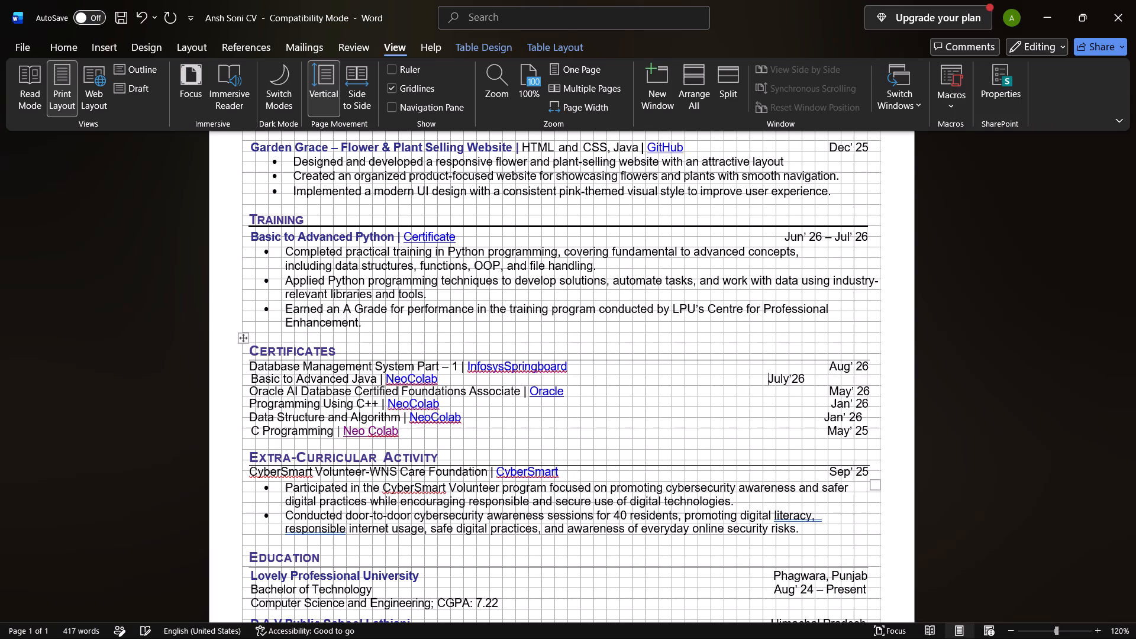
pyautogui.press('space')
pyautogui.press('space')
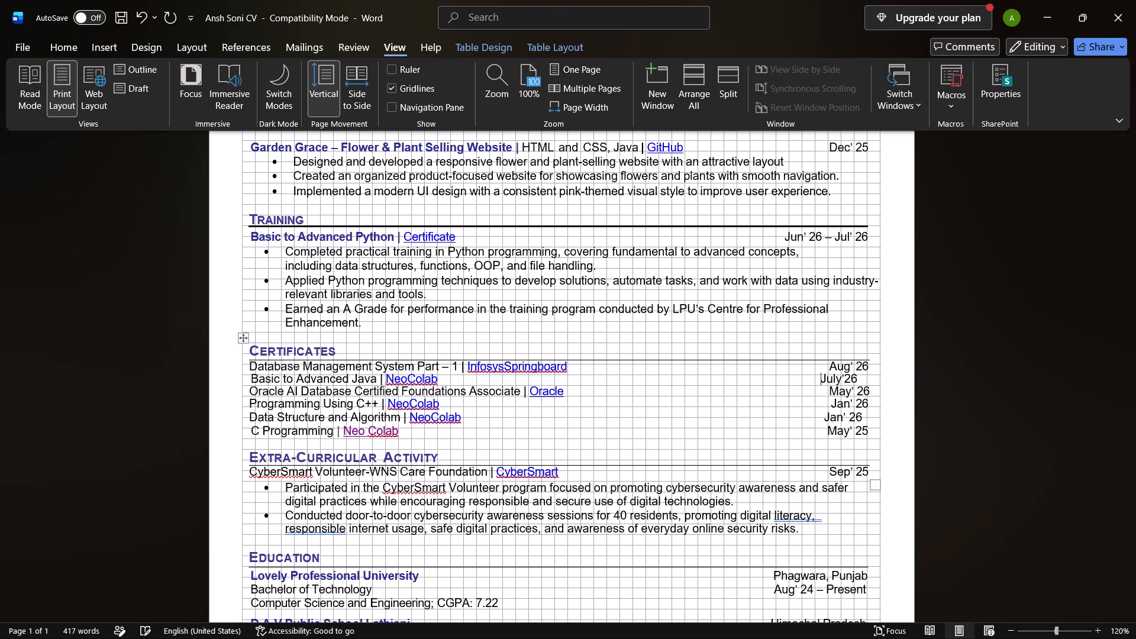
pyautogui.press('space')
pyautogui.press('space')
pyautogui.press('space')
pyautogui.press('space')
pyautogui.press('space')
pyautogui.press('space')
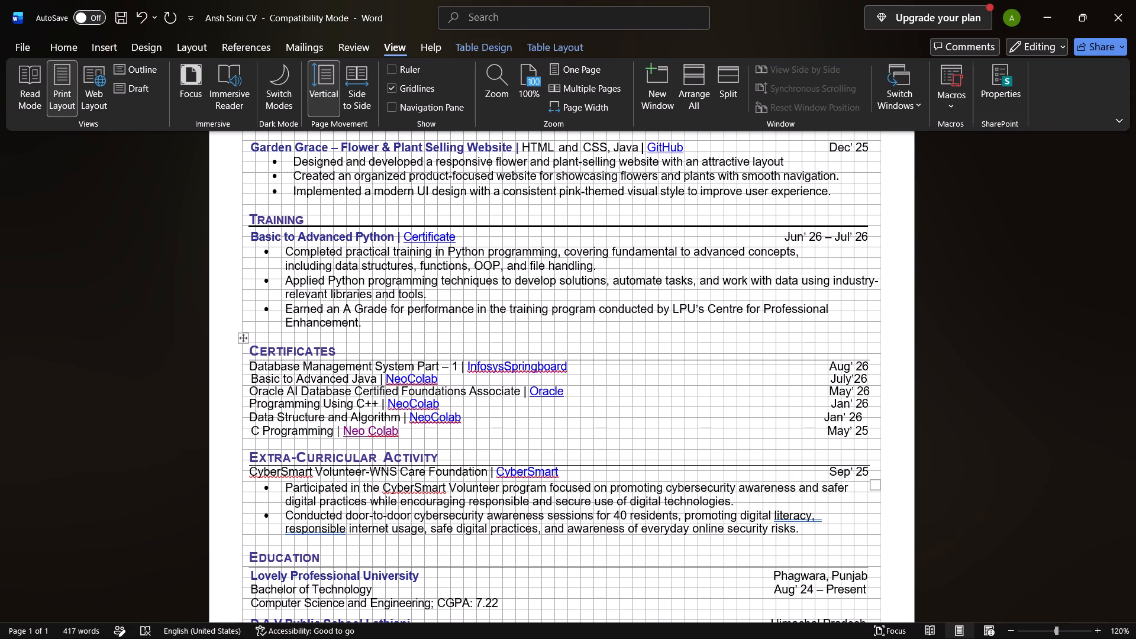
# Replace the gap directly before the Programming Using C++ date with spaces, lining Jan' 26 up with the gridline.
pyautogui.press('Down')
pyautogui.press('Down')
pyautogui.press('BackSpace')
pyautogui.press('space')
pyautogui.press('space')
pyautogui.press('space')
pyautogui.press('space')
pyautogui.press('space')
pyautogui.press('space')
pyautogui.press('space')
pyautogui.press('space')
pyautogui.press('space')
pyautogui.press('space')
pyautogui.press('space')
pyautogui.press('space')
pyautogui.press('space')
pyautogui.press('space')
pyautogui.press('space')
pyautogui.press('space')
pyautogui.press('space')
pyautogui.press('space')
pyautogui.press('space')
pyautogui.press('space')
pyautogui.press('space')
pyautogui.press('space')
pyautogui.press('space')
pyautogui.press('space')
pyautogui.press('space')
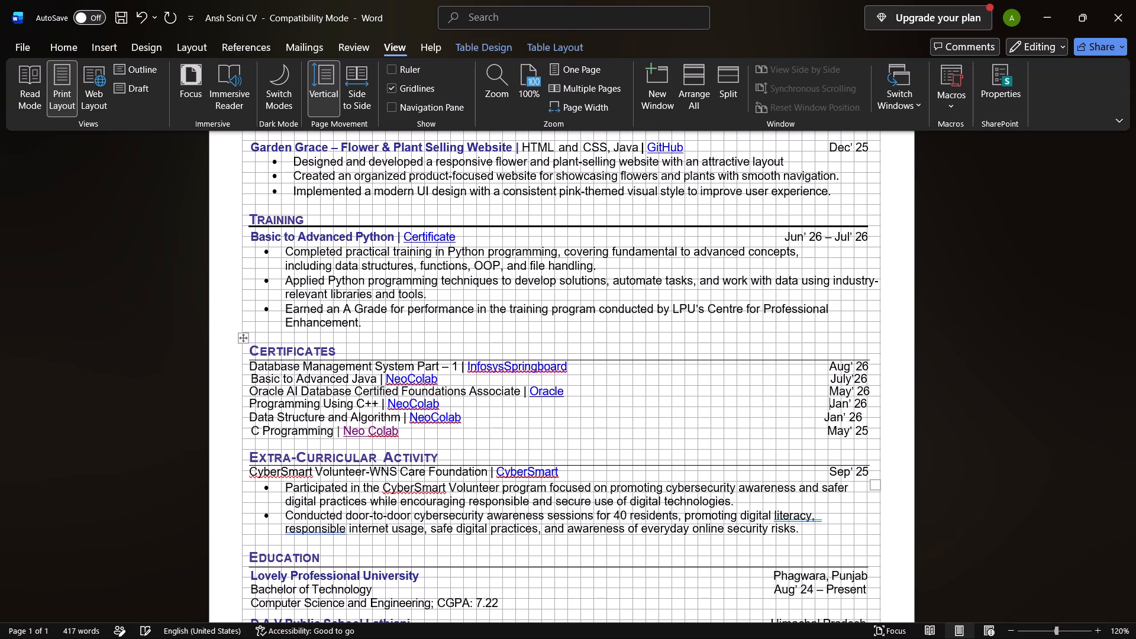
# Replace the gap directly before the Oracle AI Database date with spaces, bringing May' 26 close to the other dates' alignment.
pyautogui.press('Up')
pyautogui.press('BackSpace')
pyautogui.press('space')
pyautogui.press('space')
pyautogui.press('space')
pyautogui.press('space')
pyautogui.press('space')
pyautogui.press('space')
pyautogui.press('space')
pyautogui.press('space')
pyautogui.press('space')
pyautogui.press('space')
pyautogui.press('space')
pyautogui.press('space')
pyautogui.press('space')
pyautogui.press('space')
pyautogui.press('space')
pyautogui.press('space')
pyautogui.press('space')
pyautogui.press('space')
pyautogui.press('space')
pyautogui.press('space')
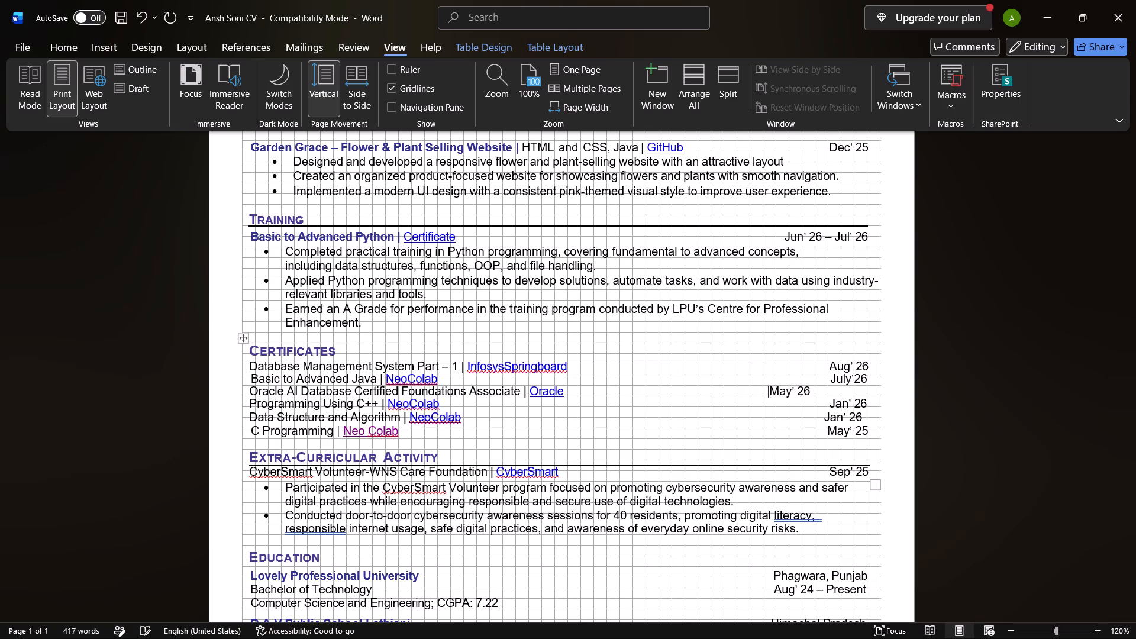
pyautogui.press('space')
pyautogui.press('space')
pyautogui.press('space')
pyautogui.press('space')
pyautogui.press('space')
pyautogui.press('space')
pyautogui.press('space')
pyautogui.press('space')
pyautogui.press('space')
pyautogui.press('space')
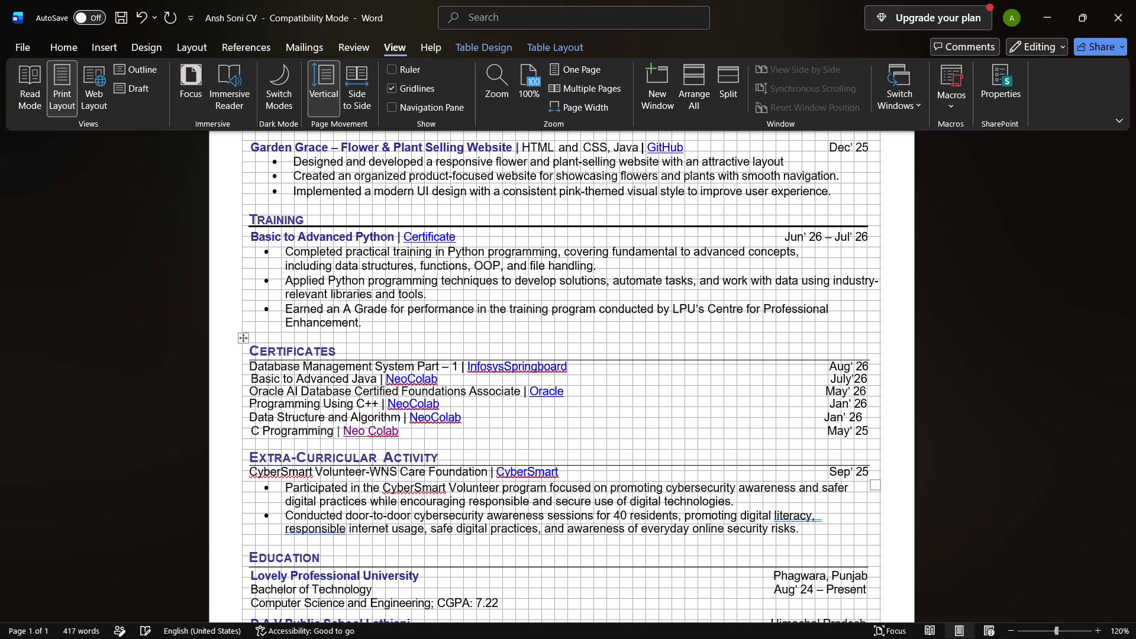
# Add three spaces before the Data Structure and Algorithm date, lining Jan' 26 up with the date above.
pyautogui.press('Down')
pyautogui.press('Down')
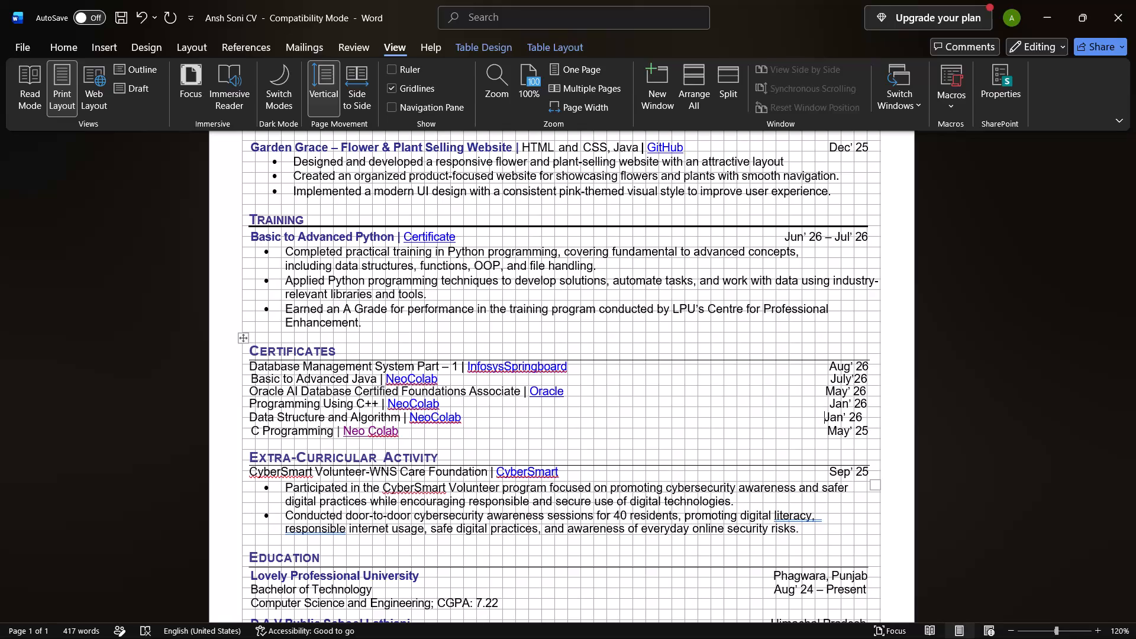
pyautogui.press('space')
pyautogui.press('space')
pyautogui.press('space')
pyautogui.press('Down')
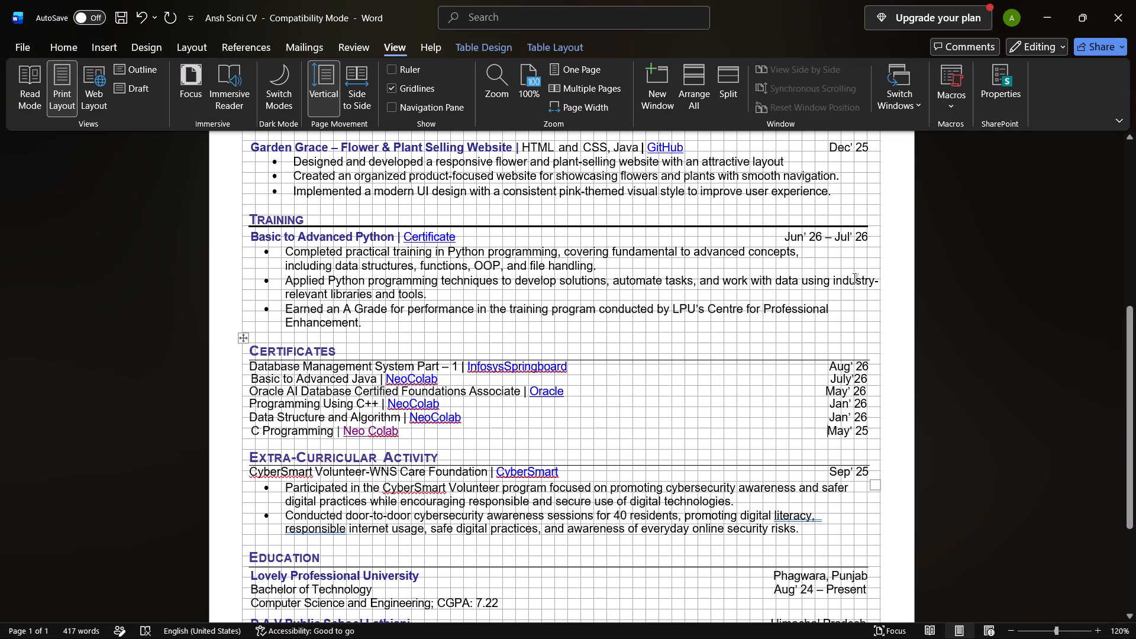
# Add a space before "industry-relevant" in the second Training bullet so the word wraps onto the following line.
pyautogui.click(832, 277)
pyautogui.press('space')
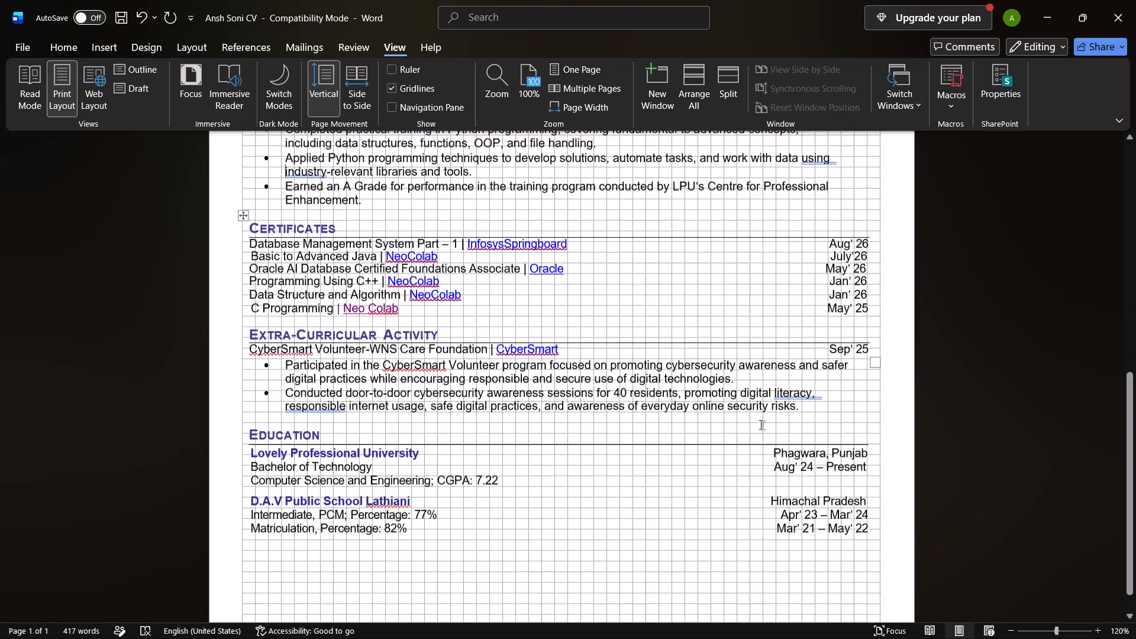
# Hide the page gridlines.
pyautogui.scroll(1, 761, 425)
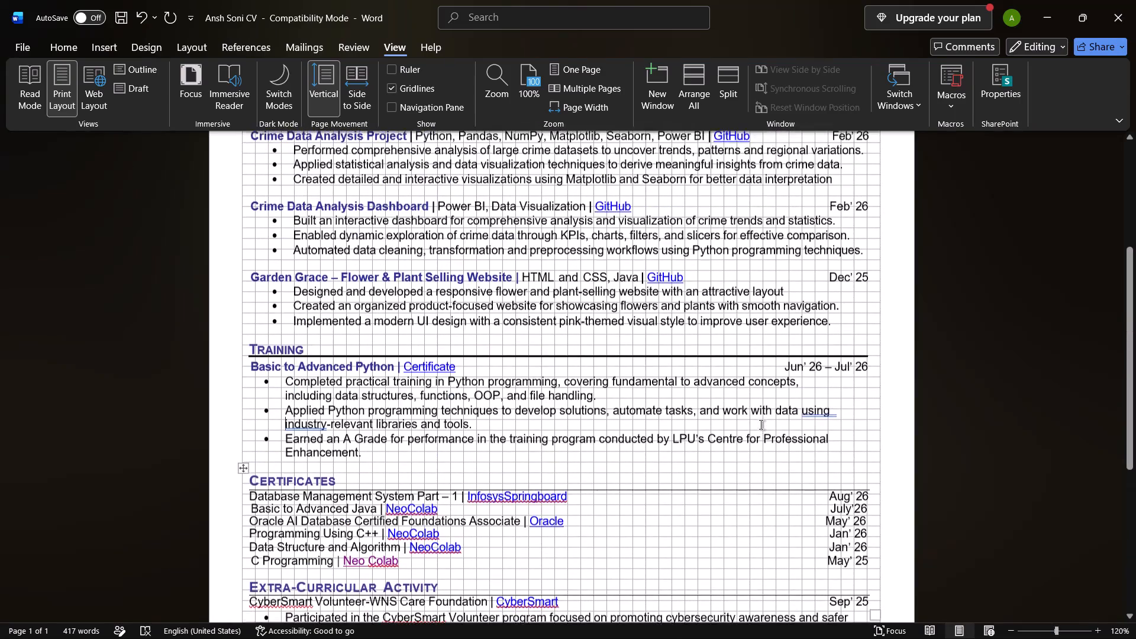
pyautogui.scroll(1, 761, 425)
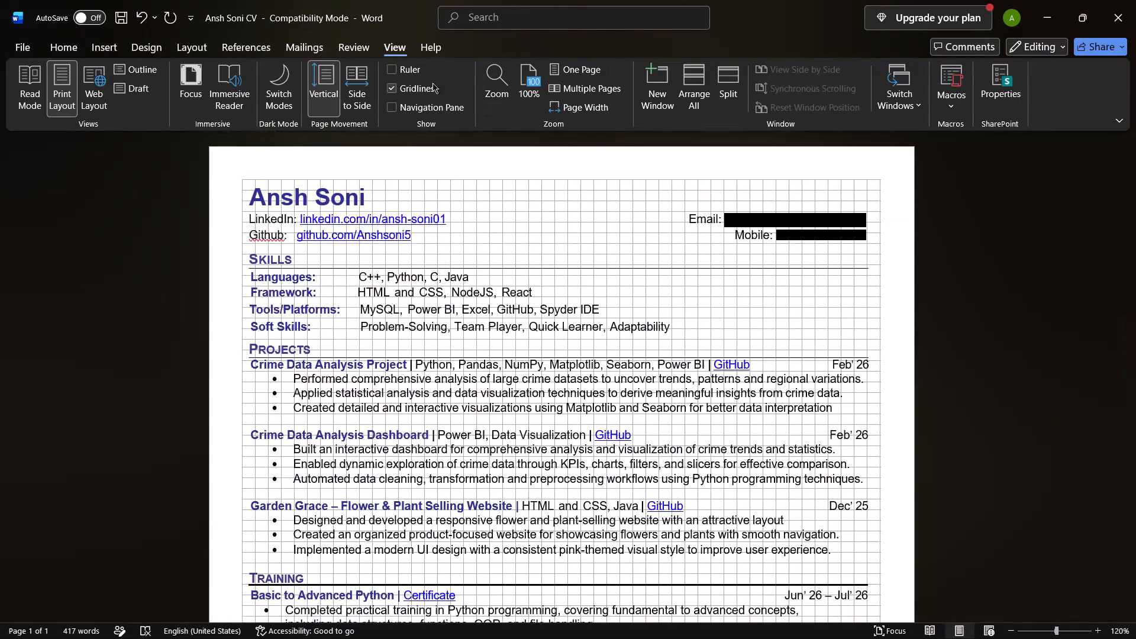
pyautogui.click(390, 91)
# Open the Database Management System, Basic to Advanced Java and Oracle certificate links and check each certificate against its CV entry.
pyautogui.scroll(-2, 469, 374)
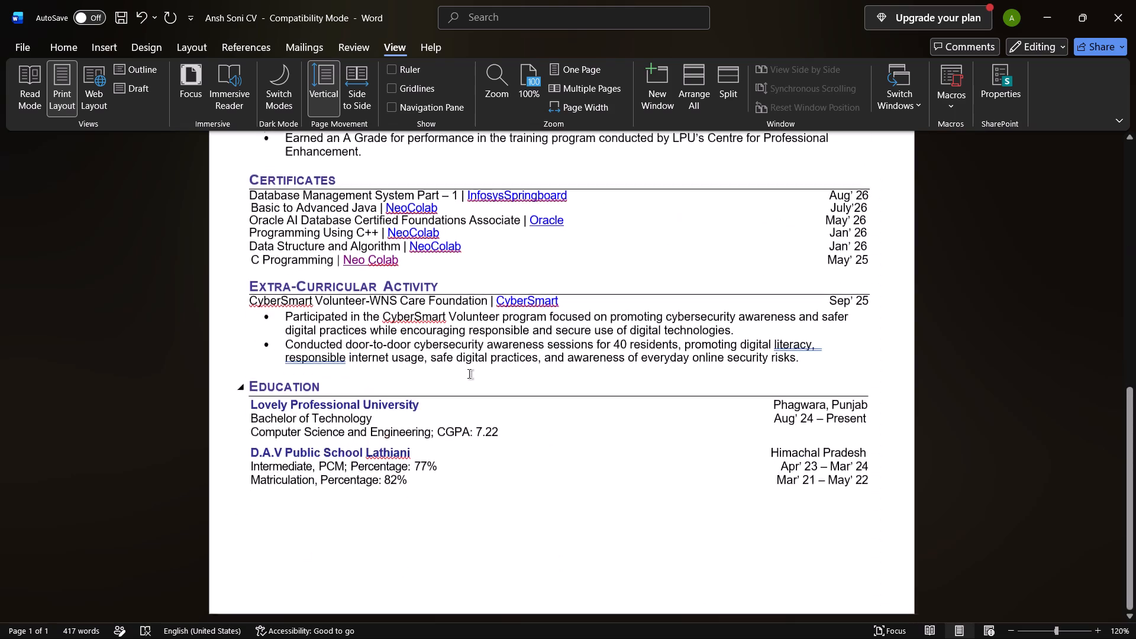
pyautogui.scroll(1, 469, 374)
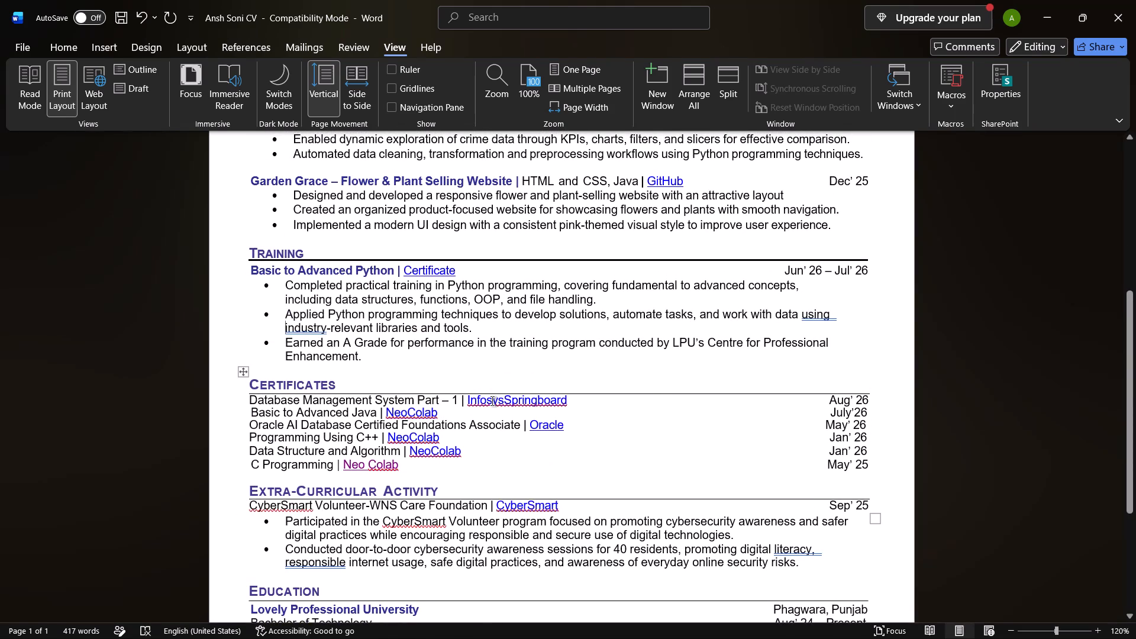
pyautogui.keyDown('ctrl'); pyautogui.click(489, 399); pyautogui.keyUp('ctrl')
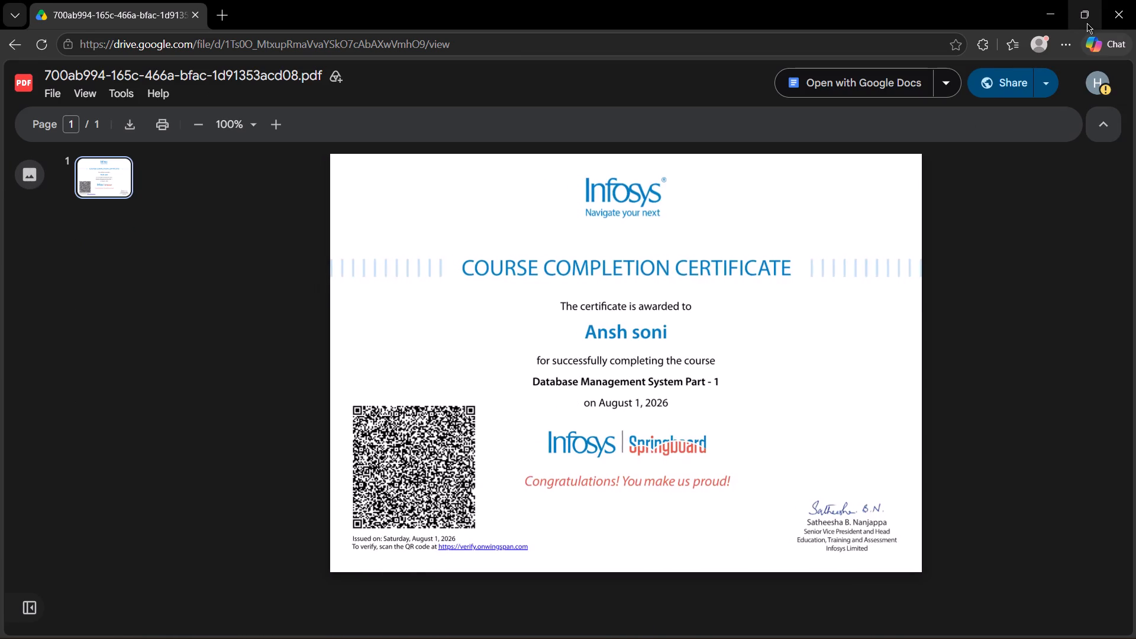
pyautogui.click(1131, 0)
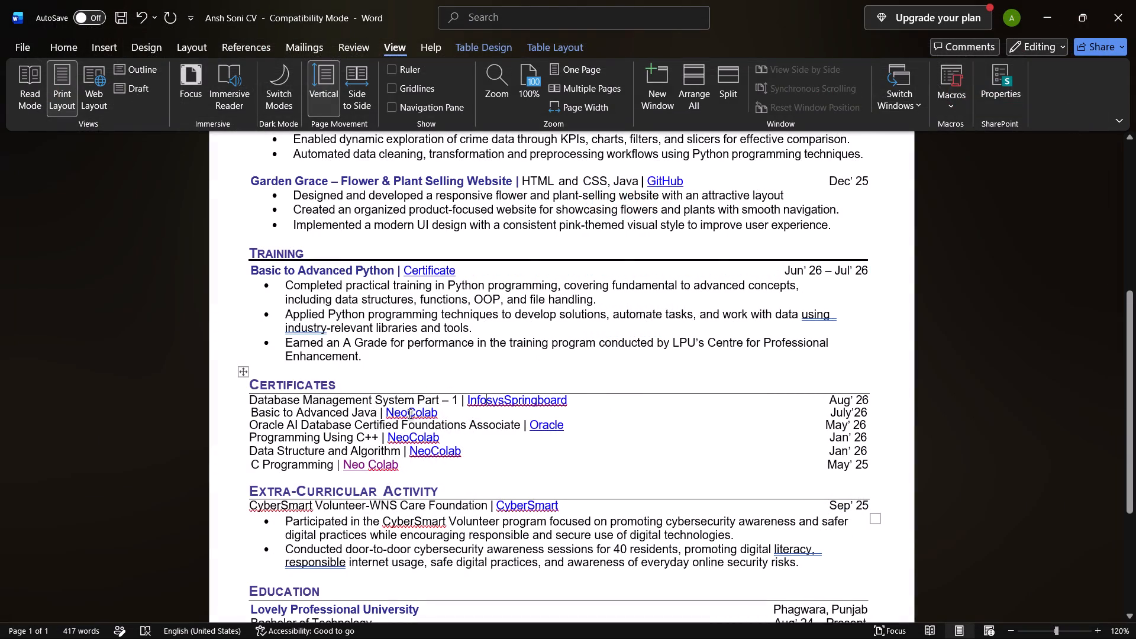
pyautogui.keyDown('ctrl'); pyautogui.click(408, 414); pyautogui.keyUp('ctrl')
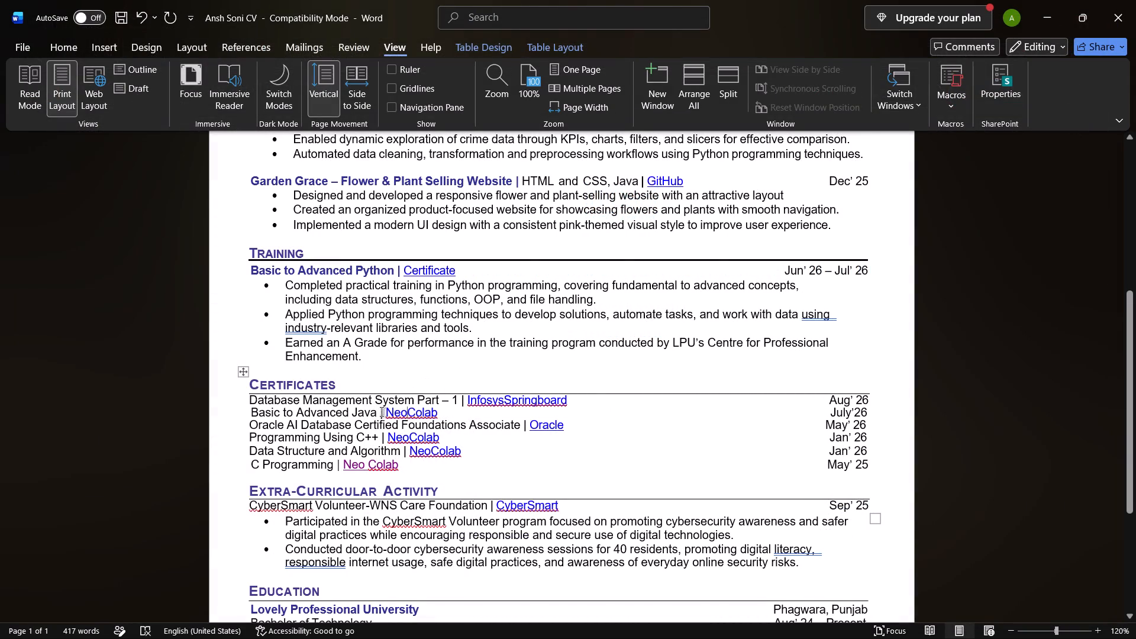
pyautogui.keyDown('ctrl'); pyautogui.click(392, 415); pyautogui.keyUp('ctrl')
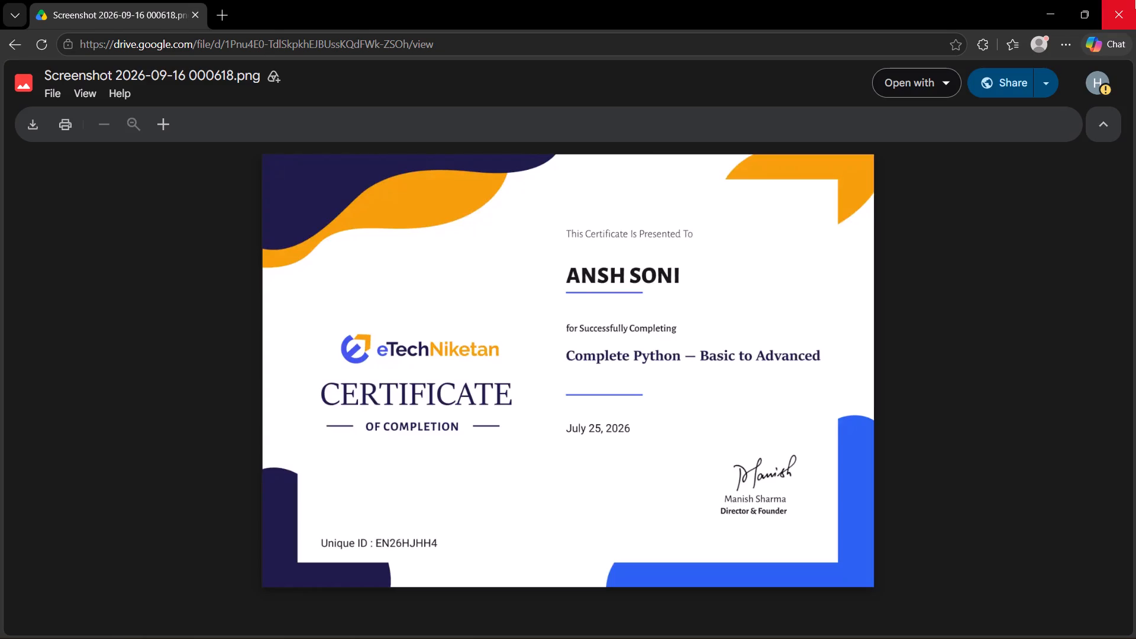
pyautogui.click(1135, 0)
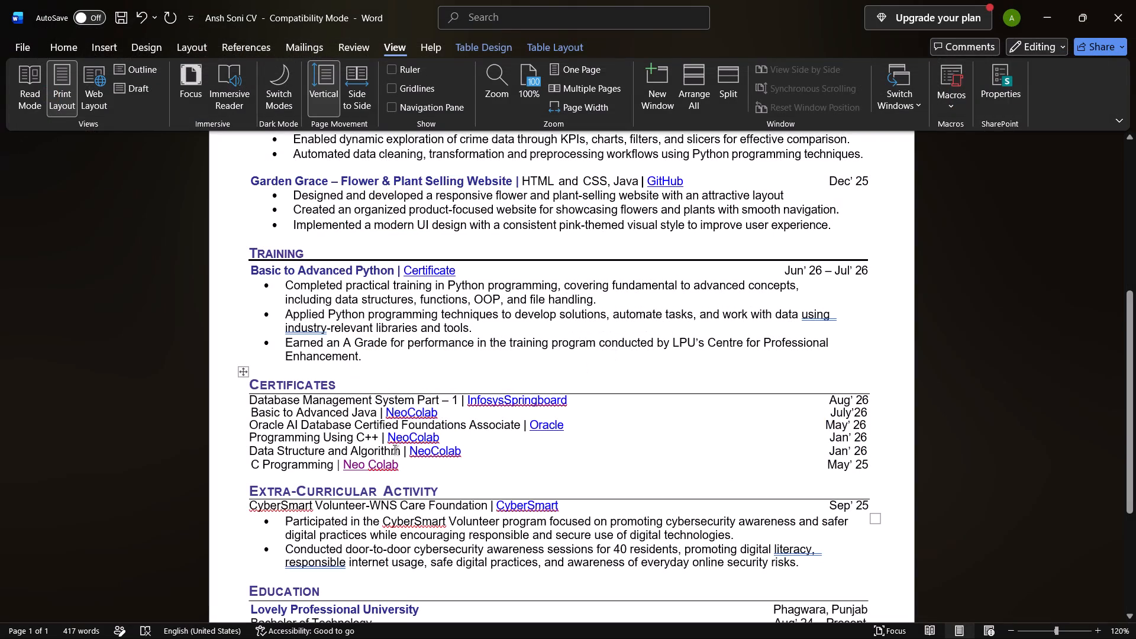
pyautogui.keyDown('ctrl'); pyautogui.click(532, 425); pyautogui.keyUp('ctrl')
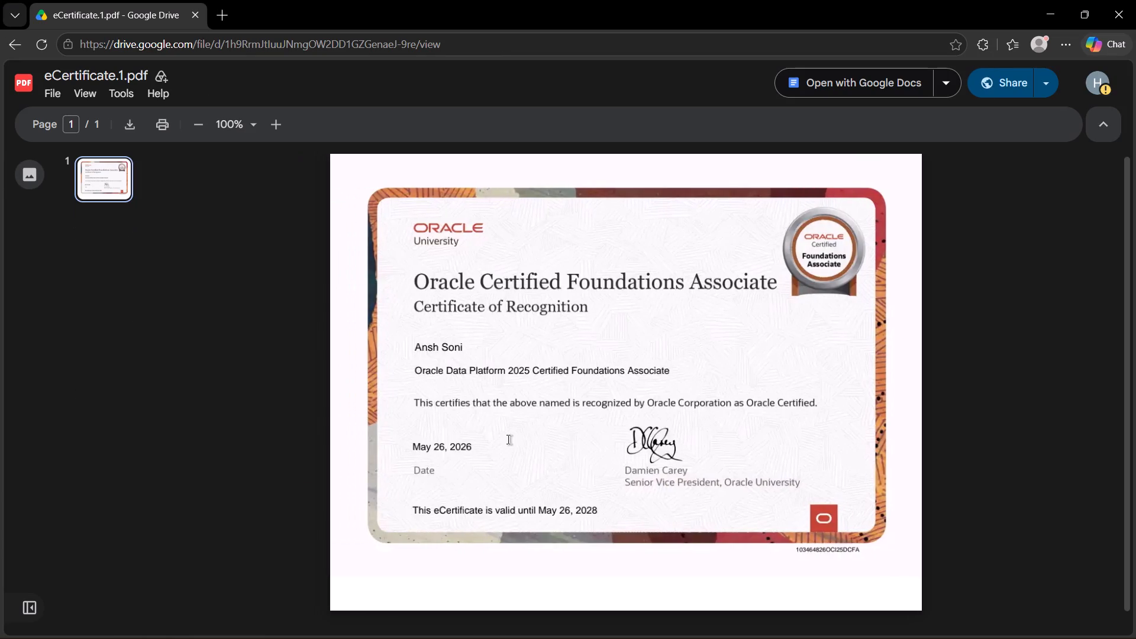
pyautogui.click(1135, 0)
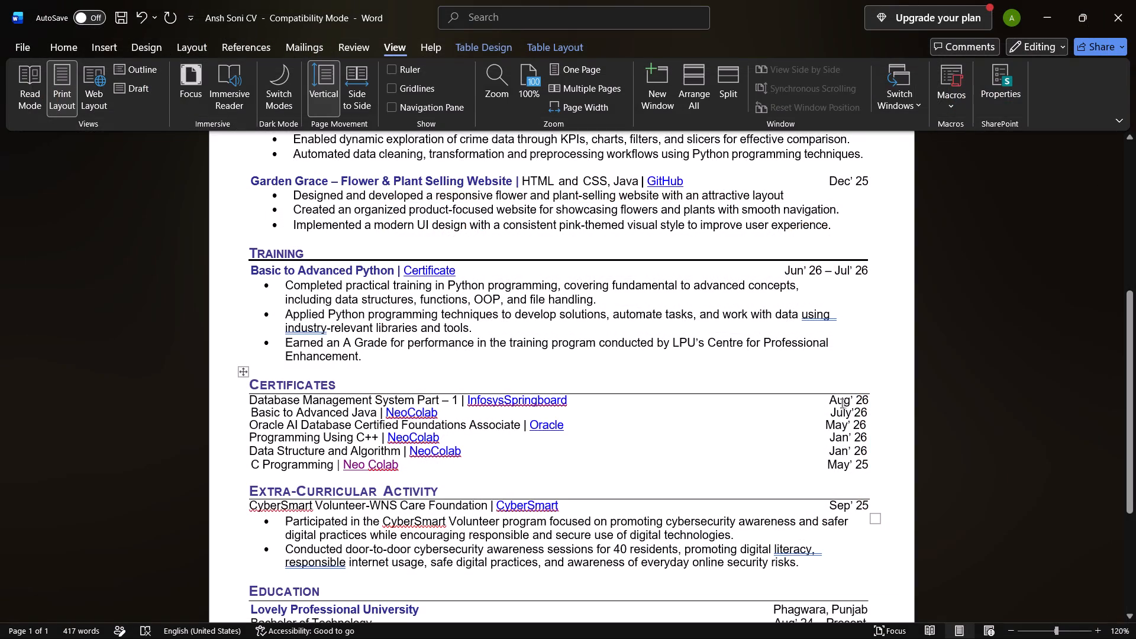
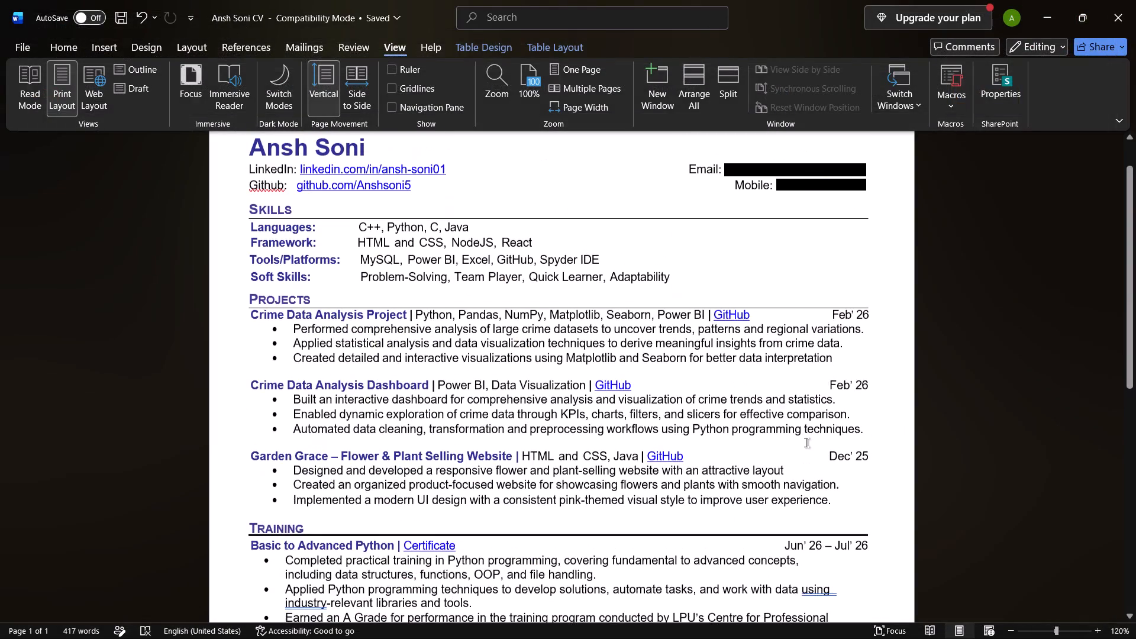
# Correct the capitalisation of the "Github" label in the CV's header to "GitHub" and save the document.
pyautogui.scroll(1, 806, 443)
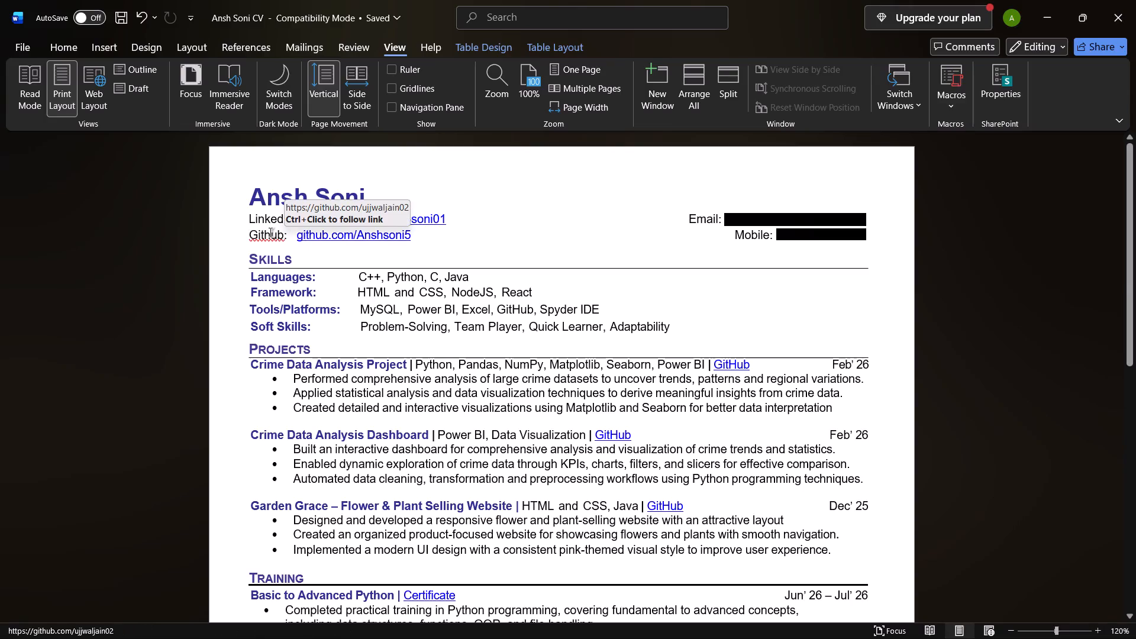
pyautogui.click(270, 233)
pyautogui.press('BackSpace')
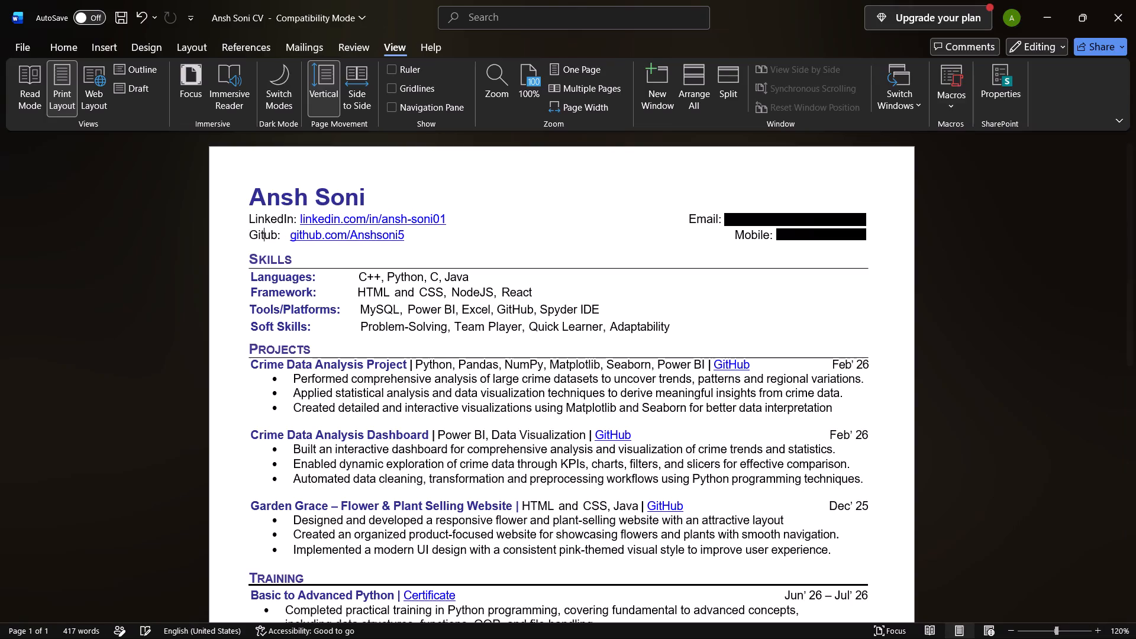
pyautogui.press('h')
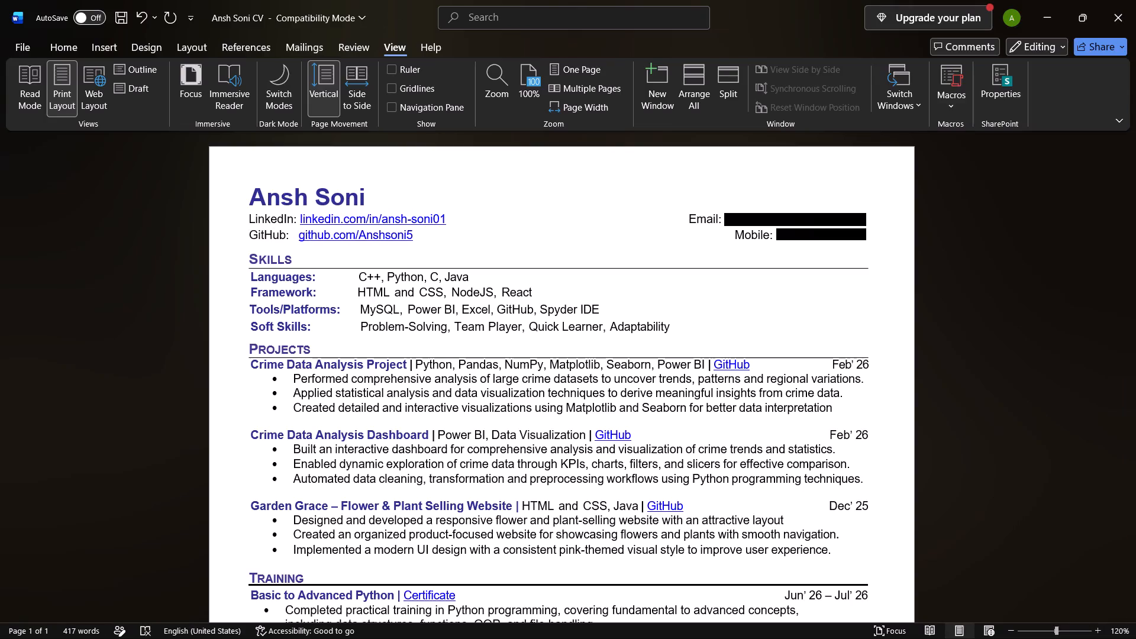
pyautogui.hotkey('ctrl', 's')
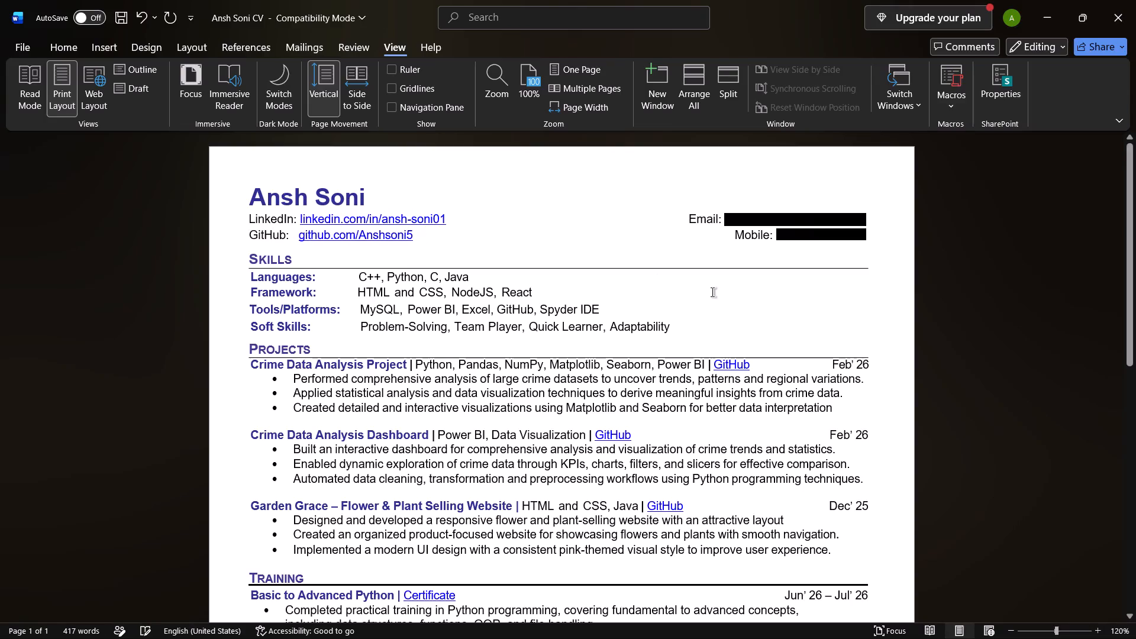
# Review the CV from the header through Projects, Training, Certificates and Extra-Curricular Activity down to Education, examining text, dates and spacing.
pyautogui.scroll(-1, 698, 338)
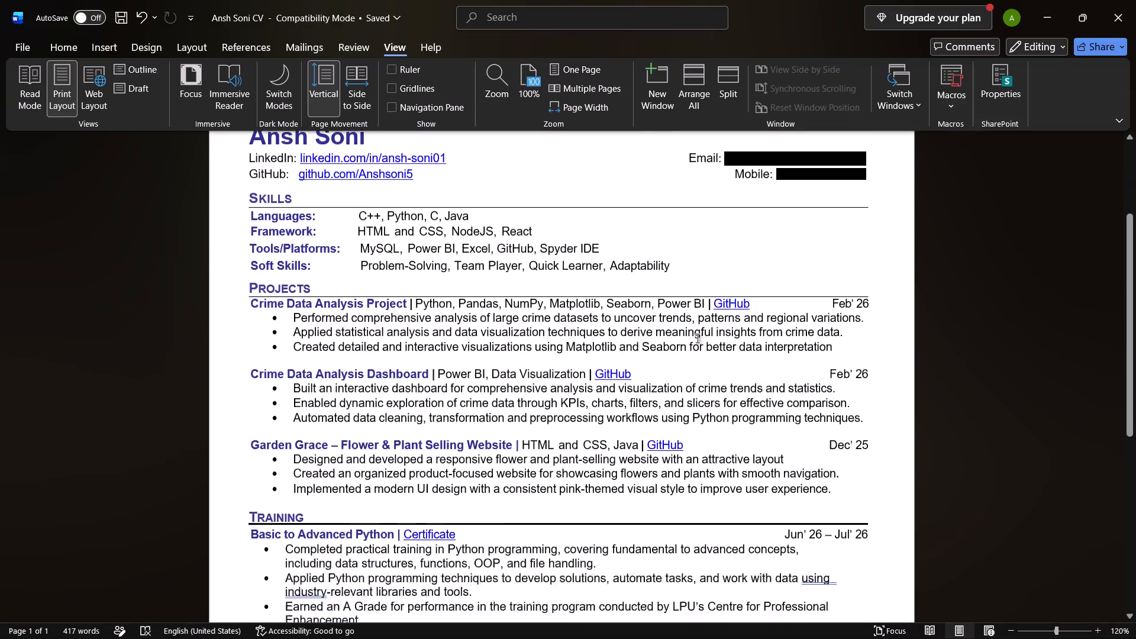
pyautogui.scroll(-1, 698, 338)
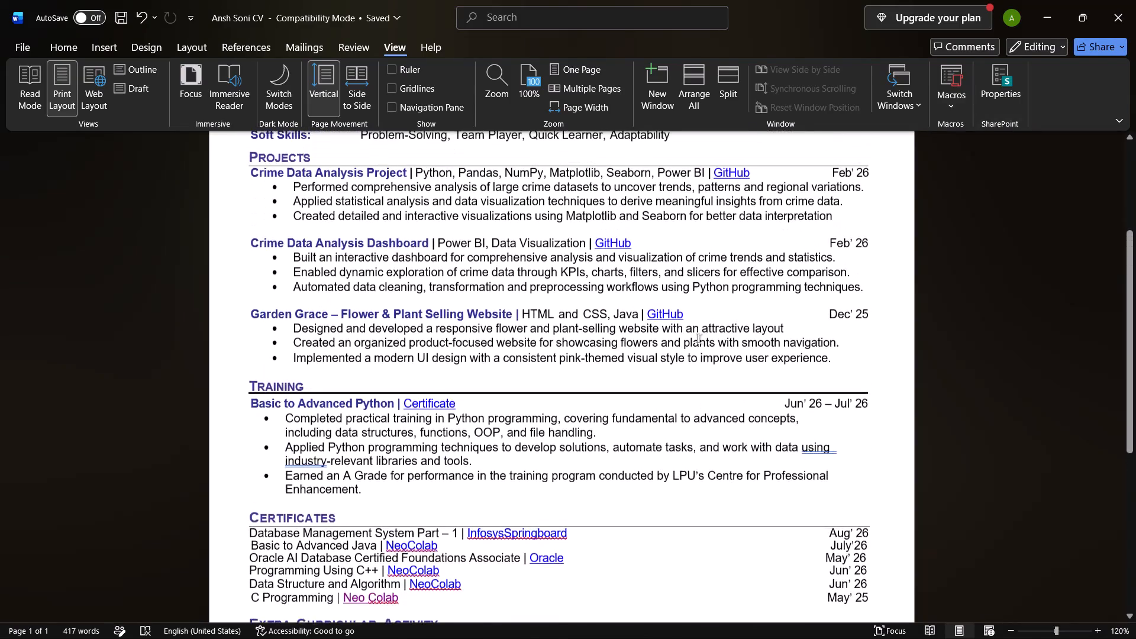
pyautogui.keyDown('ctrl'); pyautogui.scroll(-3, 698, 338); pyautogui.keyUp('ctrl')
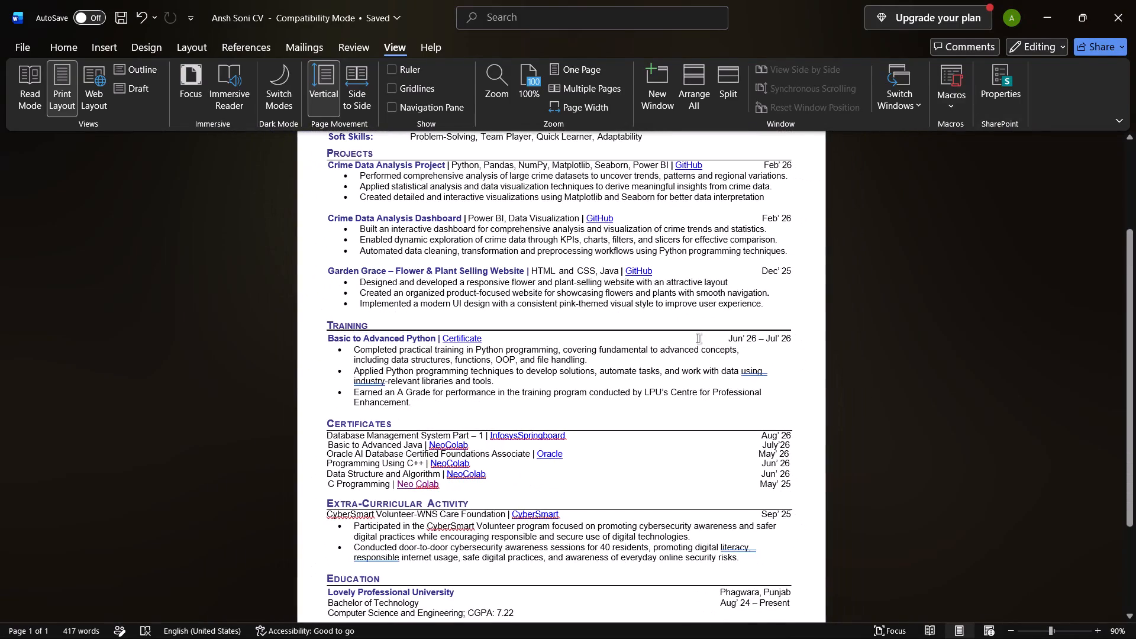
pyautogui.scroll(1, 703, 246)
pyautogui.scroll(-1, 703, 246)
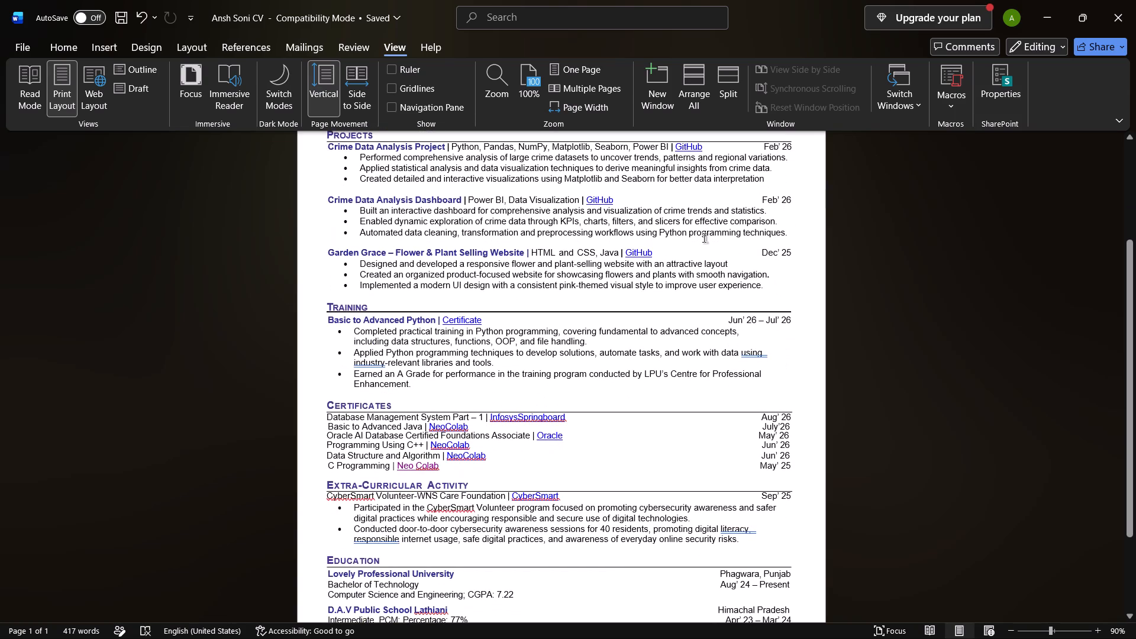
pyautogui.scroll(-1, 704, 238)
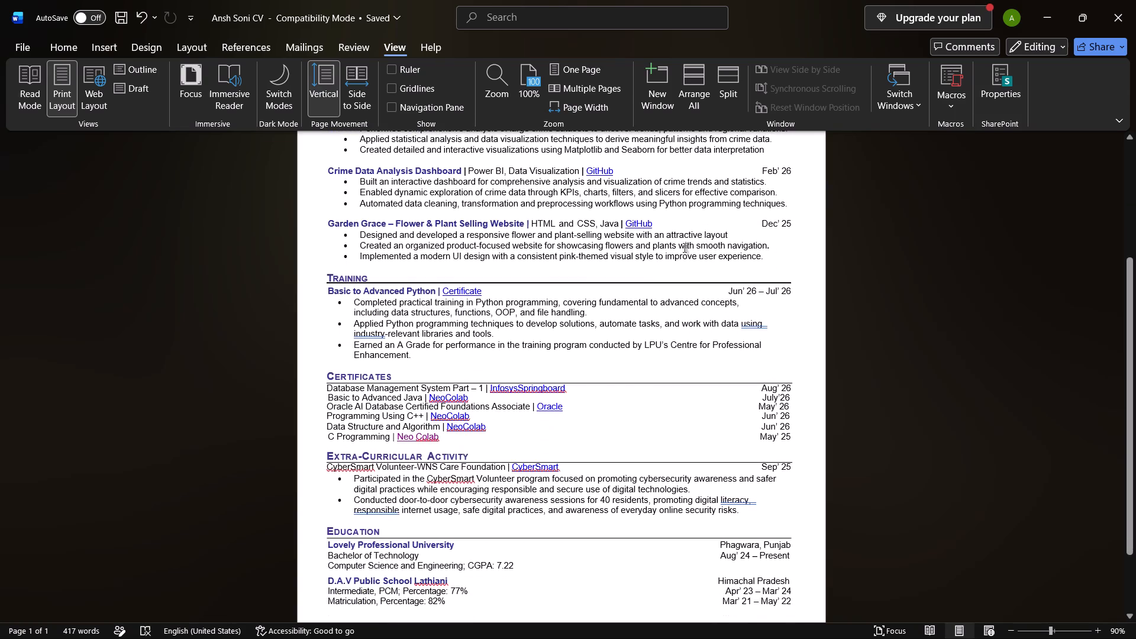
pyautogui.scroll(-1, 654, 270)
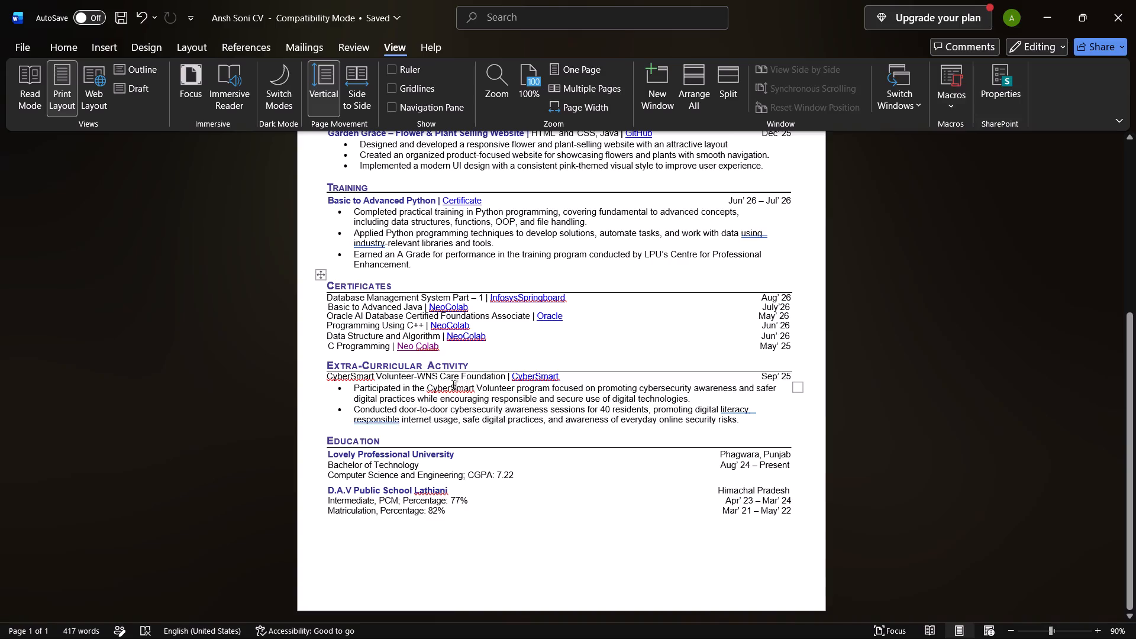
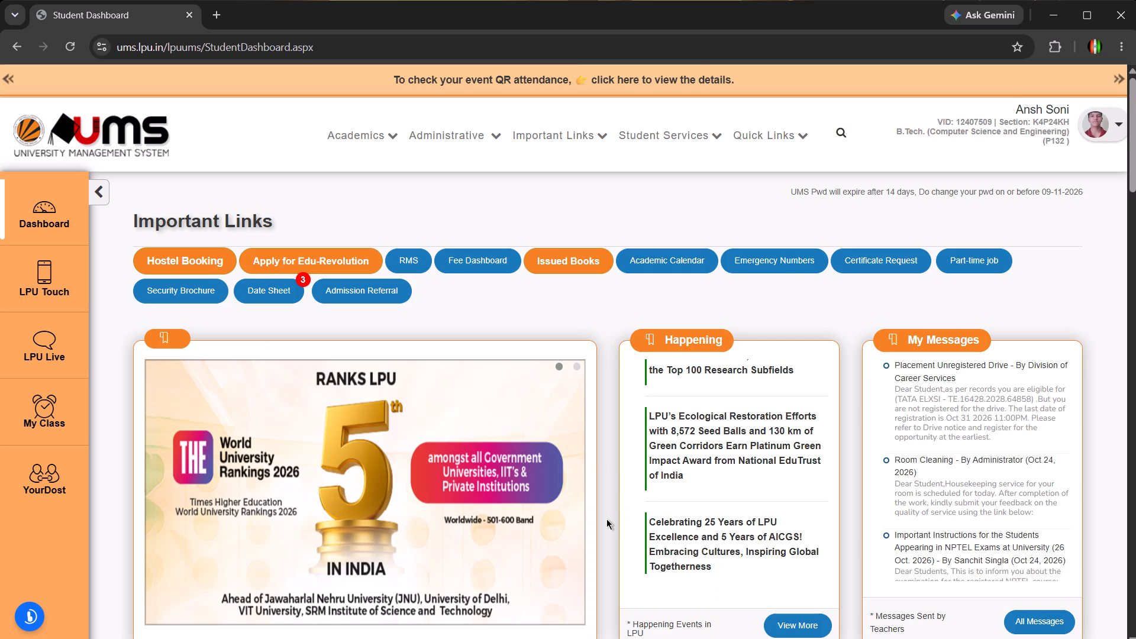
# Open the Placement Portal from the UMS dashboard's Placement Services and go to its Upload CV/Documents page, dismissing the Pending Details notices.
pyautogui.scroll(-2, 602, 456)
pyautogui.scroll(1, 602, 456)
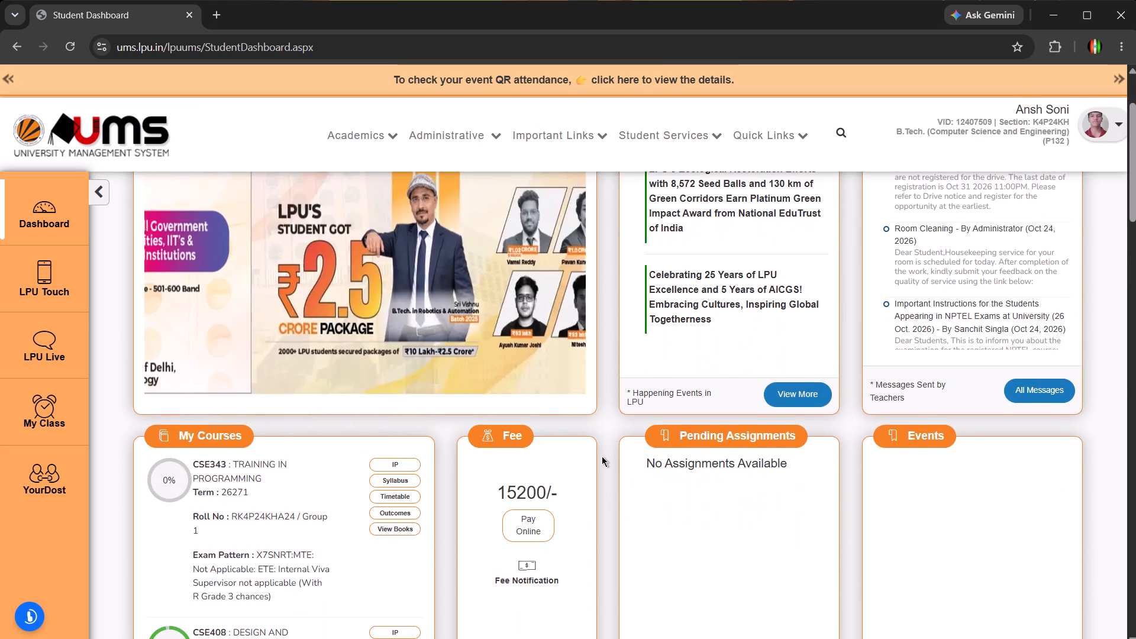
pyautogui.scroll(2, 602, 456)
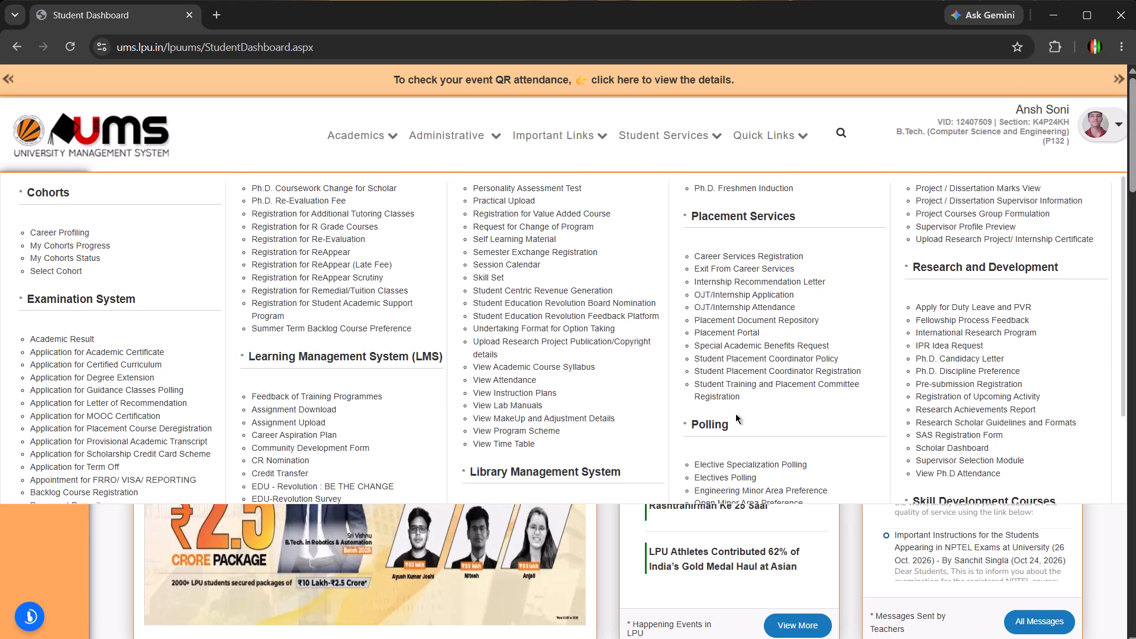
pyautogui.scroll(-2, 608, 546)
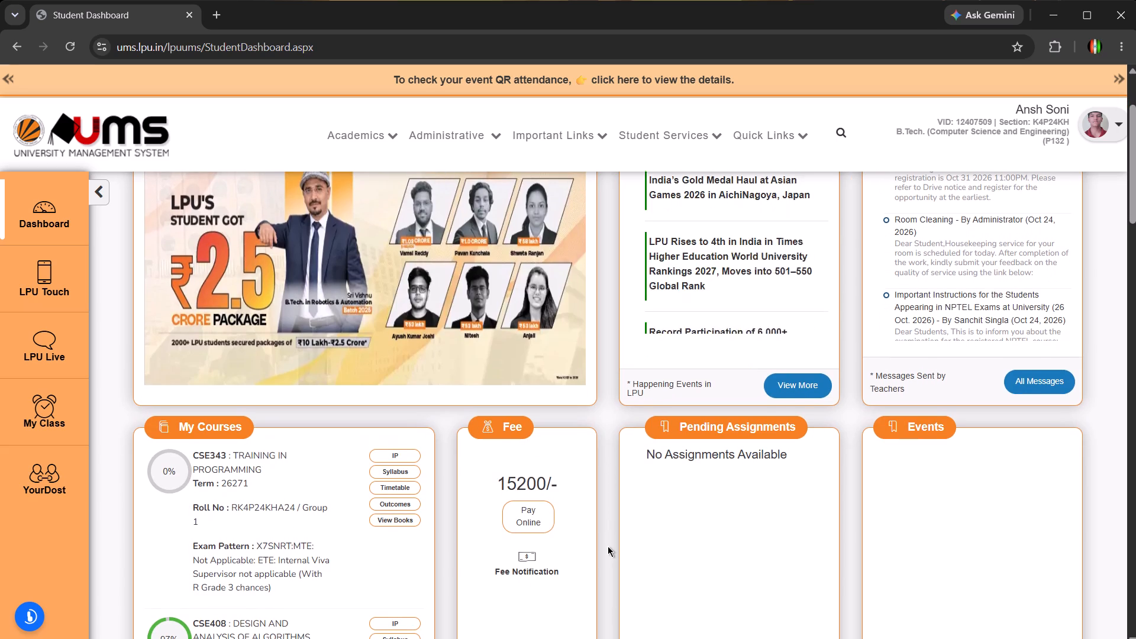
pyautogui.scroll(-1, 596, 530)
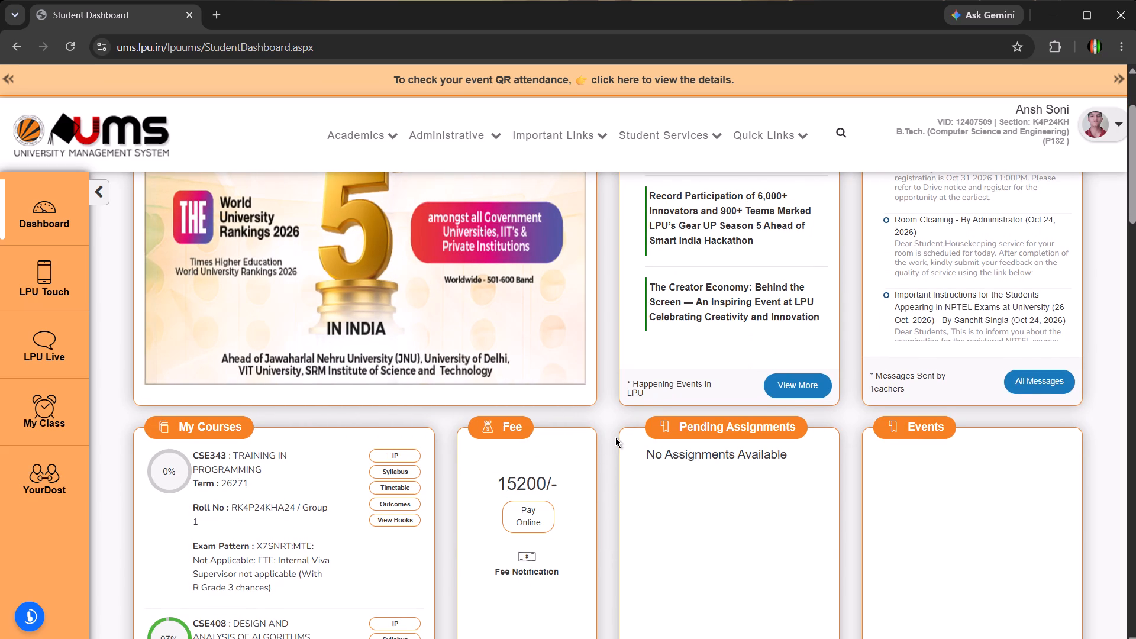
pyautogui.scroll(2, 615, 437)
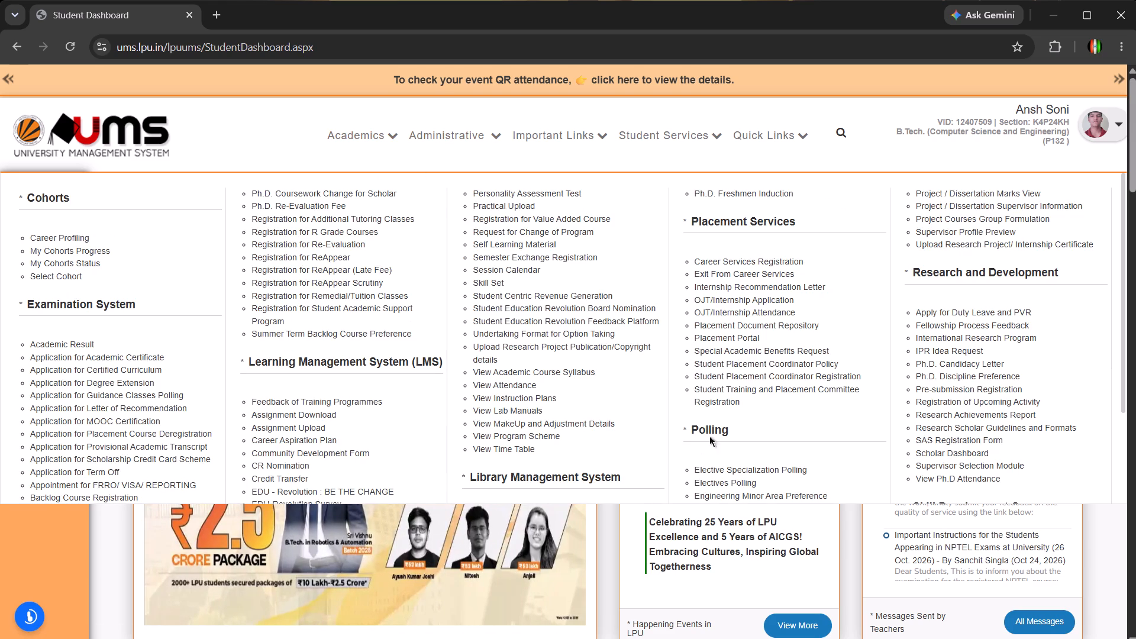
pyautogui.click(721, 339)
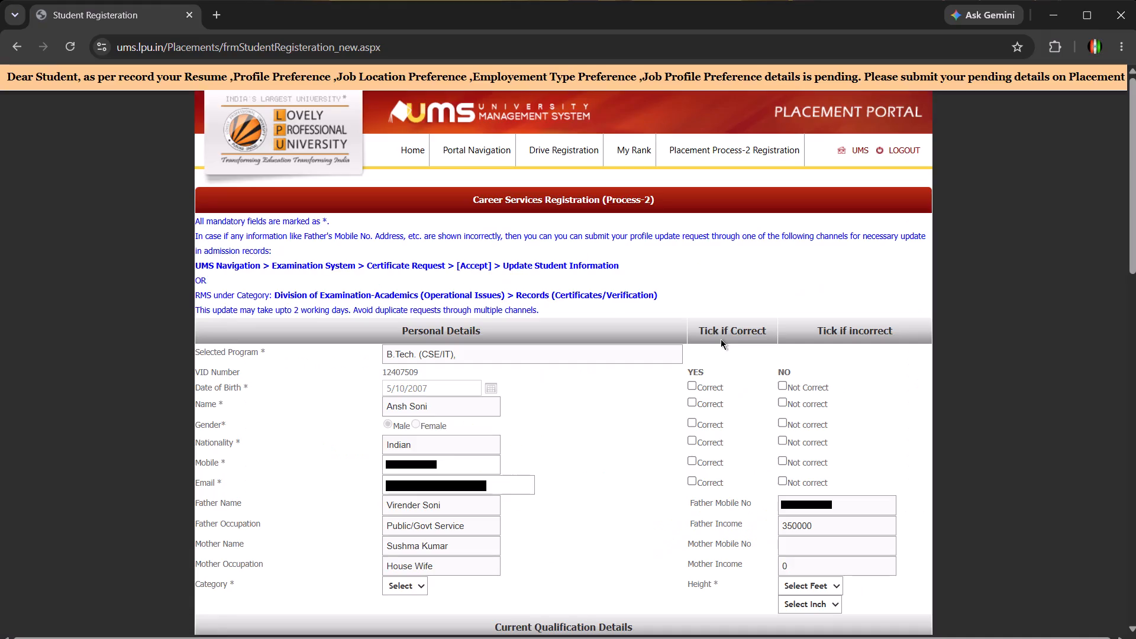
pyautogui.click(277, 459)
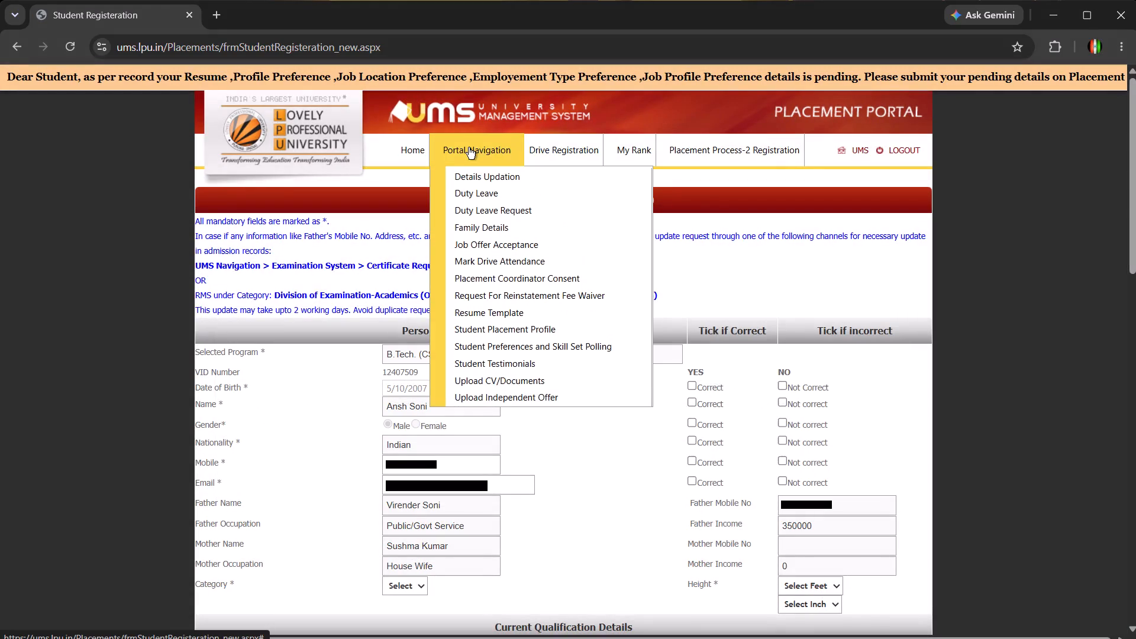
pyautogui.click(496, 382)
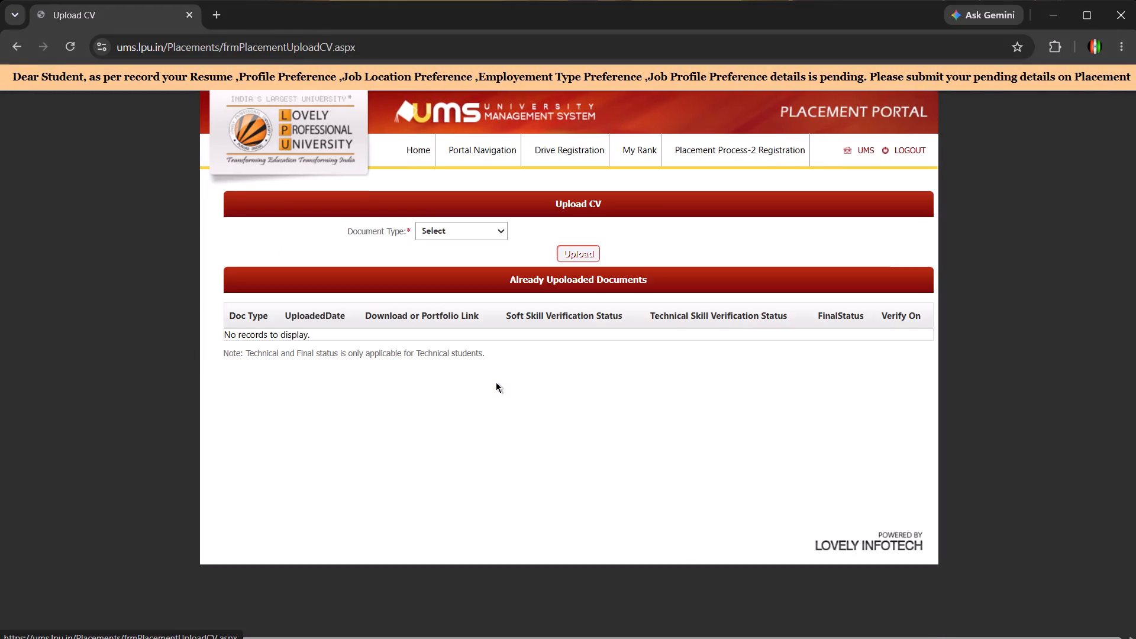
pyautogui.click(297, 460)
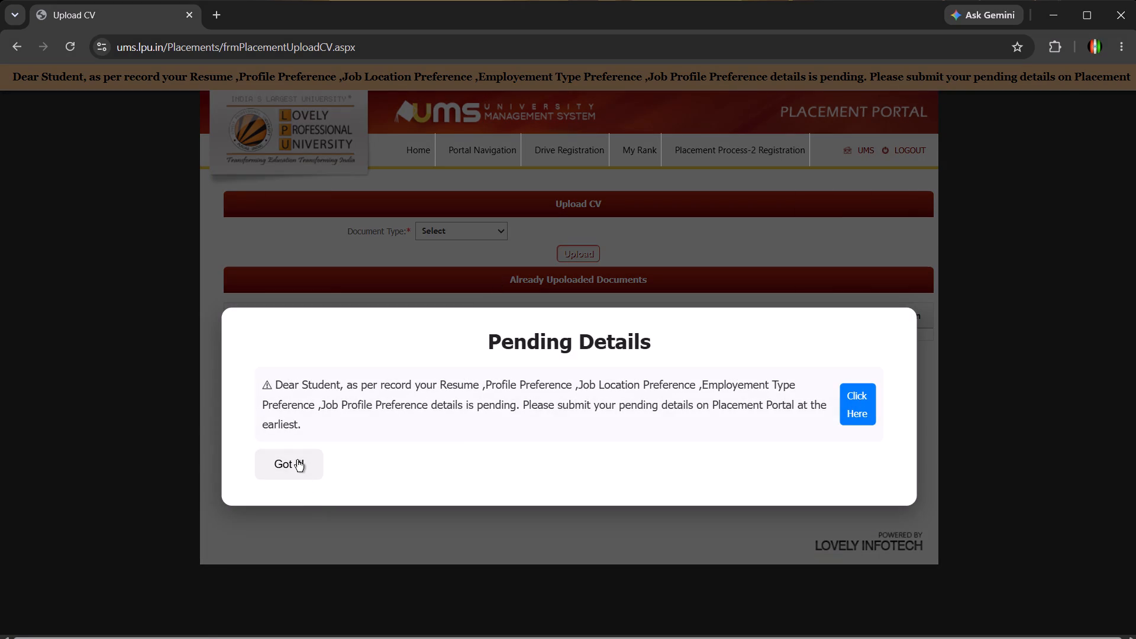
# Set the document type to CV/Resume:CV and the CV type to General CV, leaving the upload file unselected.
pyautogui.click(457, 231)
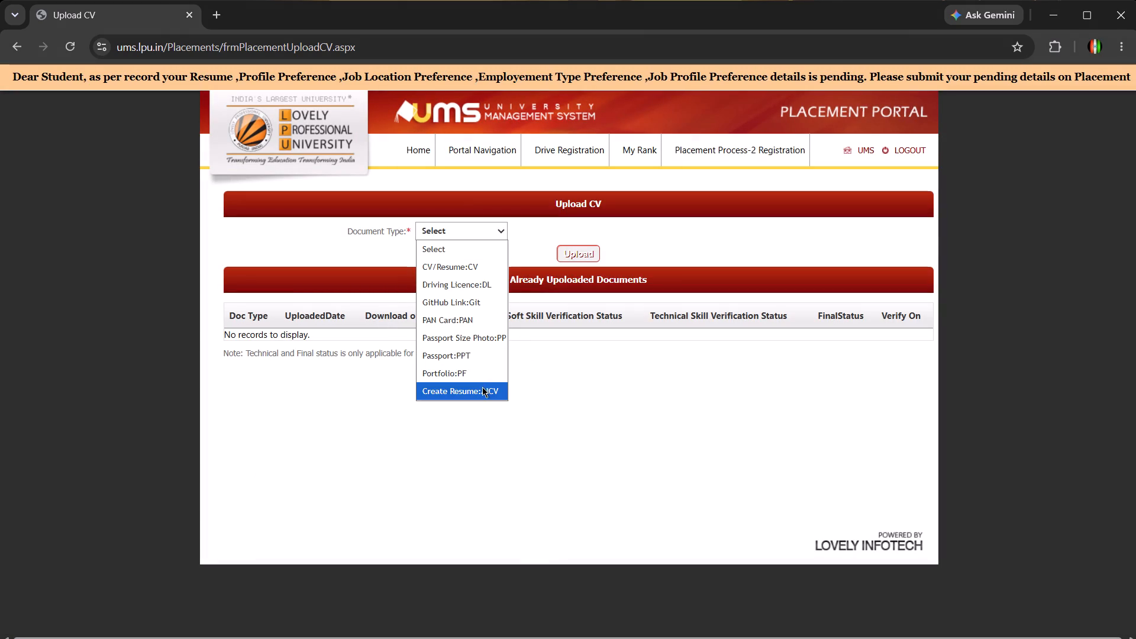
pyautogui.click(462, 266)
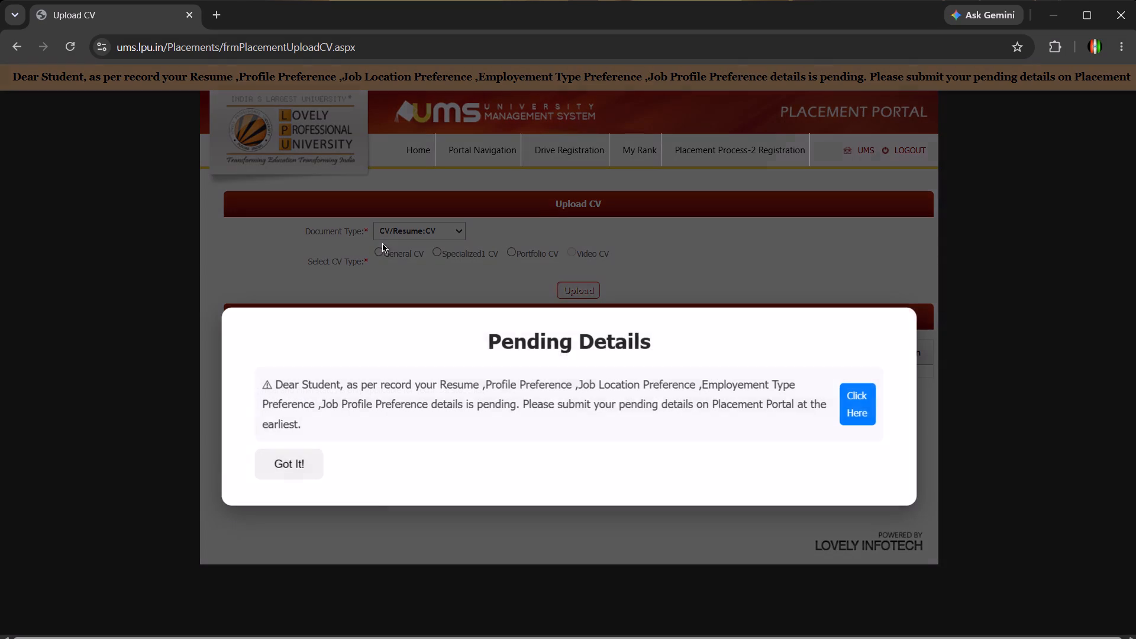
pyautogui.click(262, 469)
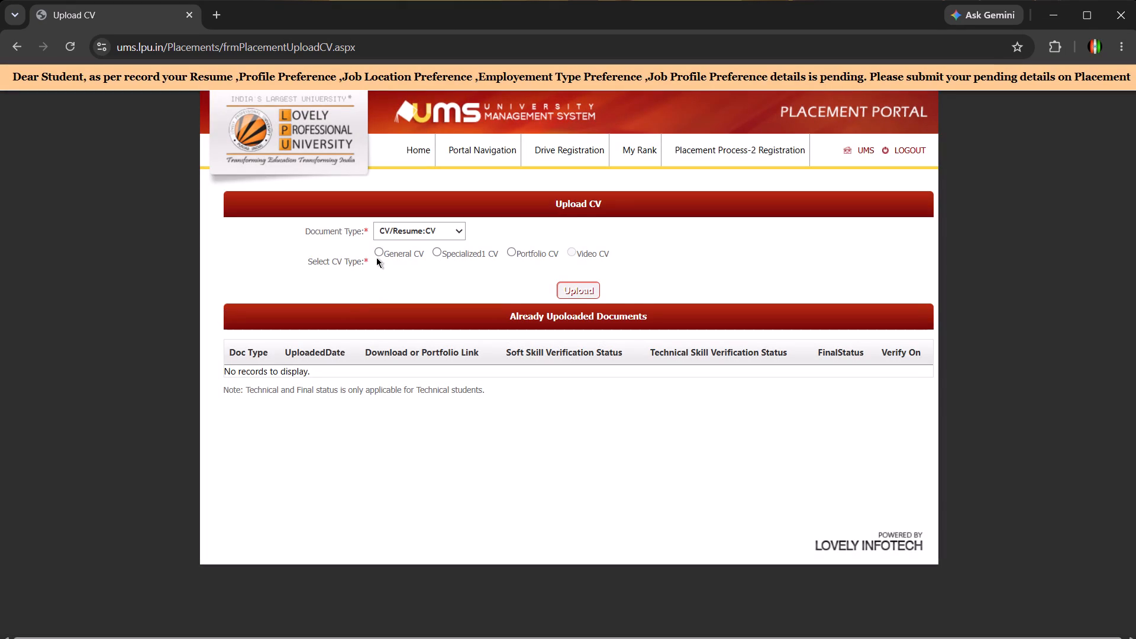
pyautogui.click(376, 248)
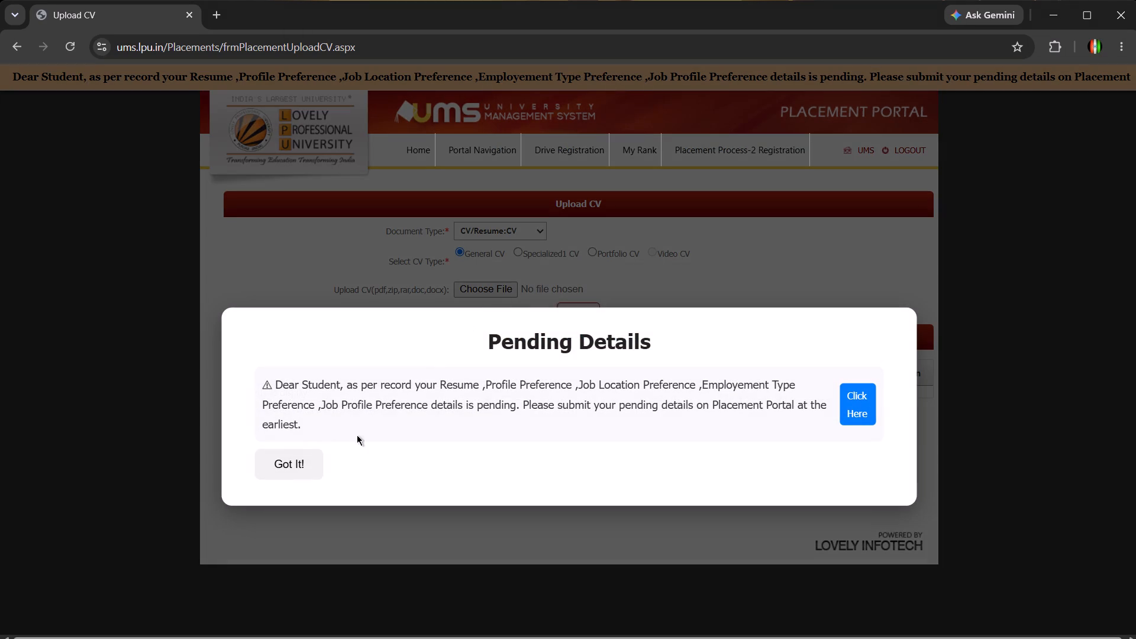
pyautogui.click(309, 470)
pyautogui.click(470, 294)
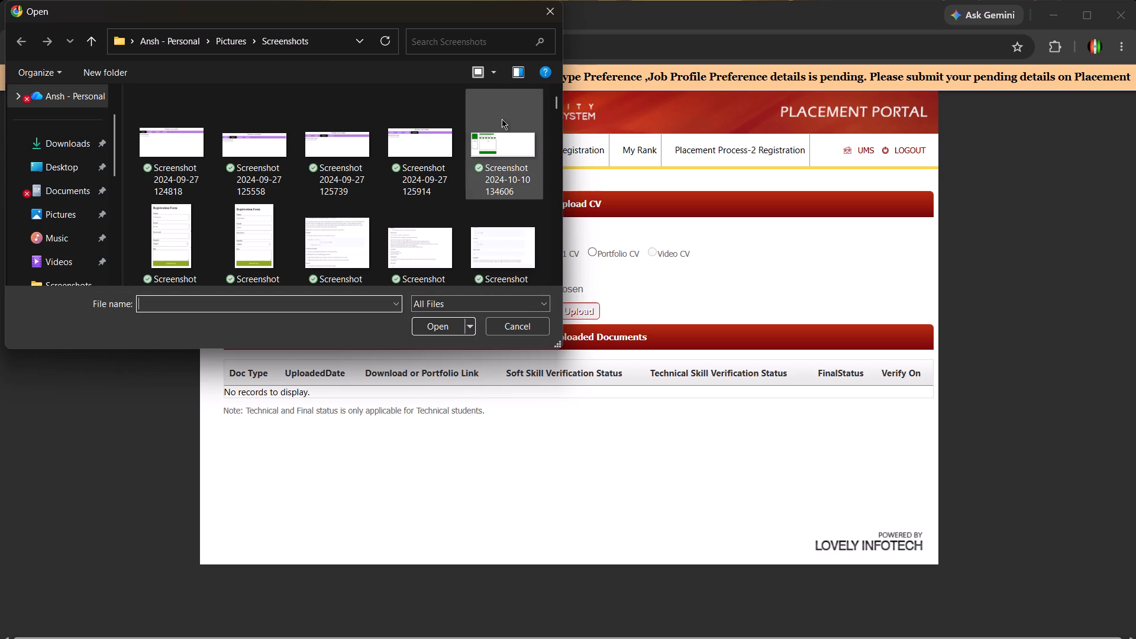
pyautogui.click(557, 10)
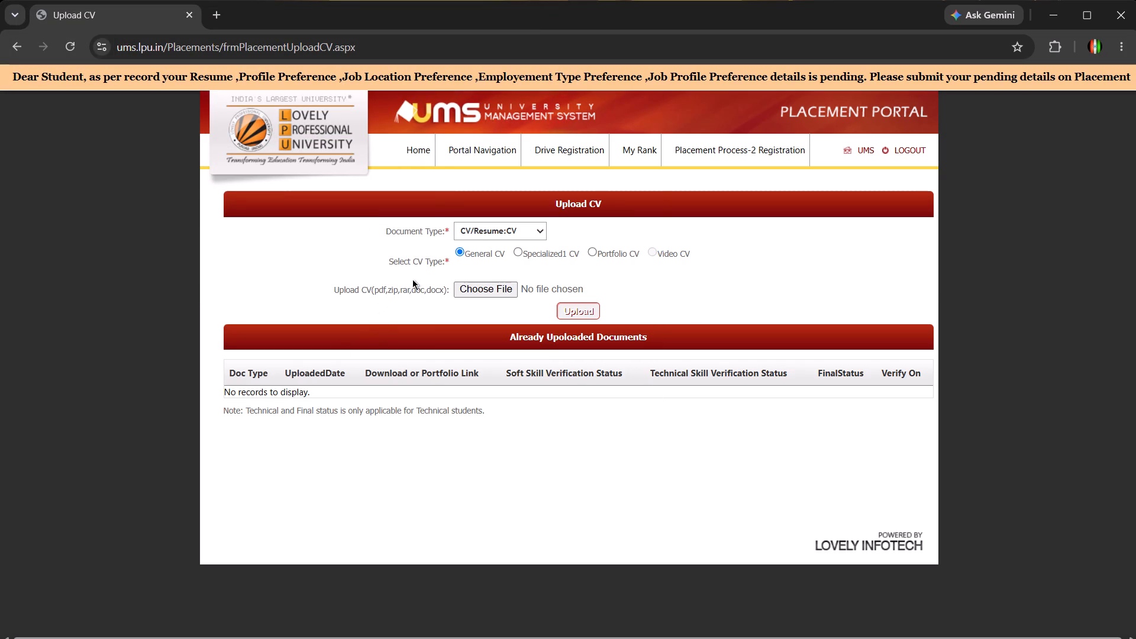
# Search the web for "WORD TO PDF" in a new tab and open iLovePDF's Word to PDF converter.
pyautogui.click(229, 14)
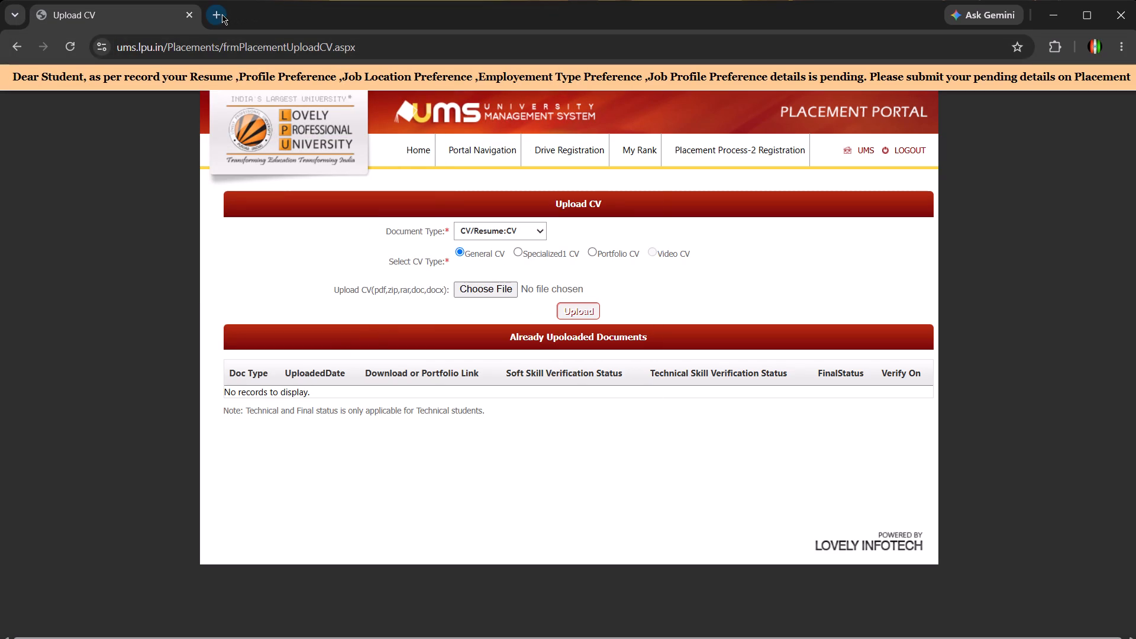
pyautogui.click(222, 15)
pyautogui.write('WORD TO PDF')
pyautogui.press('Return')
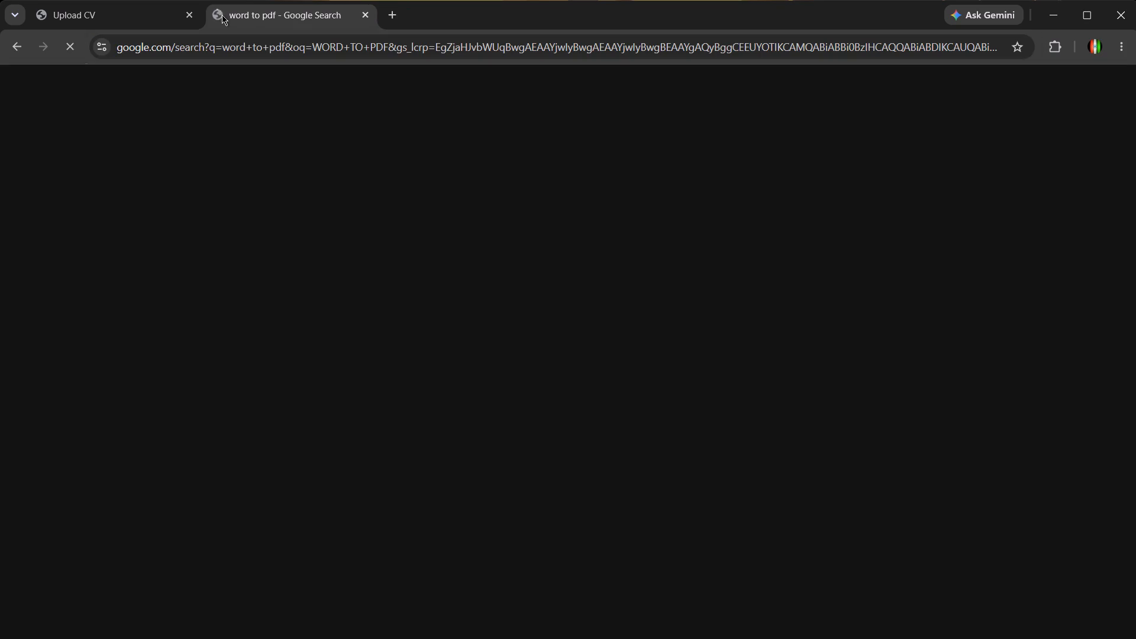
pyautogui.click(259, 230)
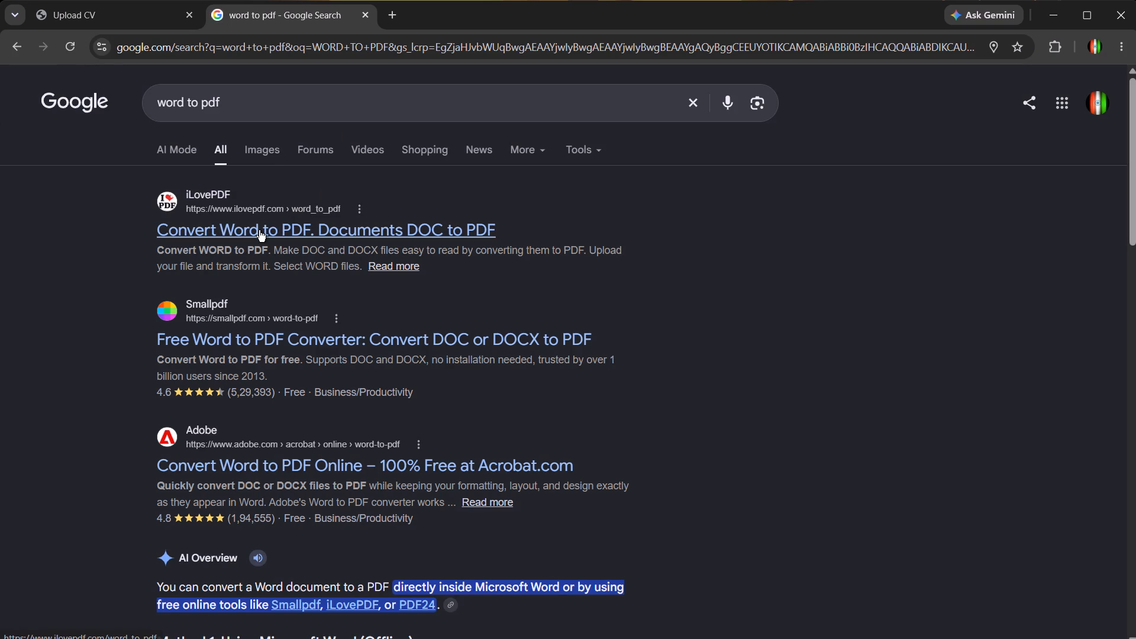
# Load the CV Word document dated 26-10-2026 from the Desktop into the converter and convert it to PDF.
pyautogui.click(551, 249)
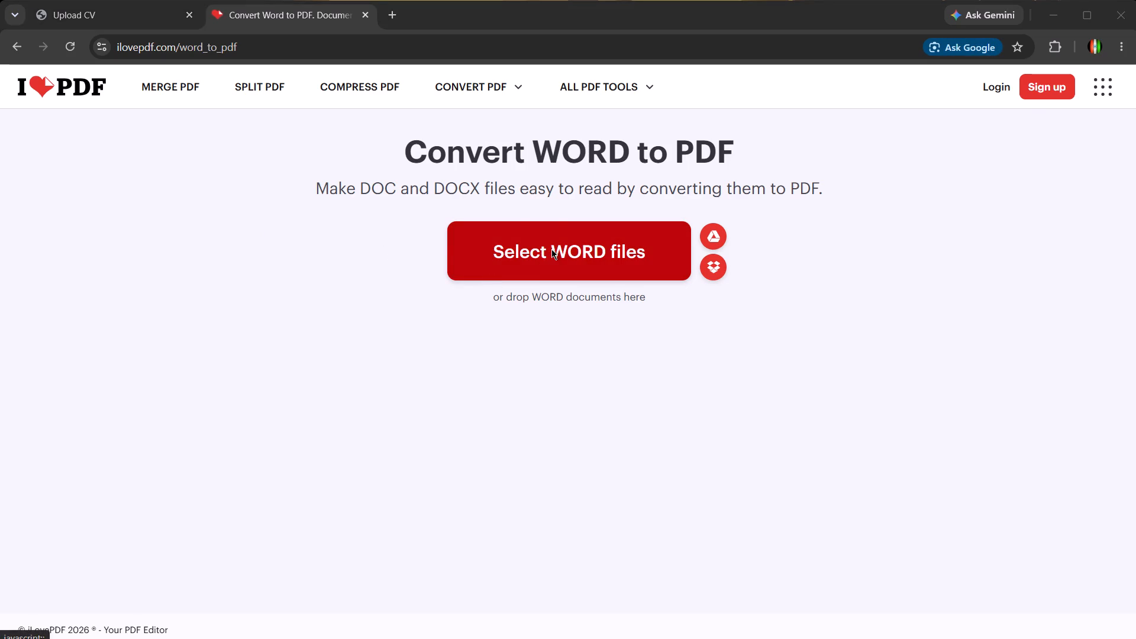
pyautogui.click(63, 198)
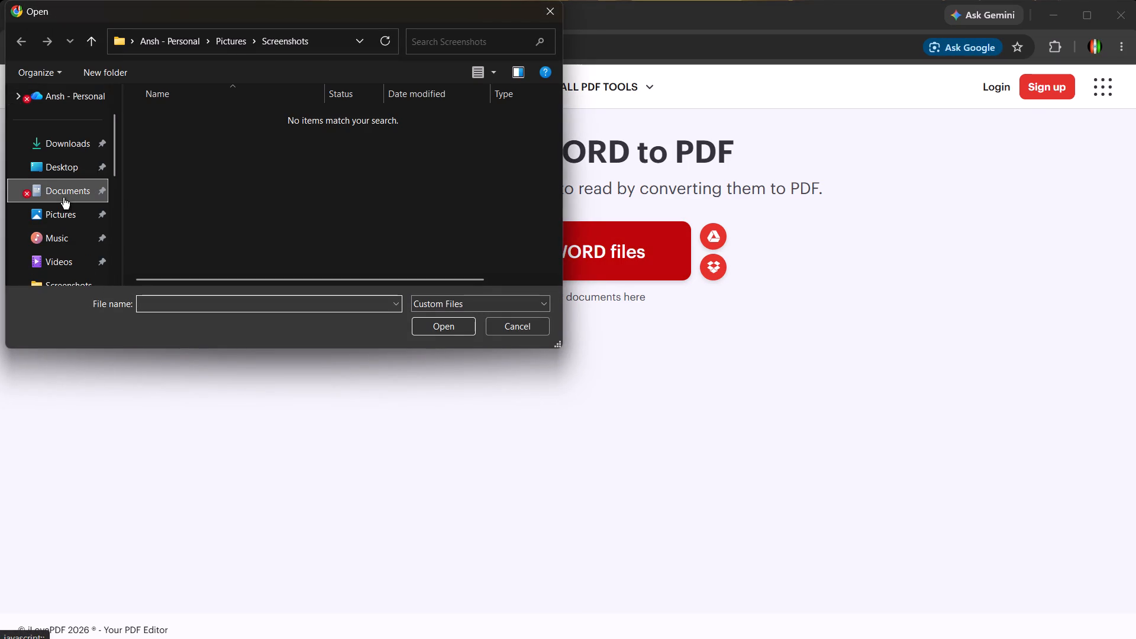
pyautogui.click(59, 162)
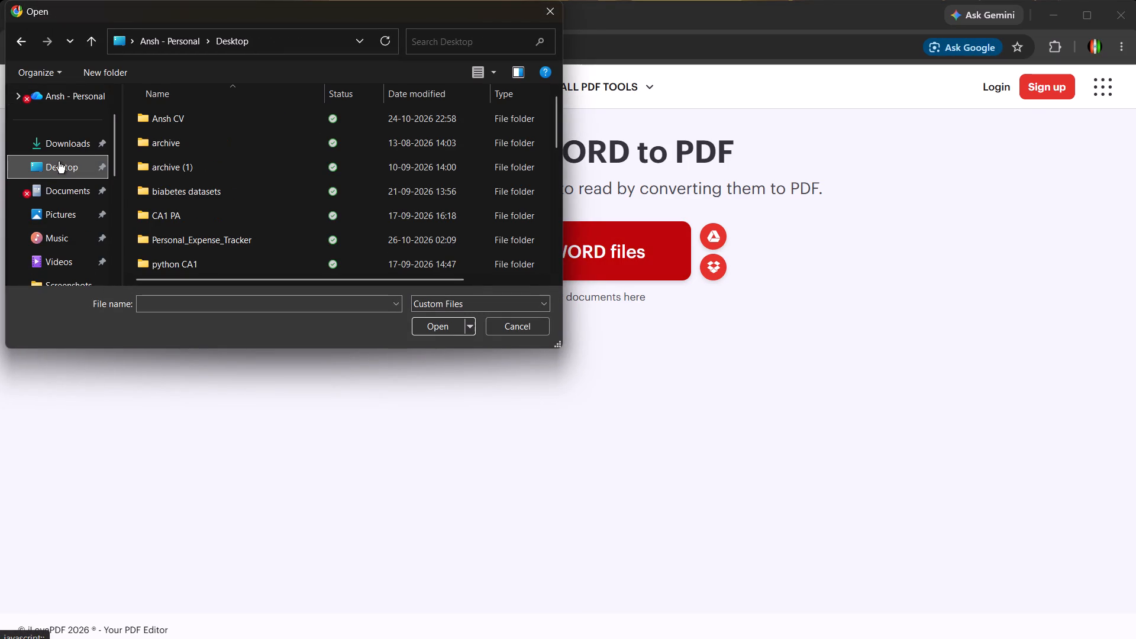
pyautogui.doubleClick(202, 119)
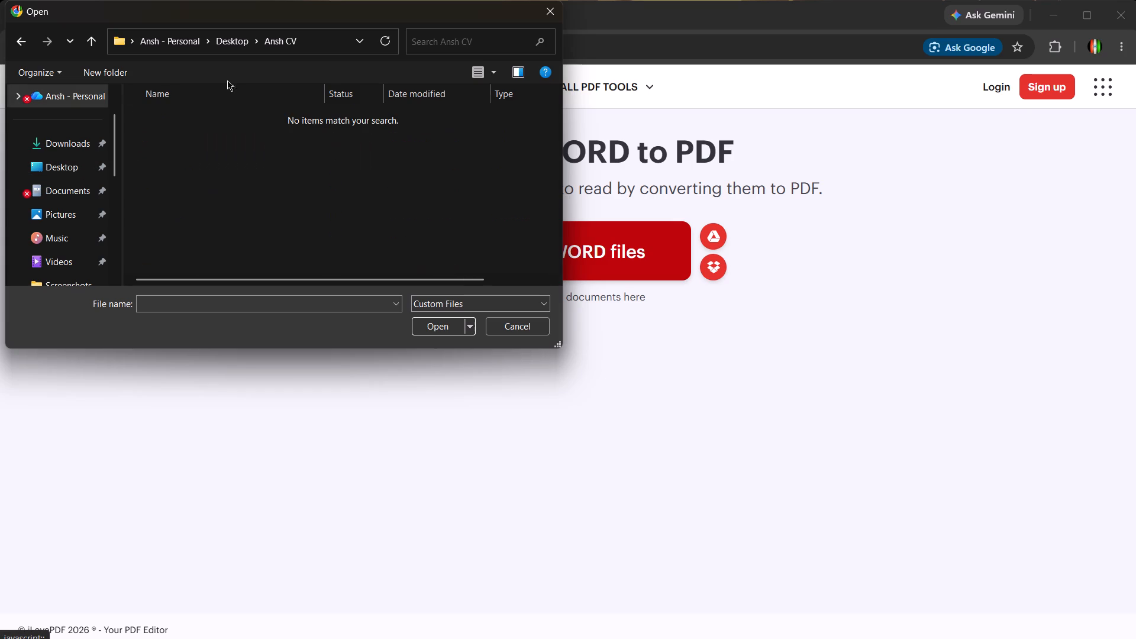
pyautogui.click(249, 41)
pyautogui.scroll(-2, 251, 215)
pyautogui.scroll(1, 244, 184)
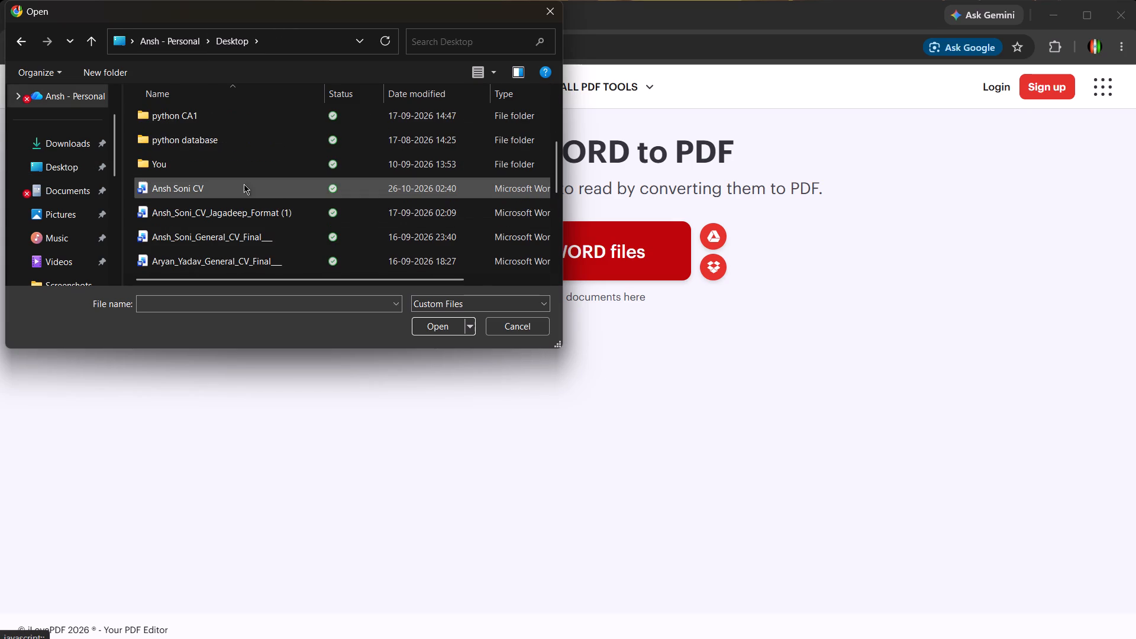
pyautogui.click(214, 192)
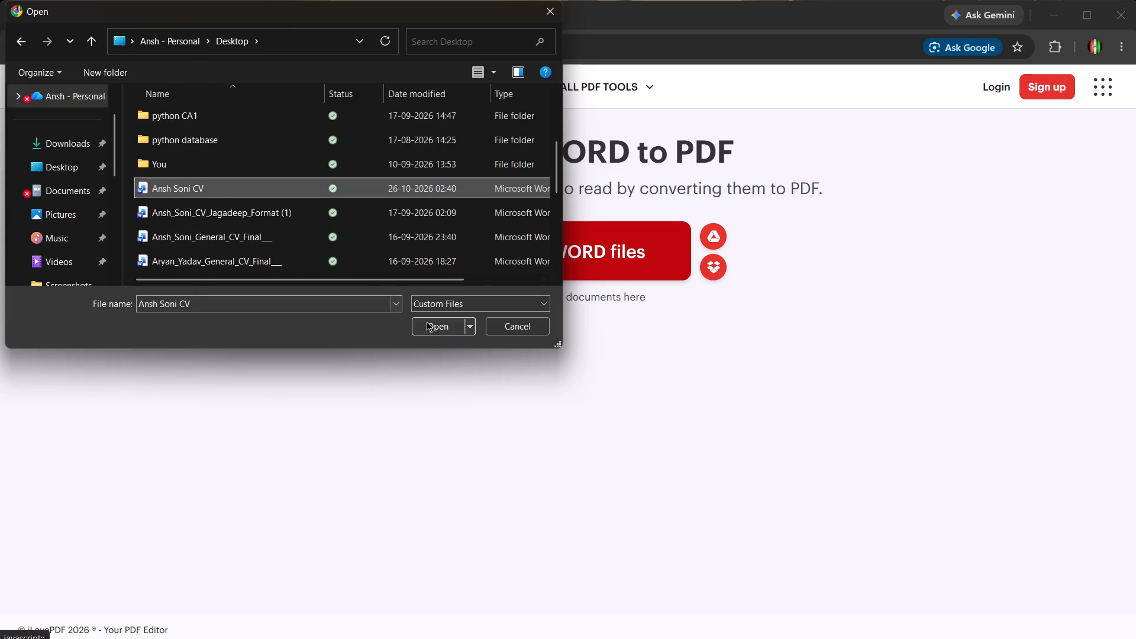
pyautogui.click(427, 322)
pyautogui.click(921, 595)
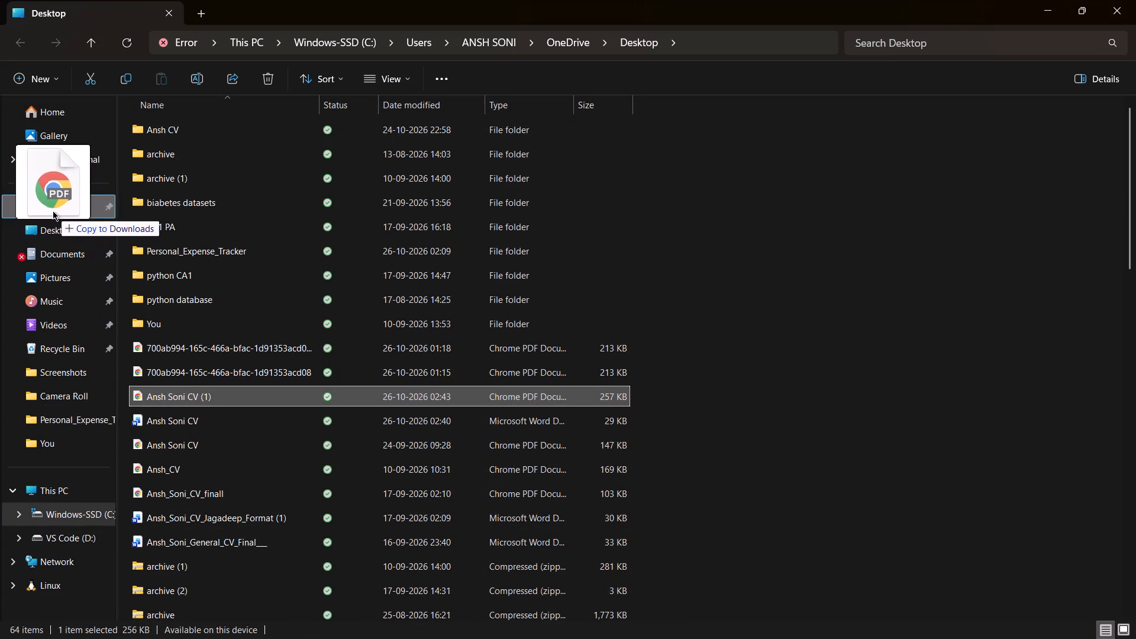
pyautogui.moveTo(53, 211); pyautogui.dragTo(52, 209)
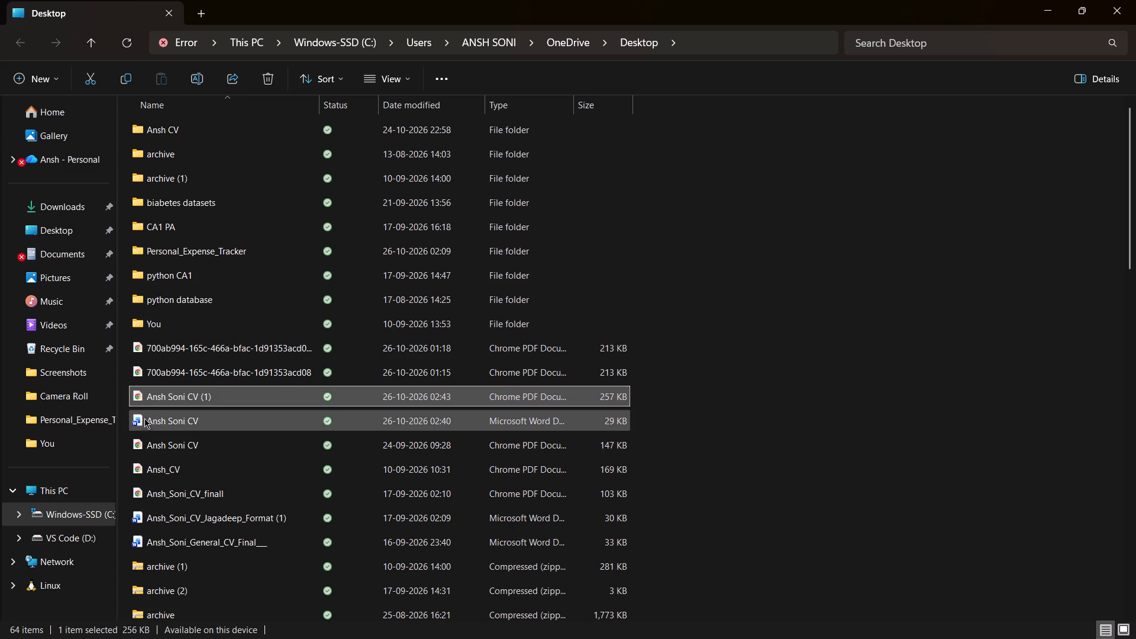
pyautogui.moveTo(159, 397); pyautogui.dragTo(63, 206)
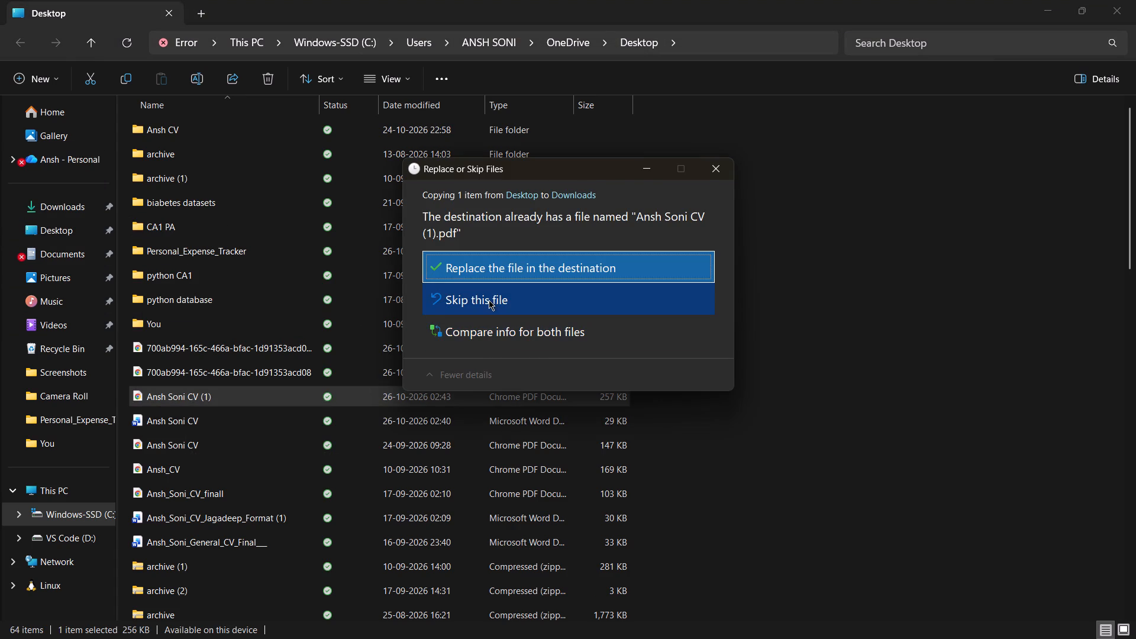
pyautogui.click(488, 259)
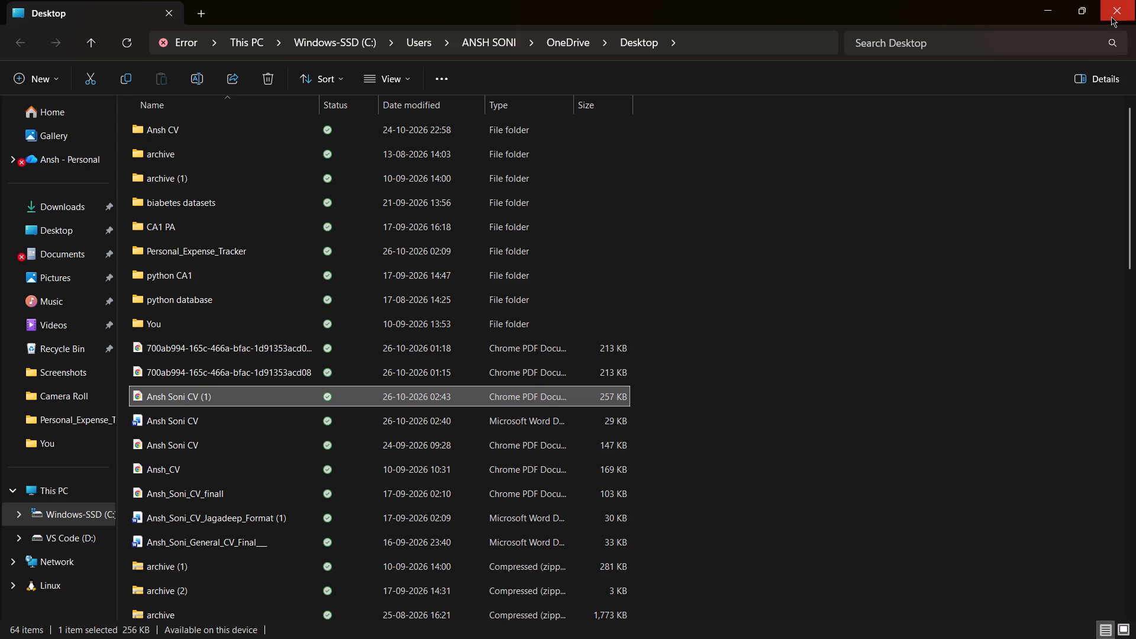
pyautogui.click(1108, 17)
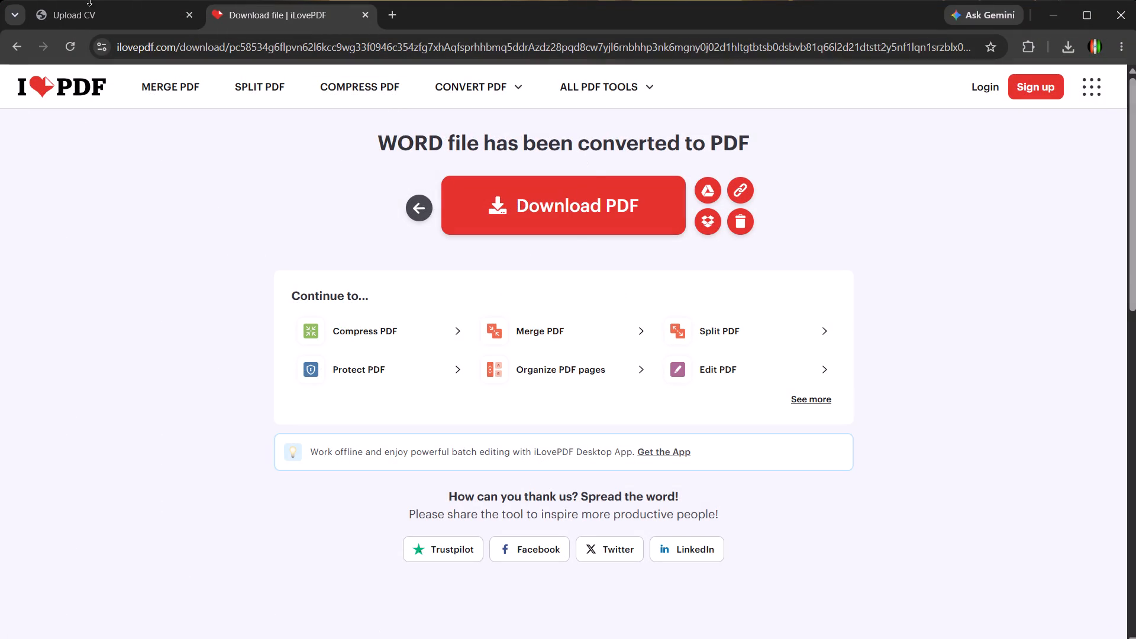
# Choose today's CV PDF from the Downloads folder as the file for the General CV on the placement portal's Upload CV page.
pyautogui.click(89, 0)
pyautogui.click(89, 7)
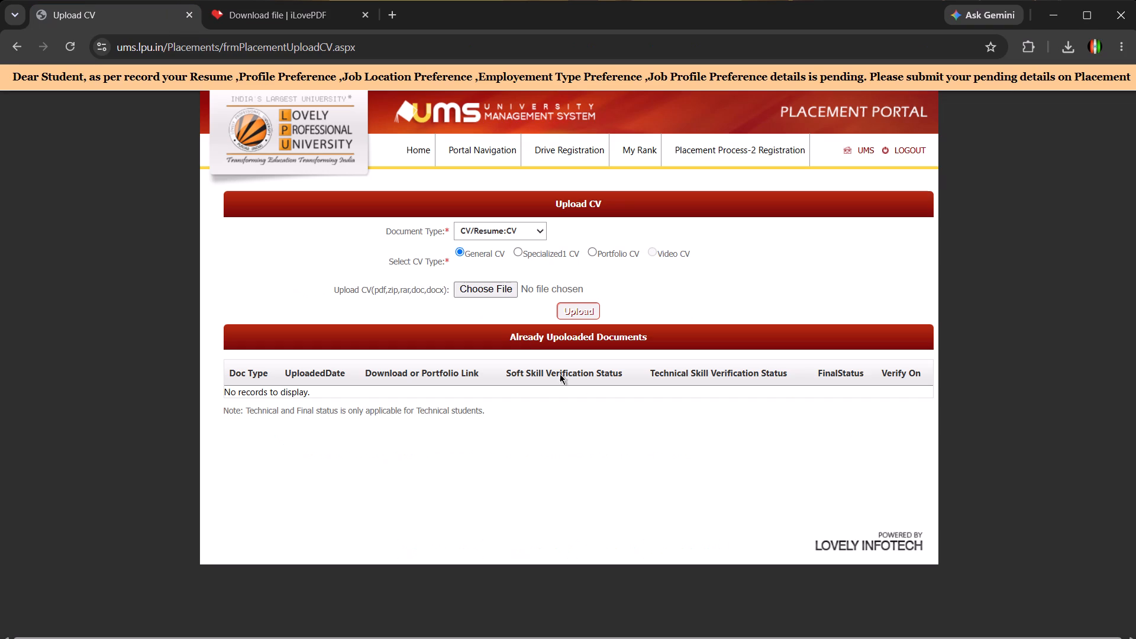
pyautogui.click(488, 286)
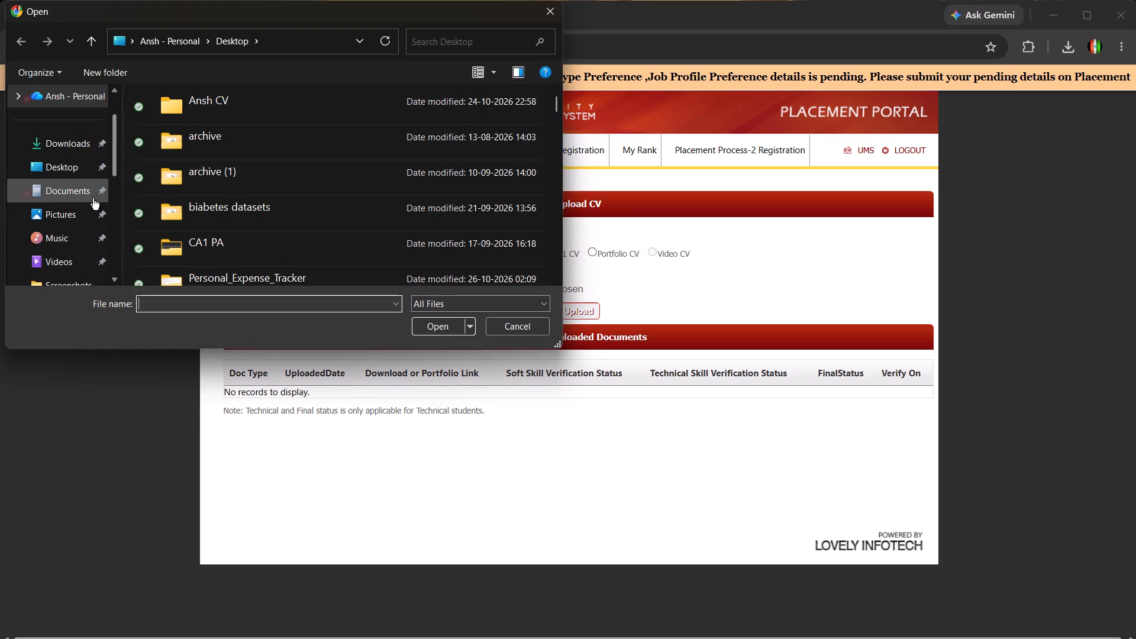
pyautogui.click(49, 139)
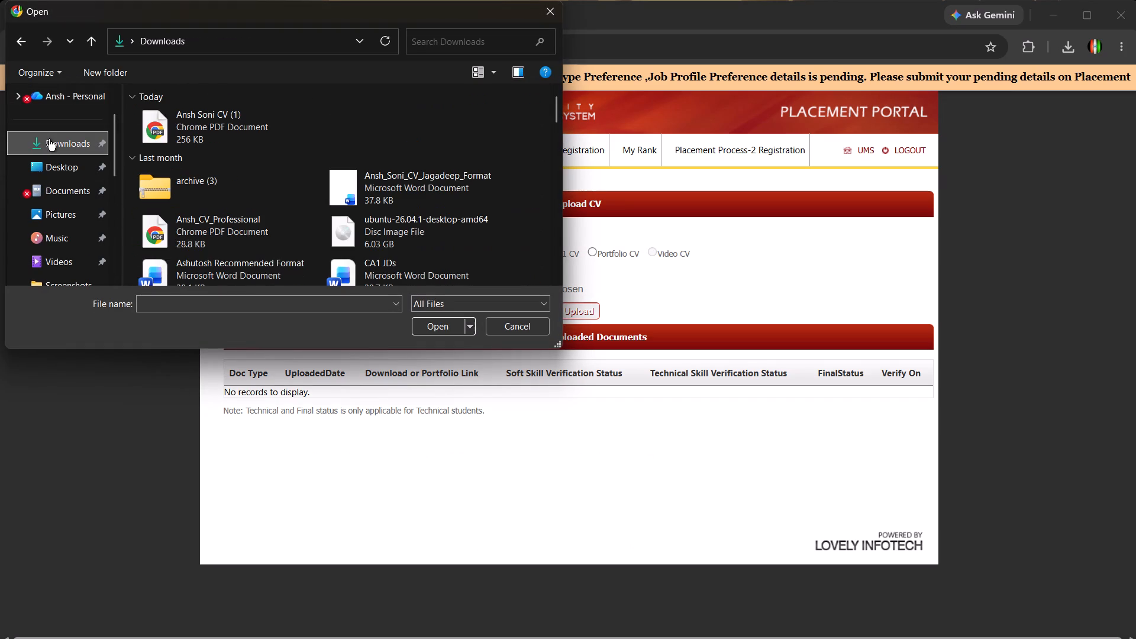
pyautogui.click(183, 129)
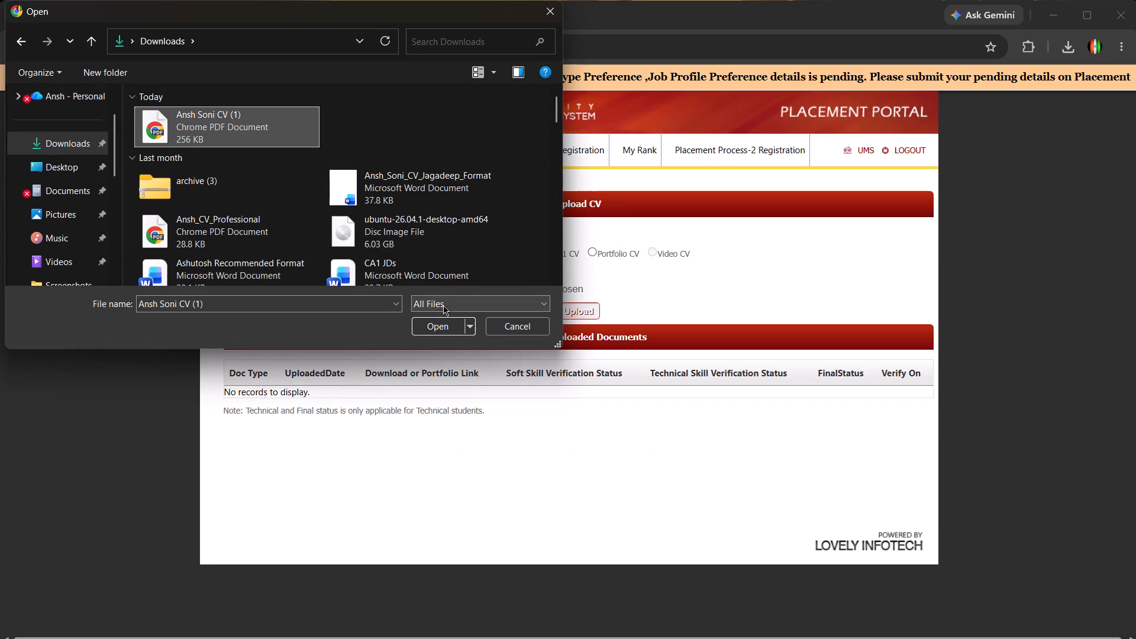
pyautogui.click(446, 329)
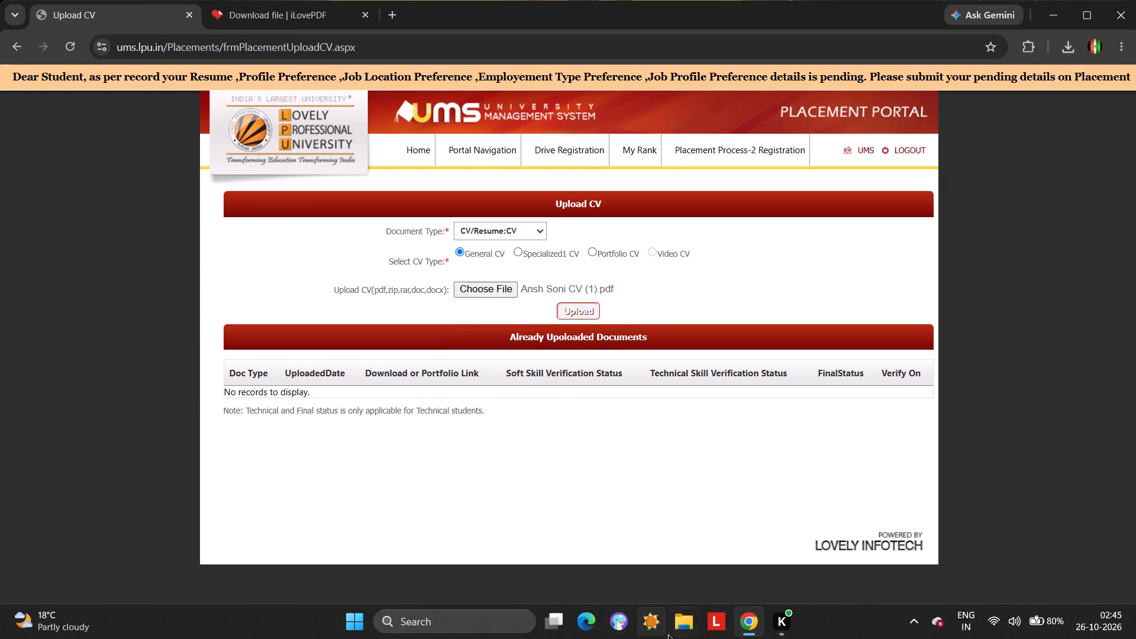
# Open the CV PDF from the Downloads folder and check its contents from the skills section down to education.
pyautogui.click(674, 634)
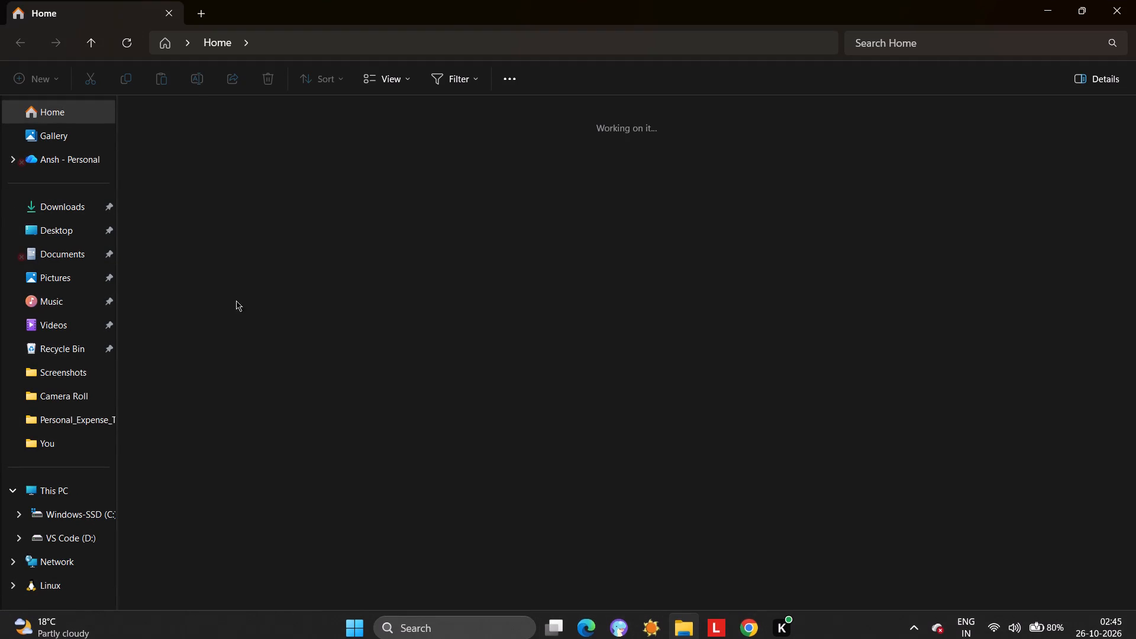
pyautogui.click(78, 215)
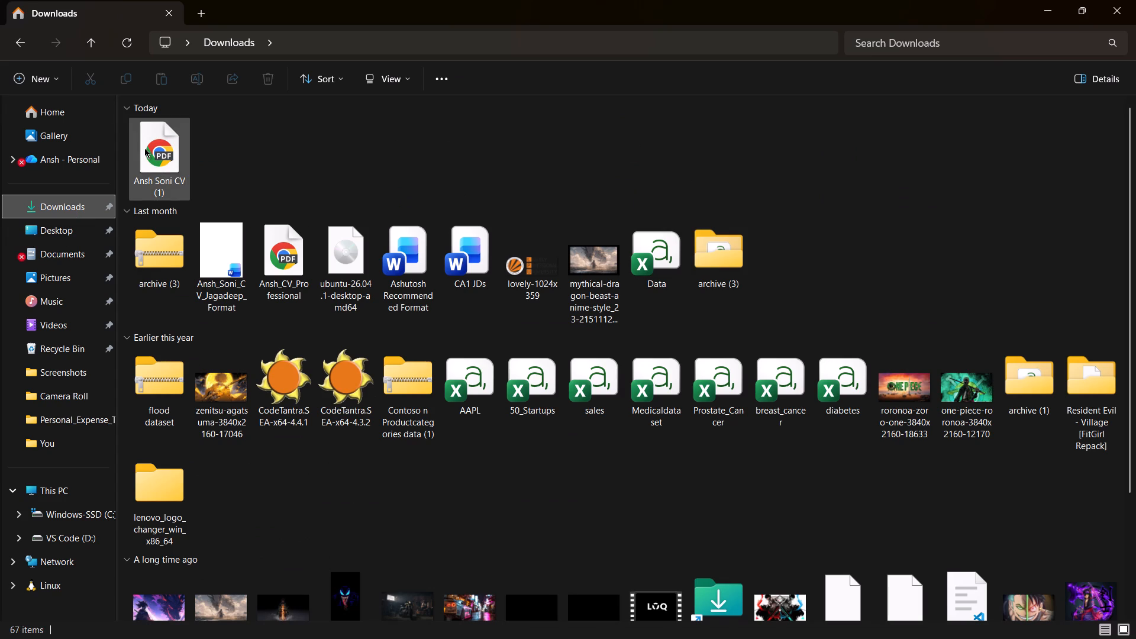
pyautogui.doubleClick(144, 148)
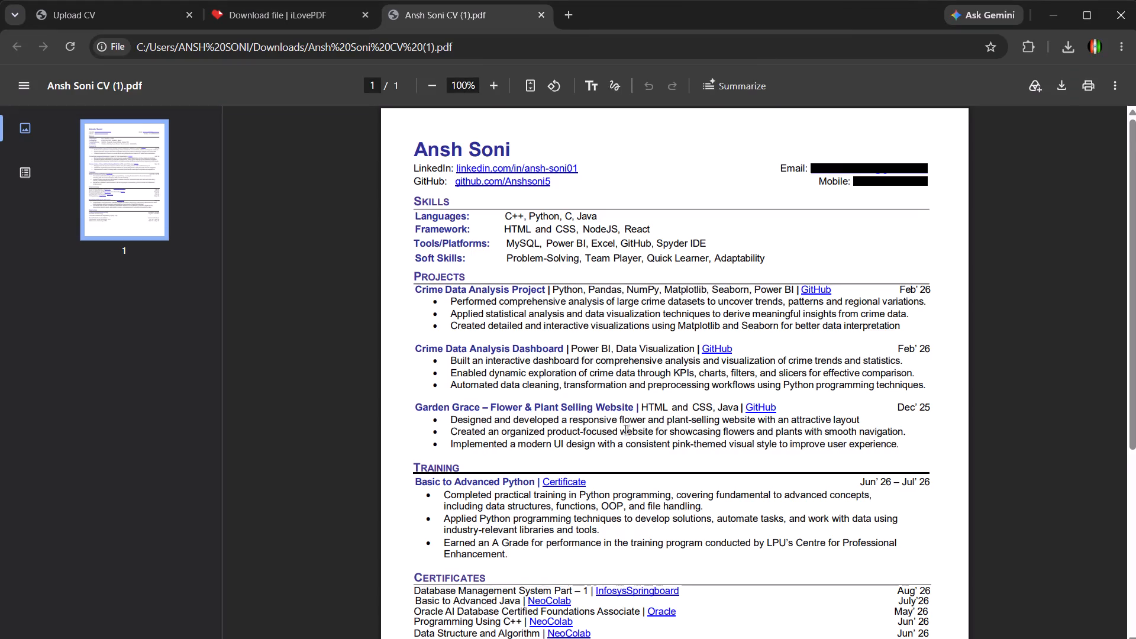
pyautogui.scroll(-2, 625, 430)
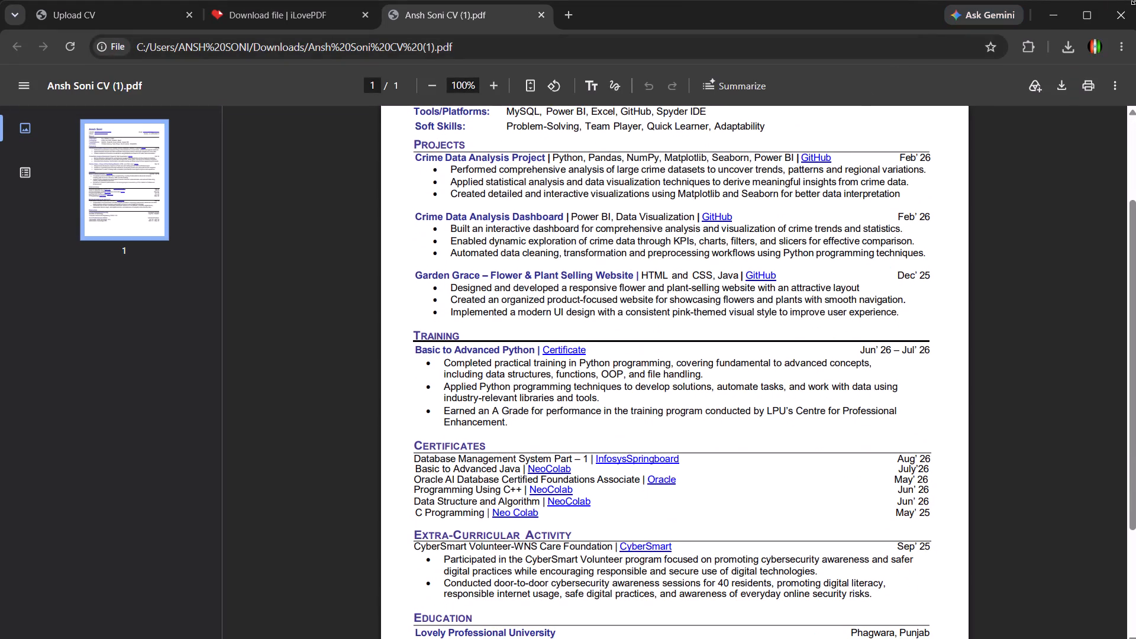
# Upload the chosen PDF as the General CV on the placement portal and dismiss the pending-details notice.
pyautogui.click(143, 0)
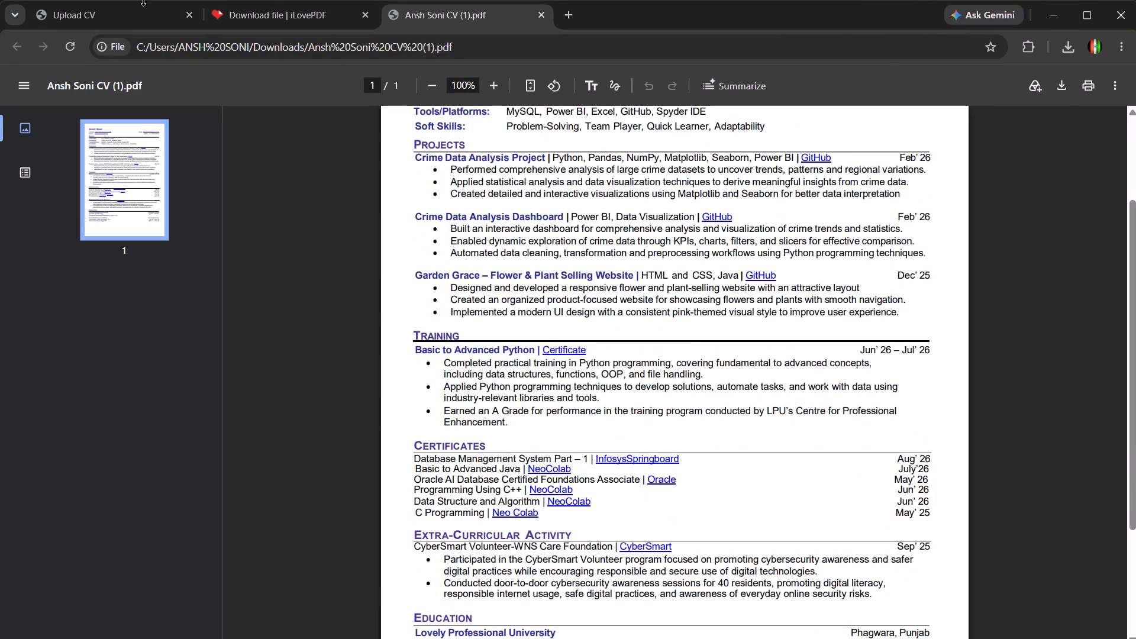
pyautogui.click(138, 5)
pyautogui.click(575, 306)
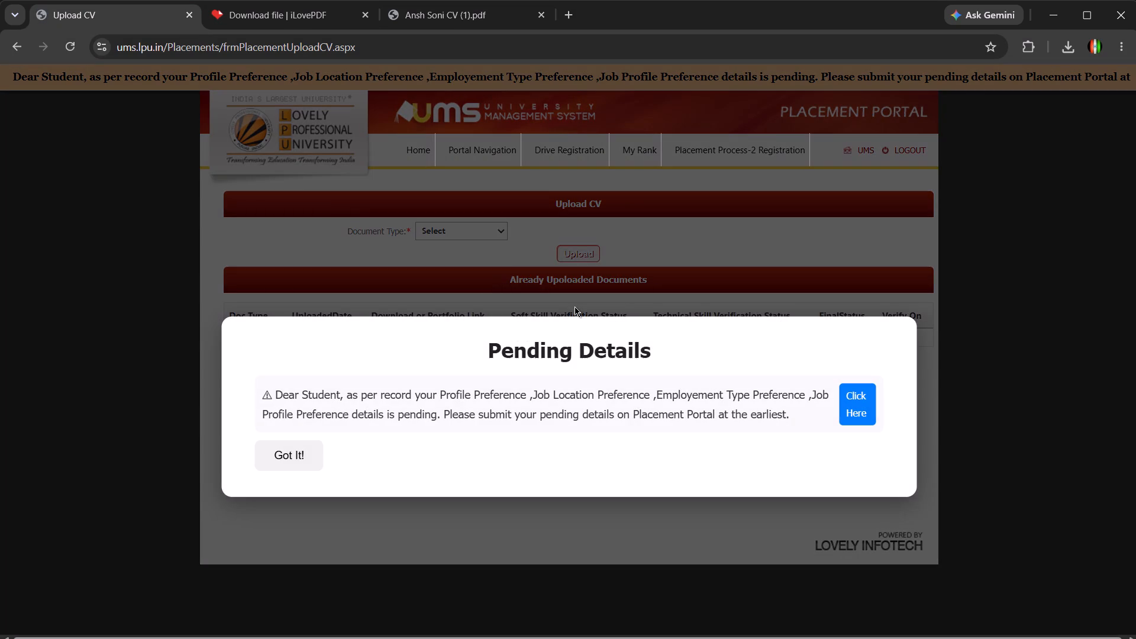
pyautogui.click(280, 462)
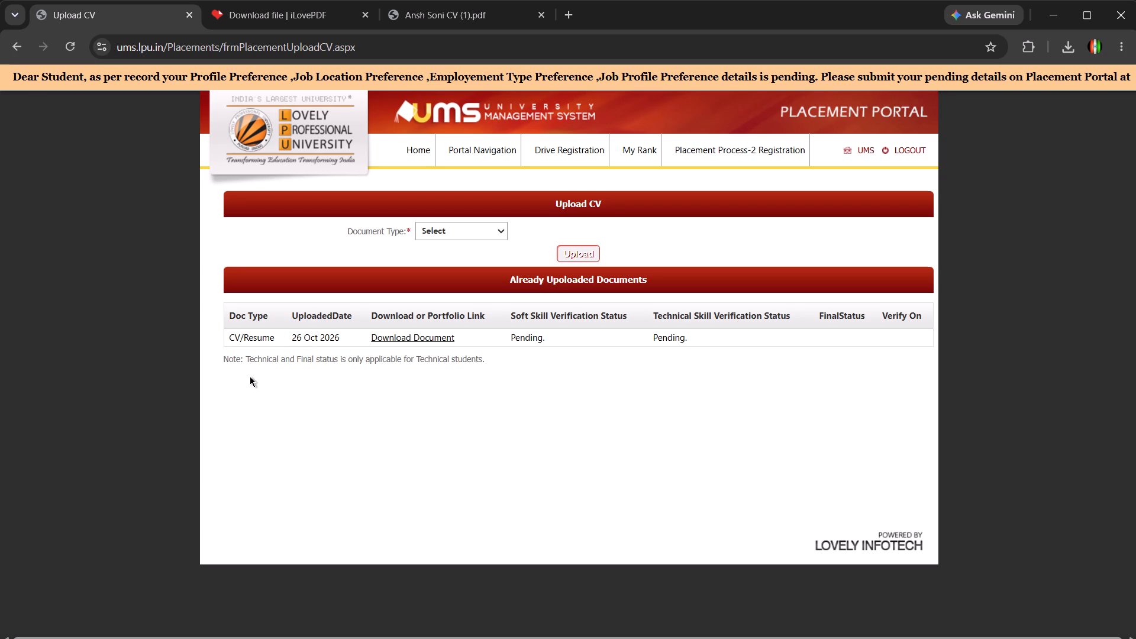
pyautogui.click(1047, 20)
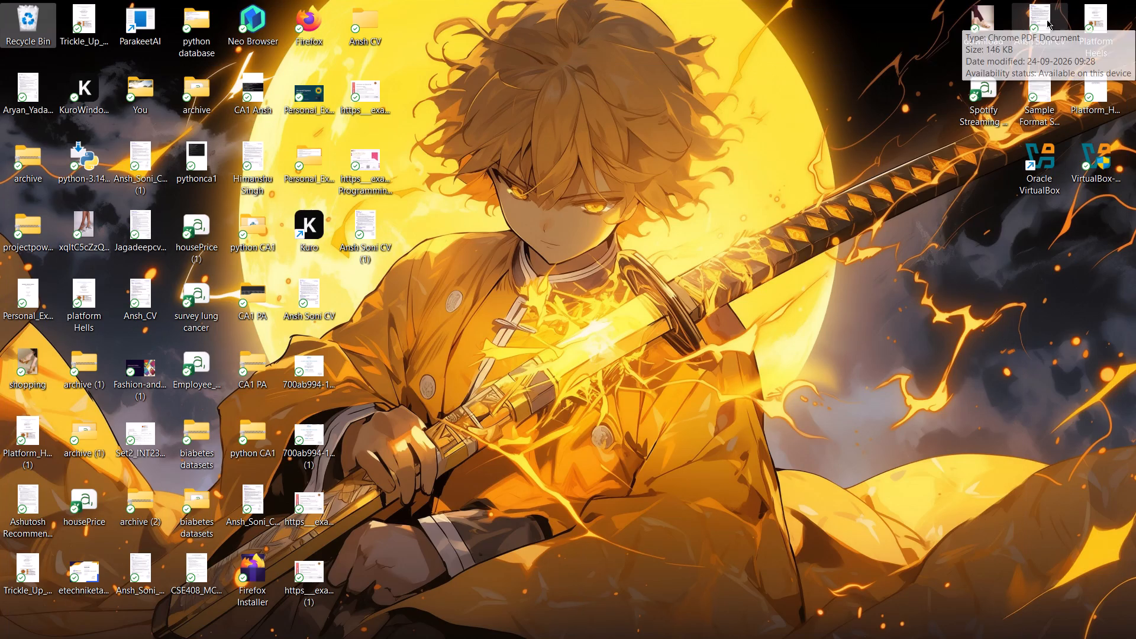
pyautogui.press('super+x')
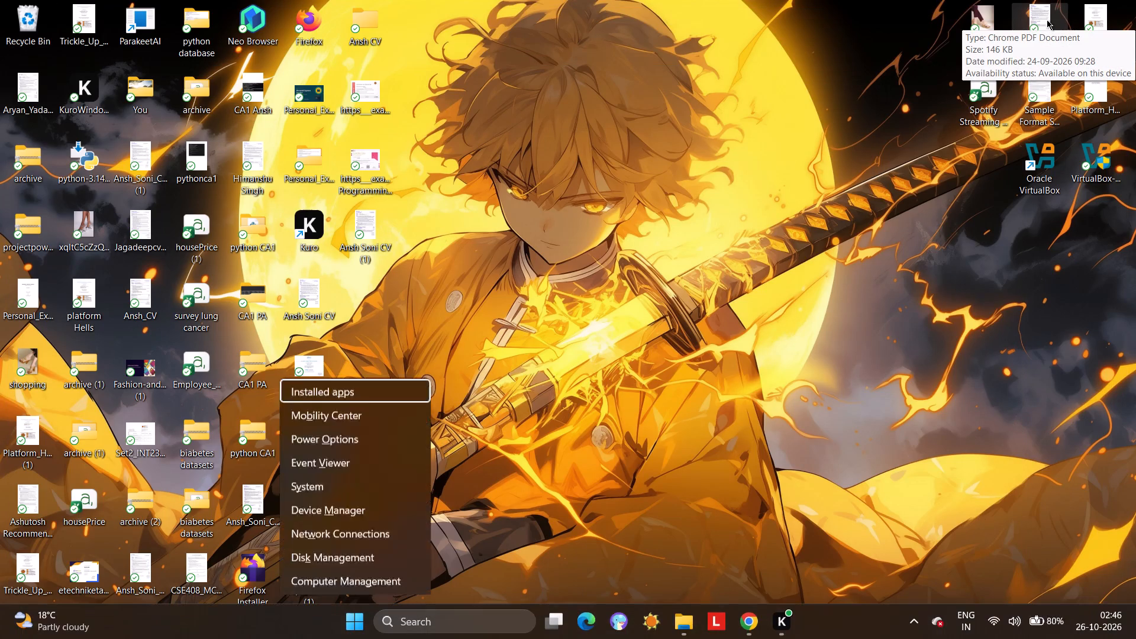